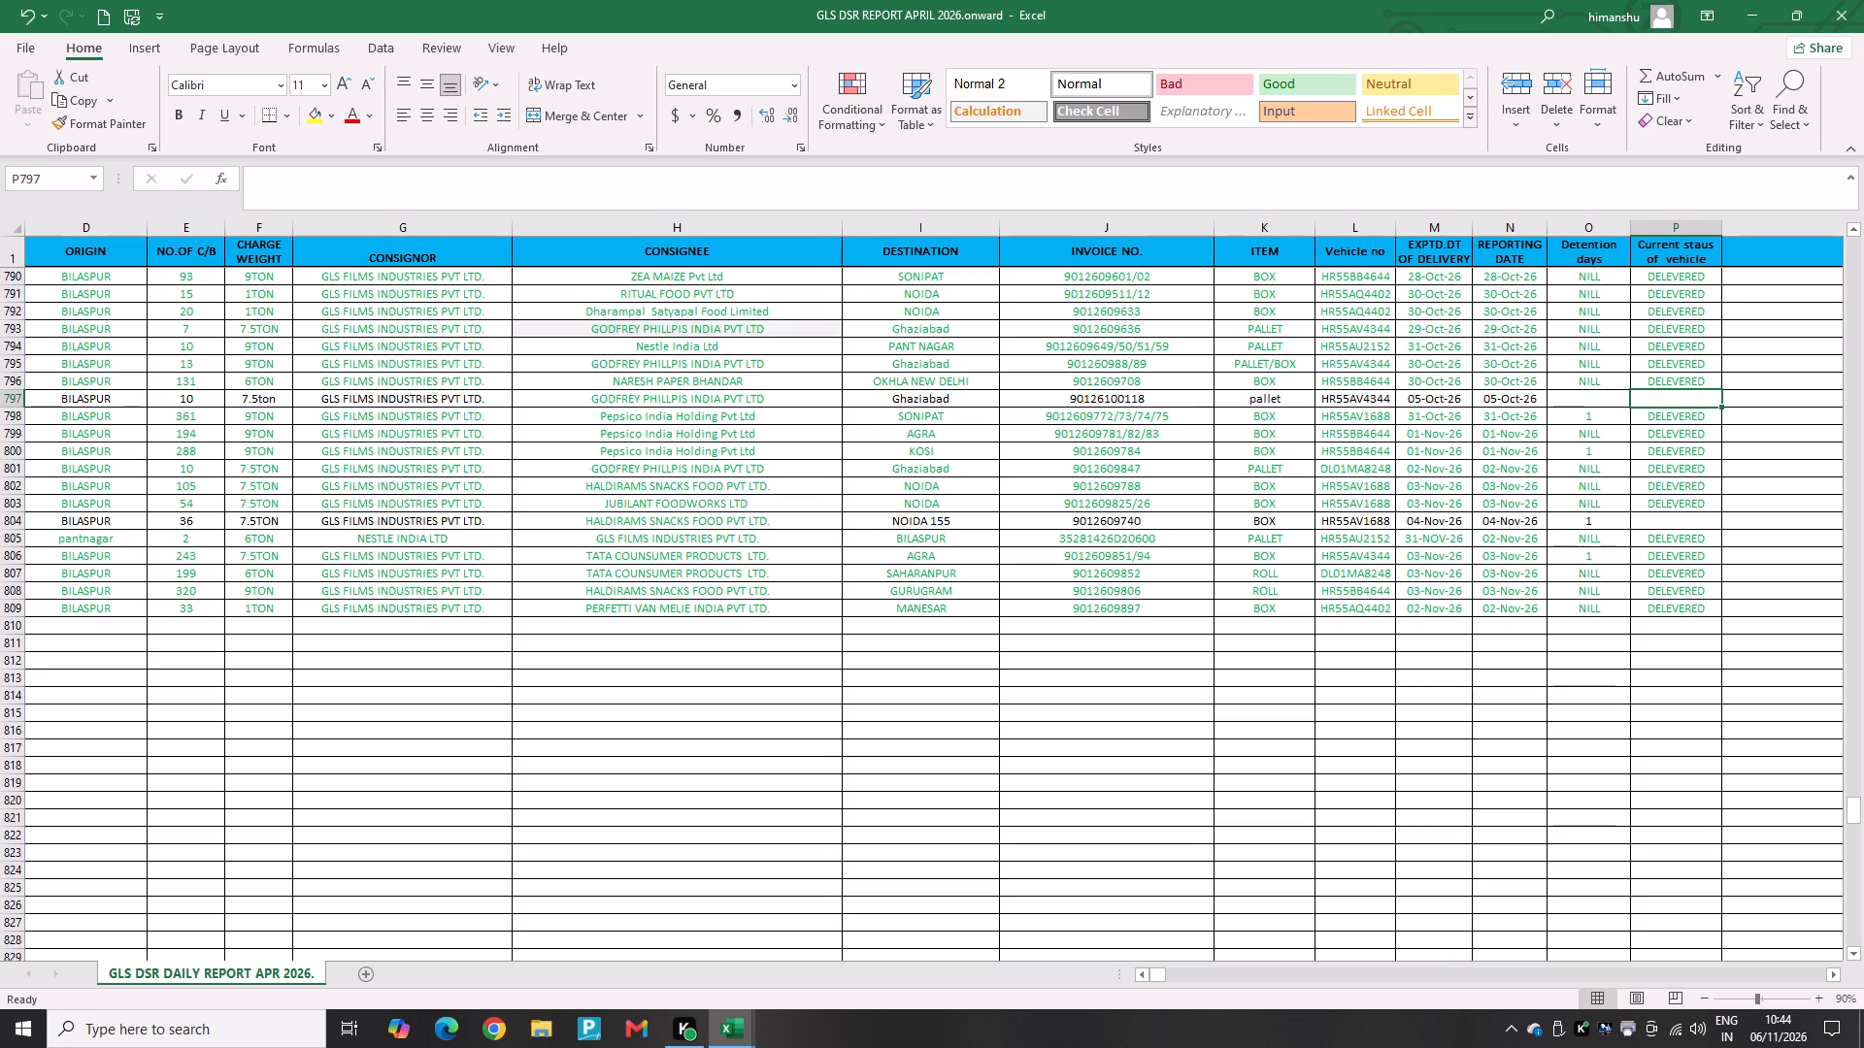
For CN 11145 in row 810, enter CN date 05-NOV-26, origin BILASPUR, 5 for number of C/B and charge weight 6TON.
{"action": "left_click", "coordinate": [85, 624]}
{"action": "key", "text": "Left"}
{"action": "key", "text": "Left"}
{"action": "key", "text": "Left"}
{"action": "key", "text": "Left"}
{"action": "key", "text": "Left"}
{"action": "key", "text": "Left"}
{"action": "key", "text": "Left"}
{"action": "key", "text": "Left"}
{"action": "key", "text": "Left"}
{"action": "key", "text": "Left"}
{"action": "key", "text": "Left"}
{"action": "key", "text": "Left"}
{"action": "key", "text": "Left"}
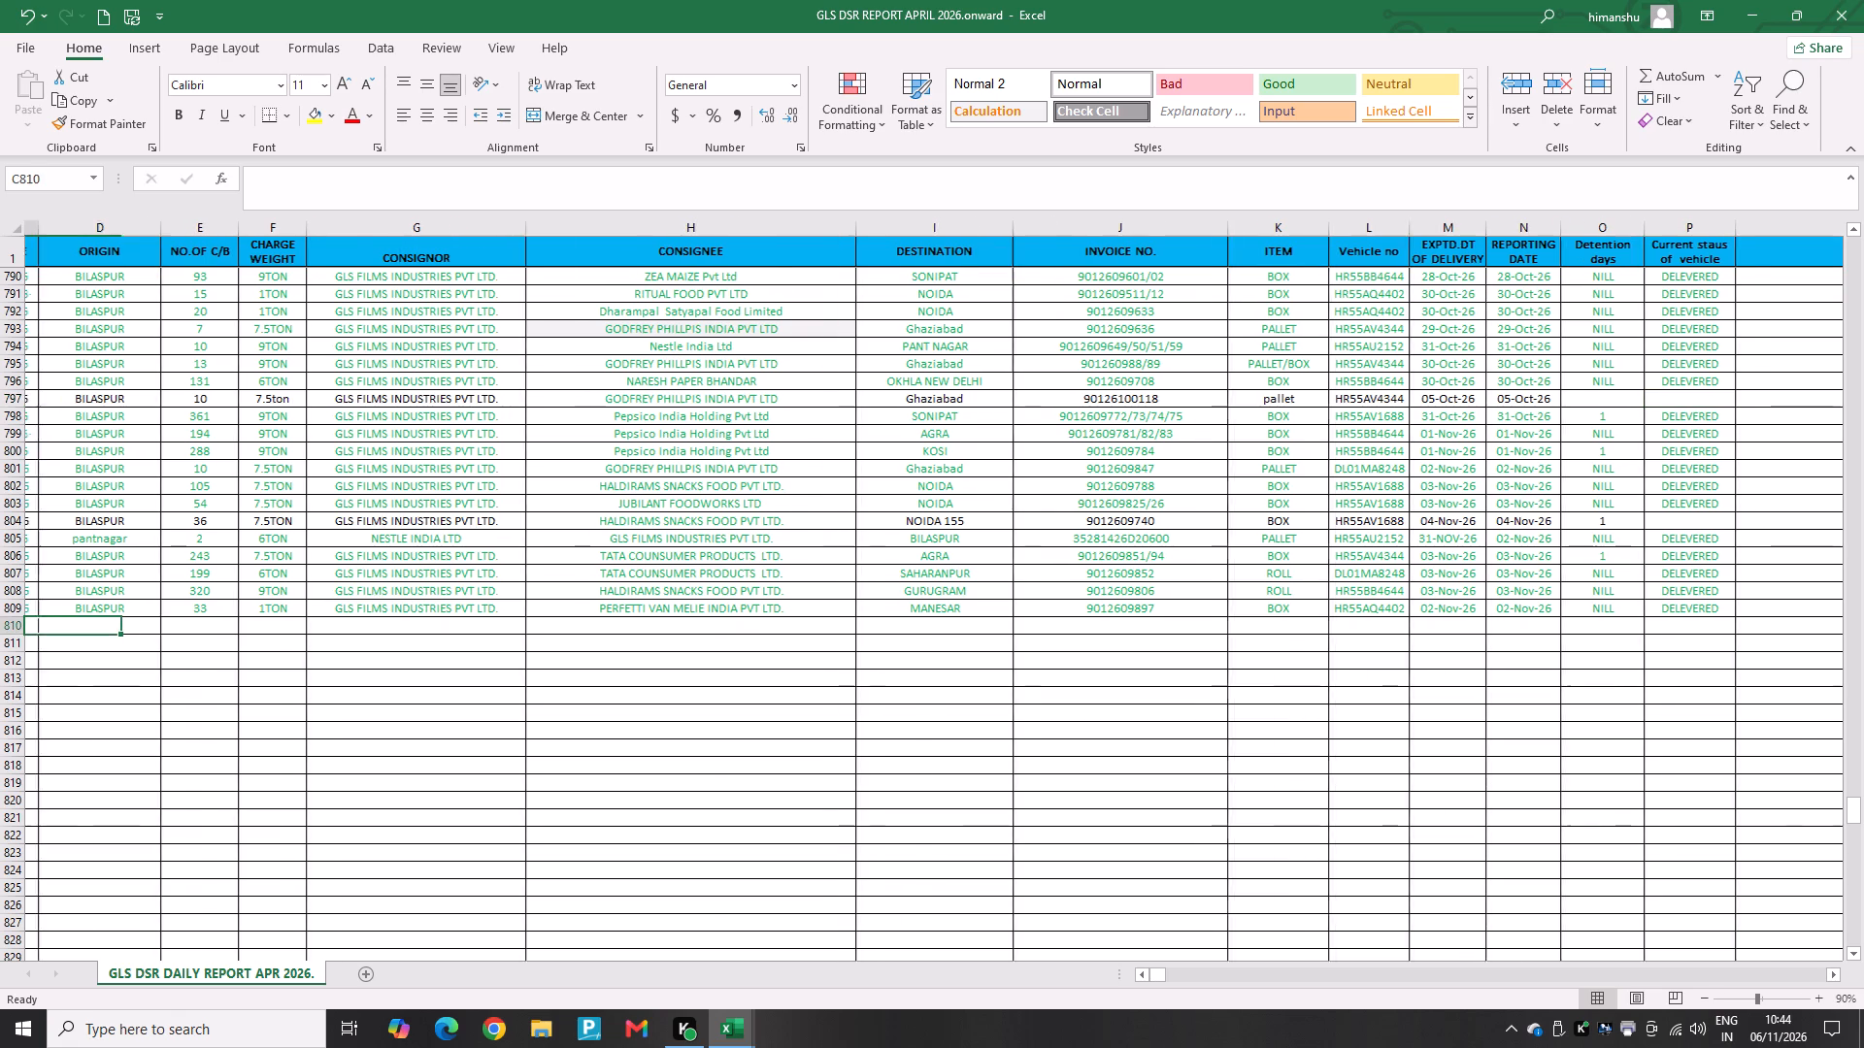
{"action": "key", "text": "Right"}
{"action": "key", "text": "Right"}
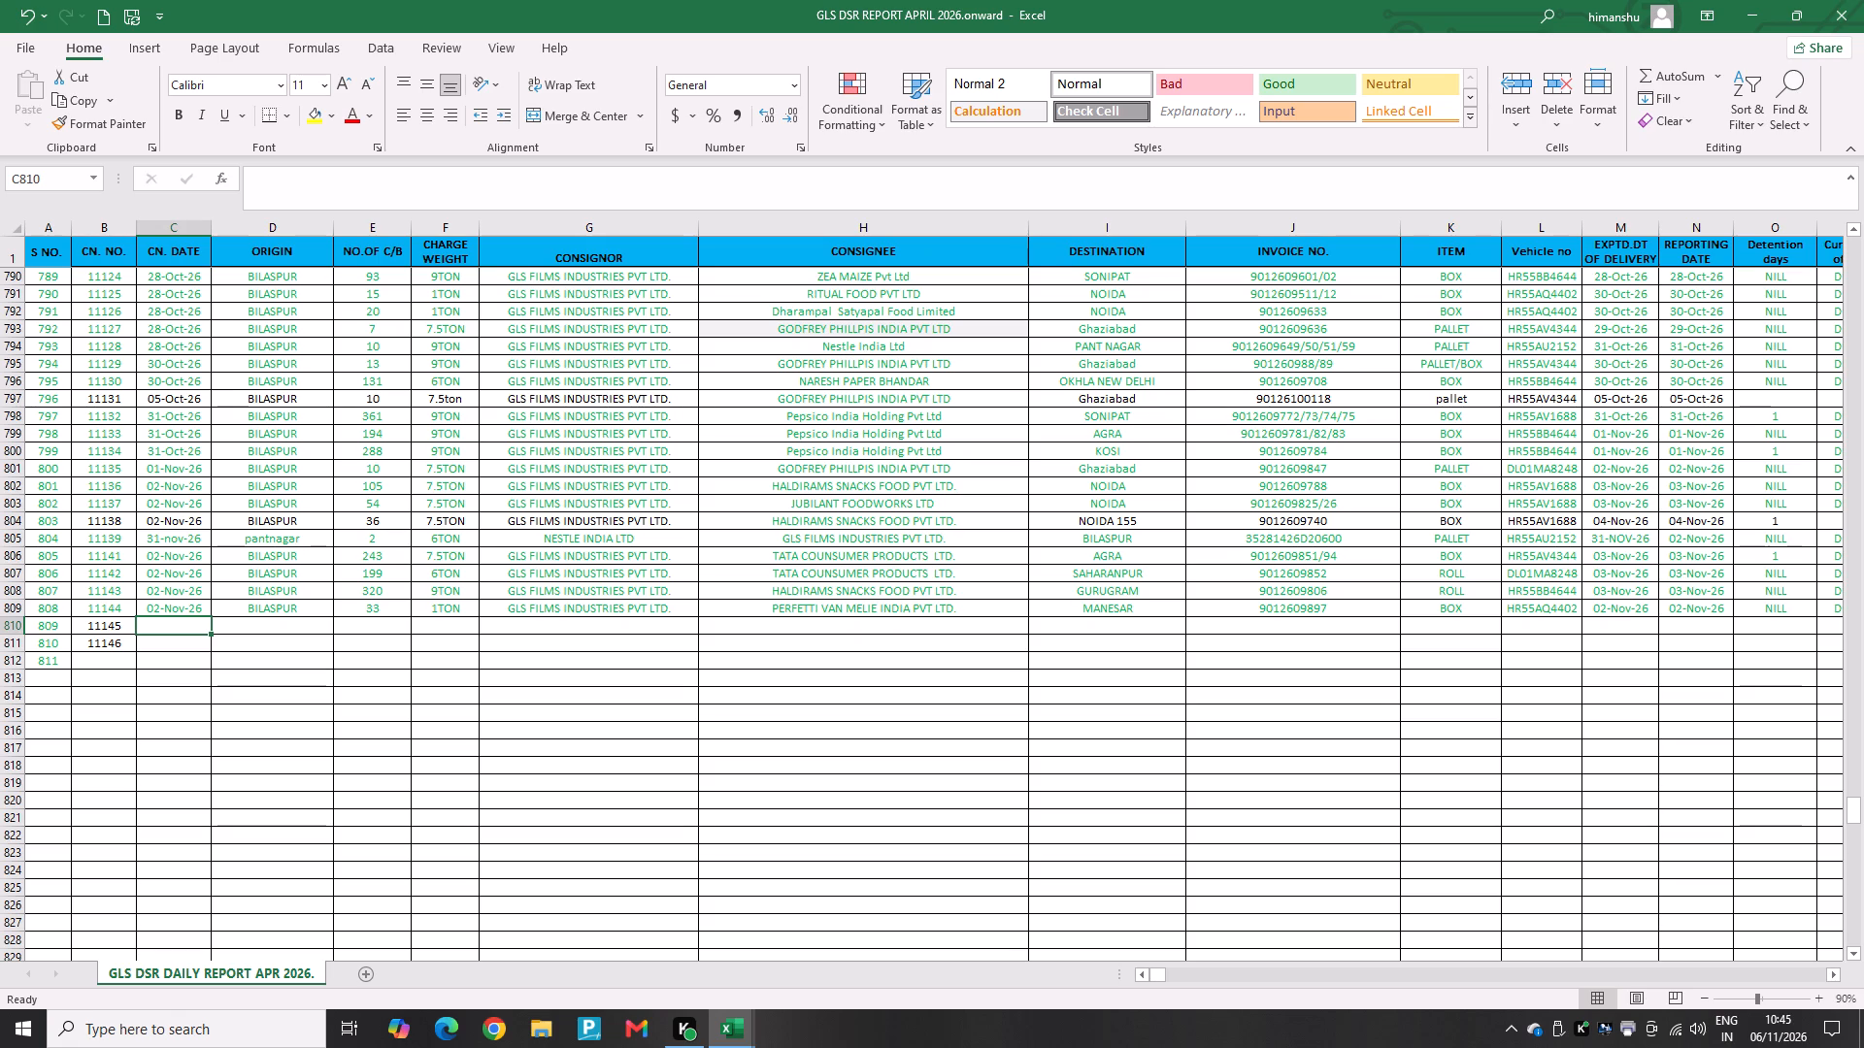
{"action": "key", "text": "Right"}
{"action": "key", "text": "Left"}
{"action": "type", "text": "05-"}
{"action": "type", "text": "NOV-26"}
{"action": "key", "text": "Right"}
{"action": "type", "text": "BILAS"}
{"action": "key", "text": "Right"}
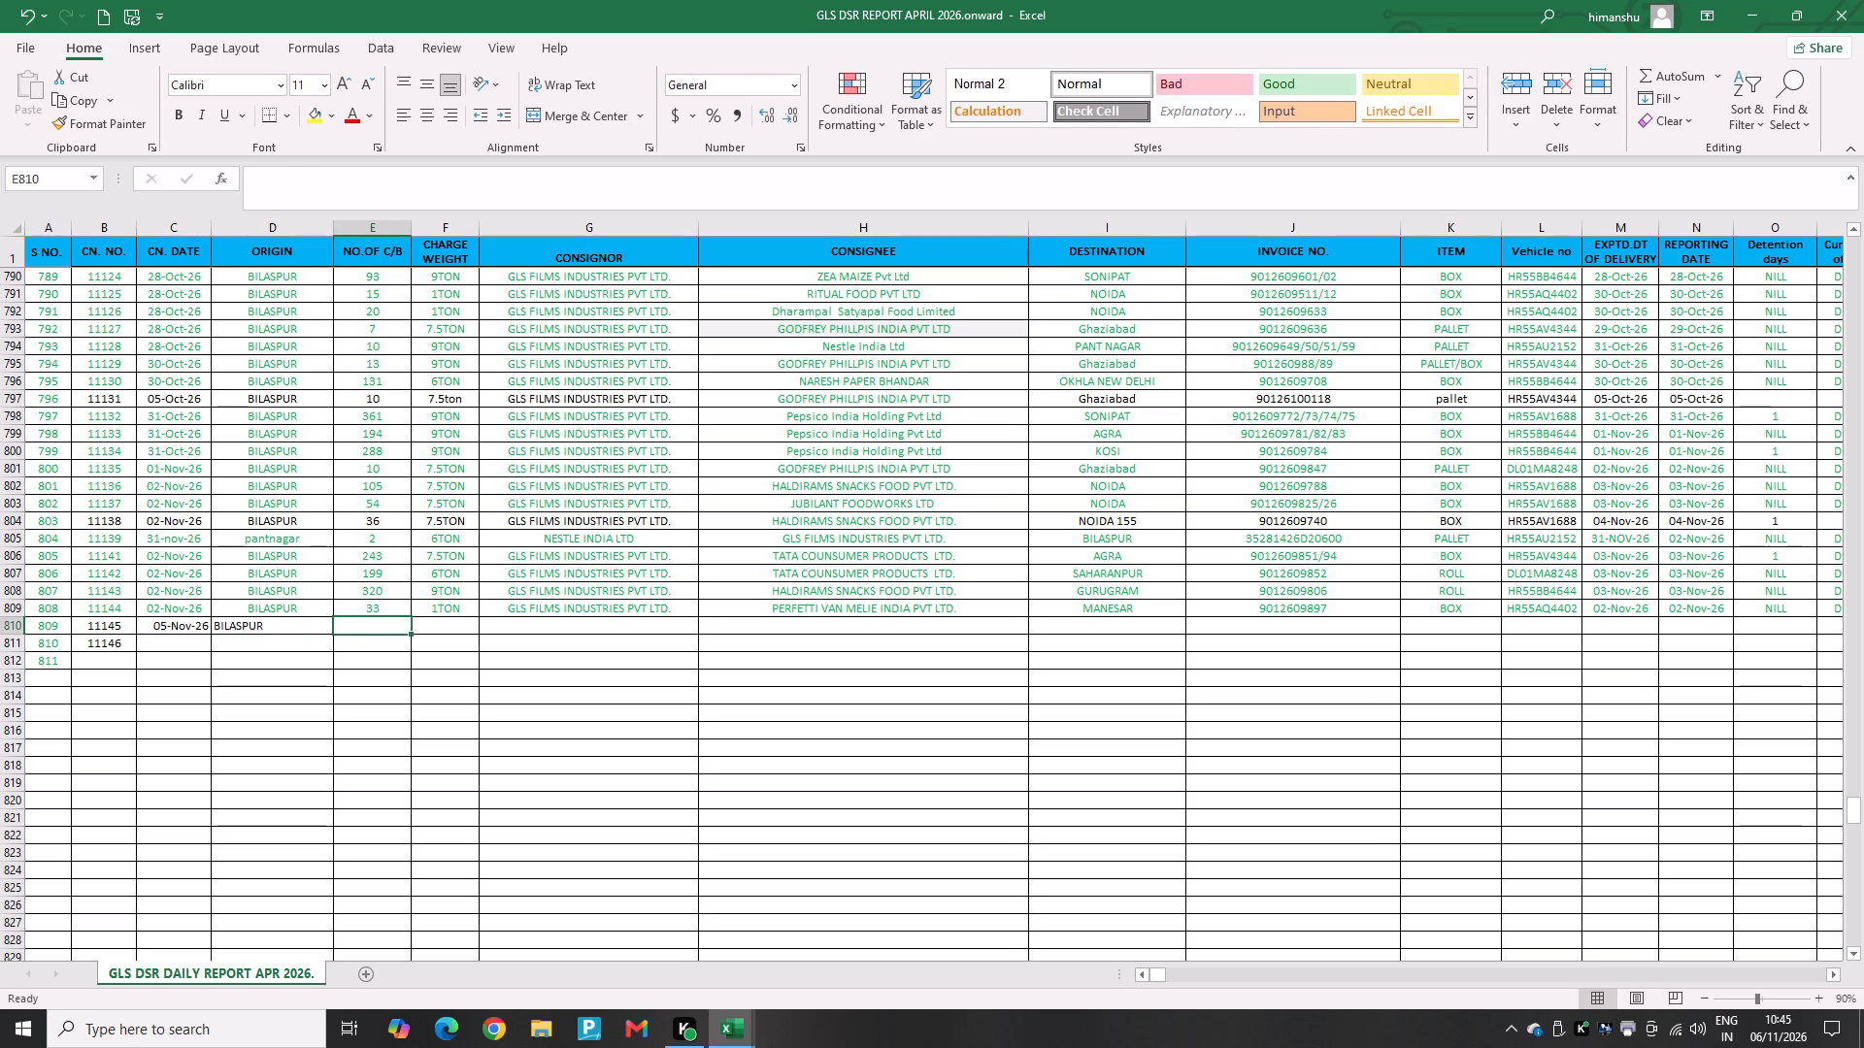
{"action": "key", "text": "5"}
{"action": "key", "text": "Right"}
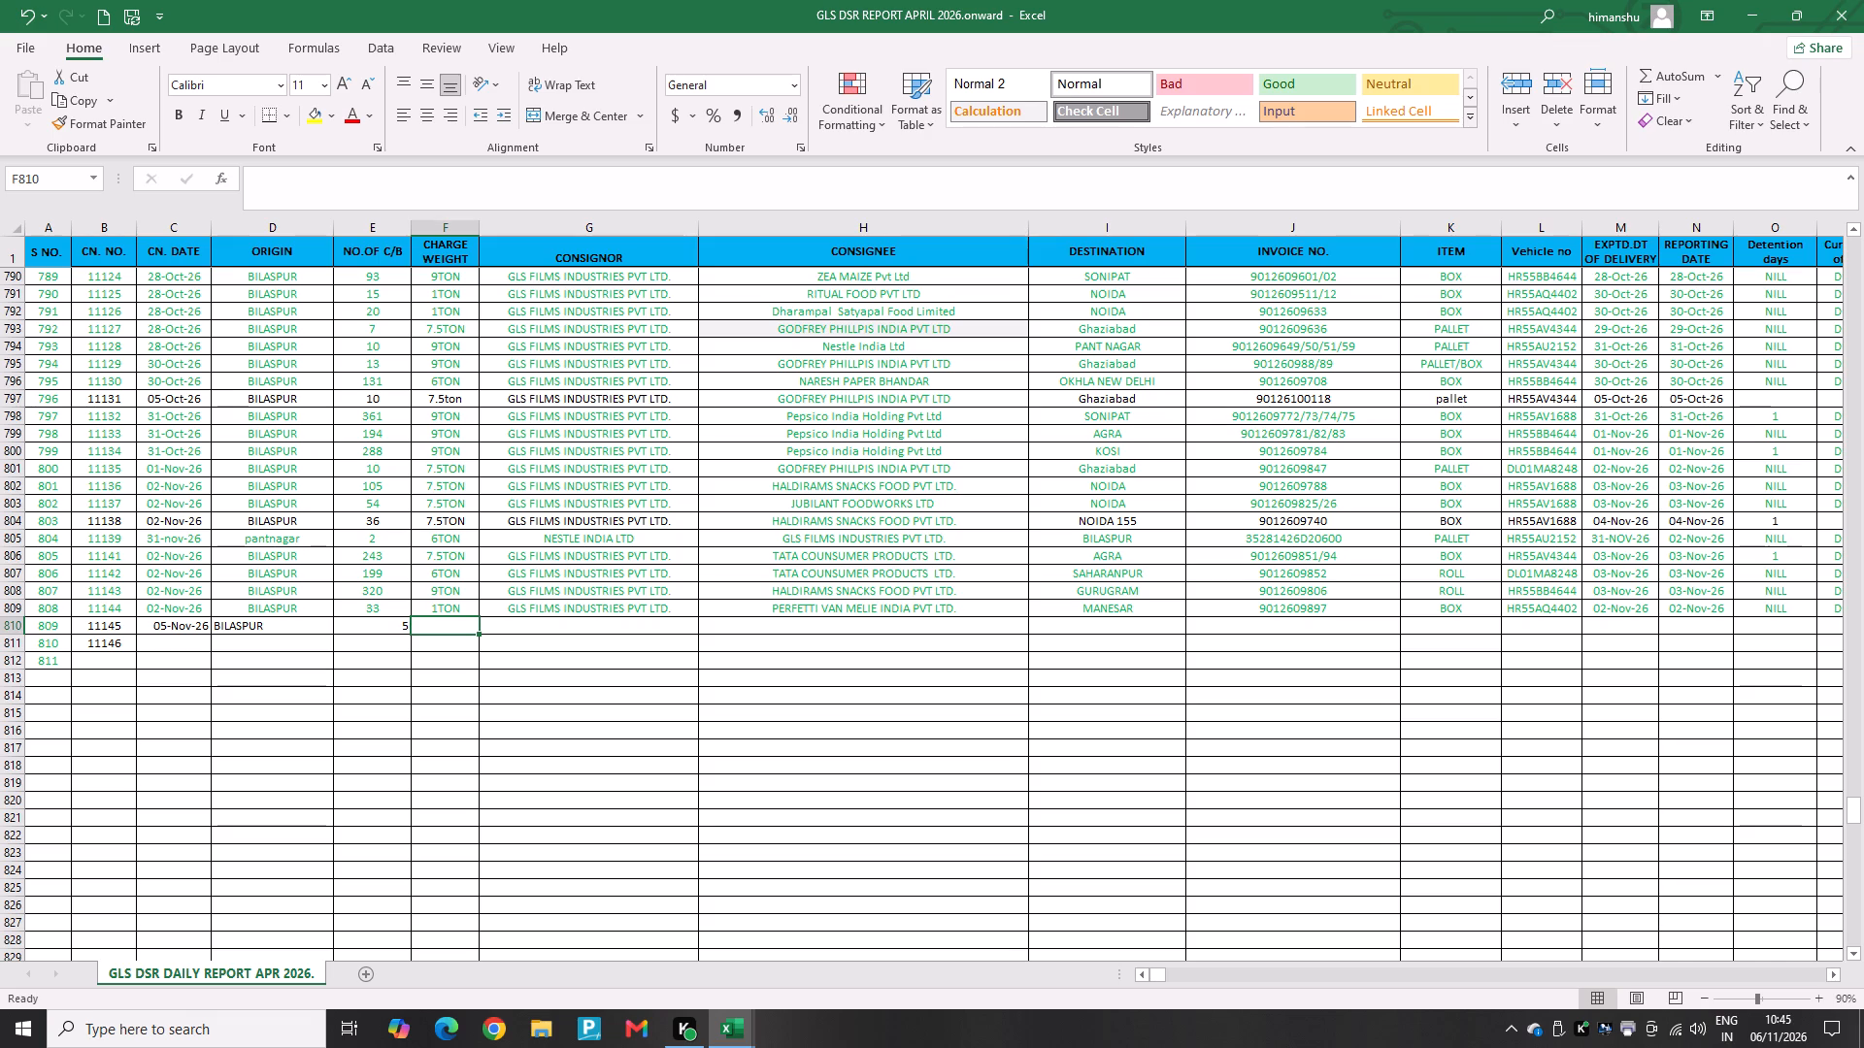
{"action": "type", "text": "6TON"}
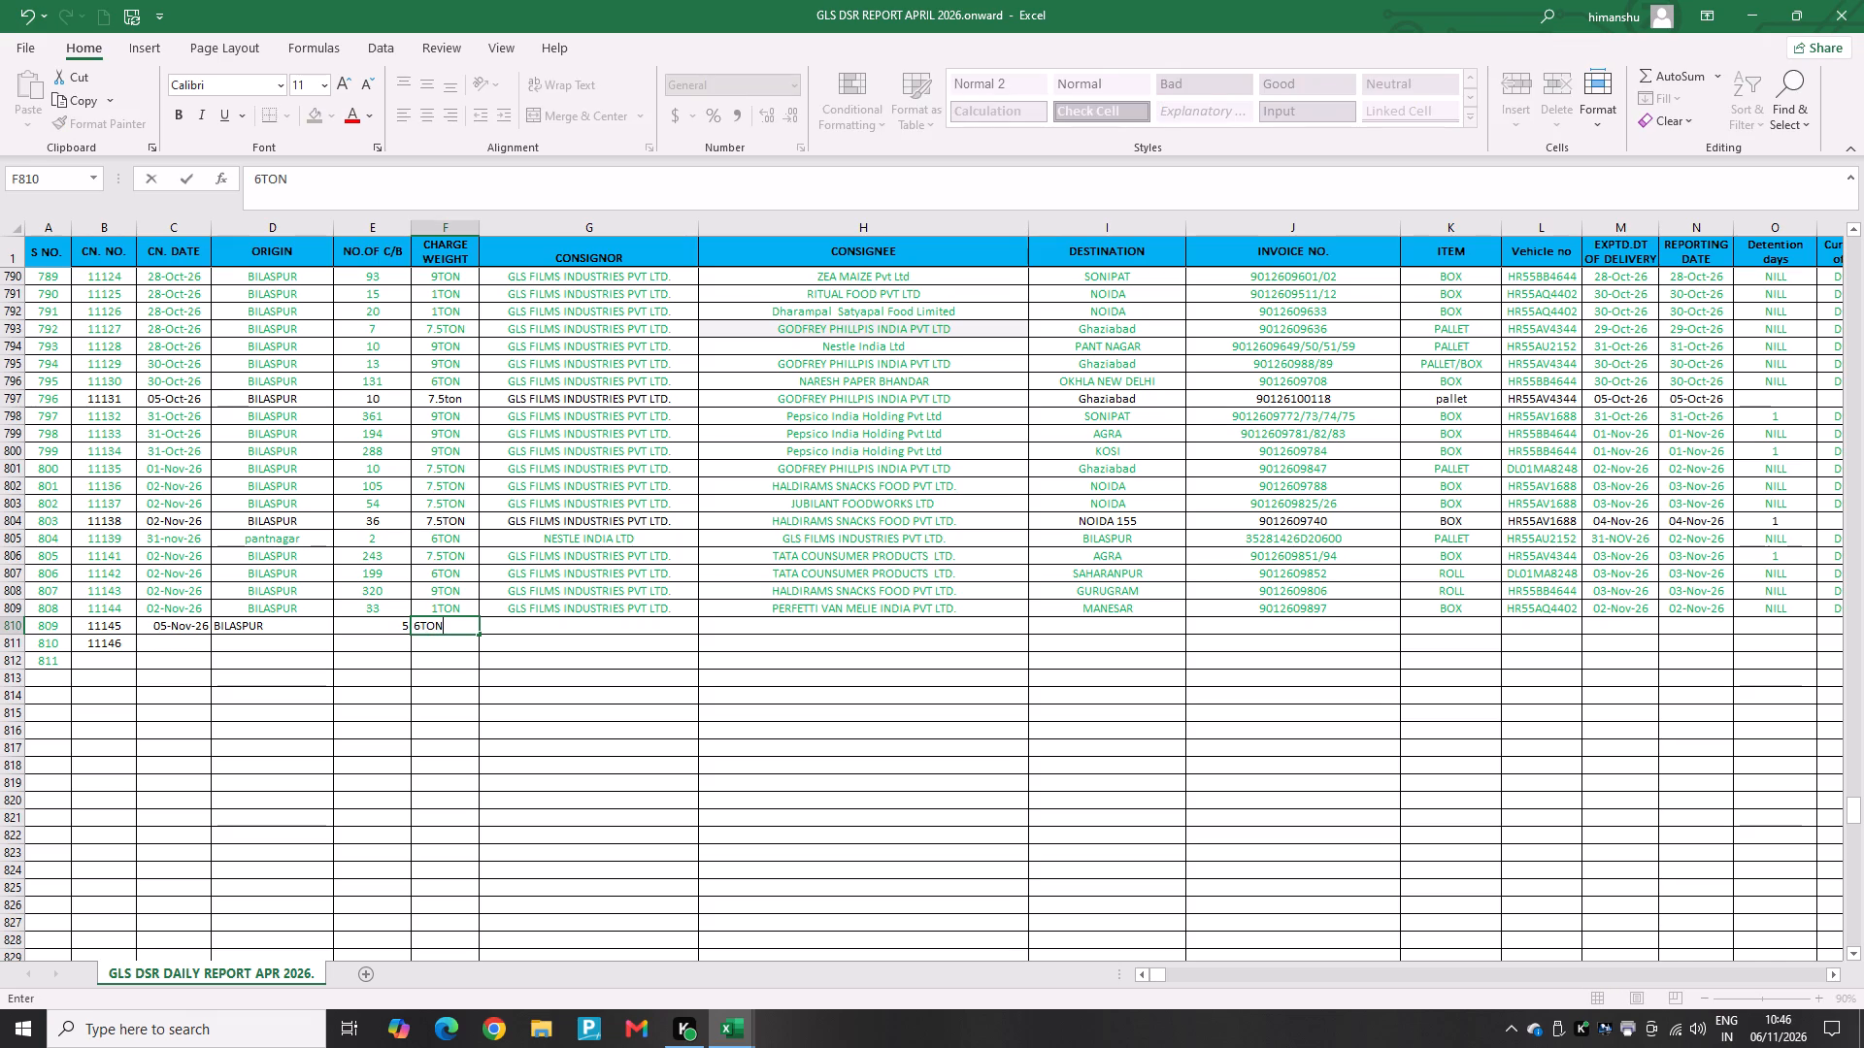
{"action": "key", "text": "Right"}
For CN 11145, enter consignor GLS FILMS INDUSTRIES PVT LTD., consignee Nestle India Ltd and destination PANTNAGAR.
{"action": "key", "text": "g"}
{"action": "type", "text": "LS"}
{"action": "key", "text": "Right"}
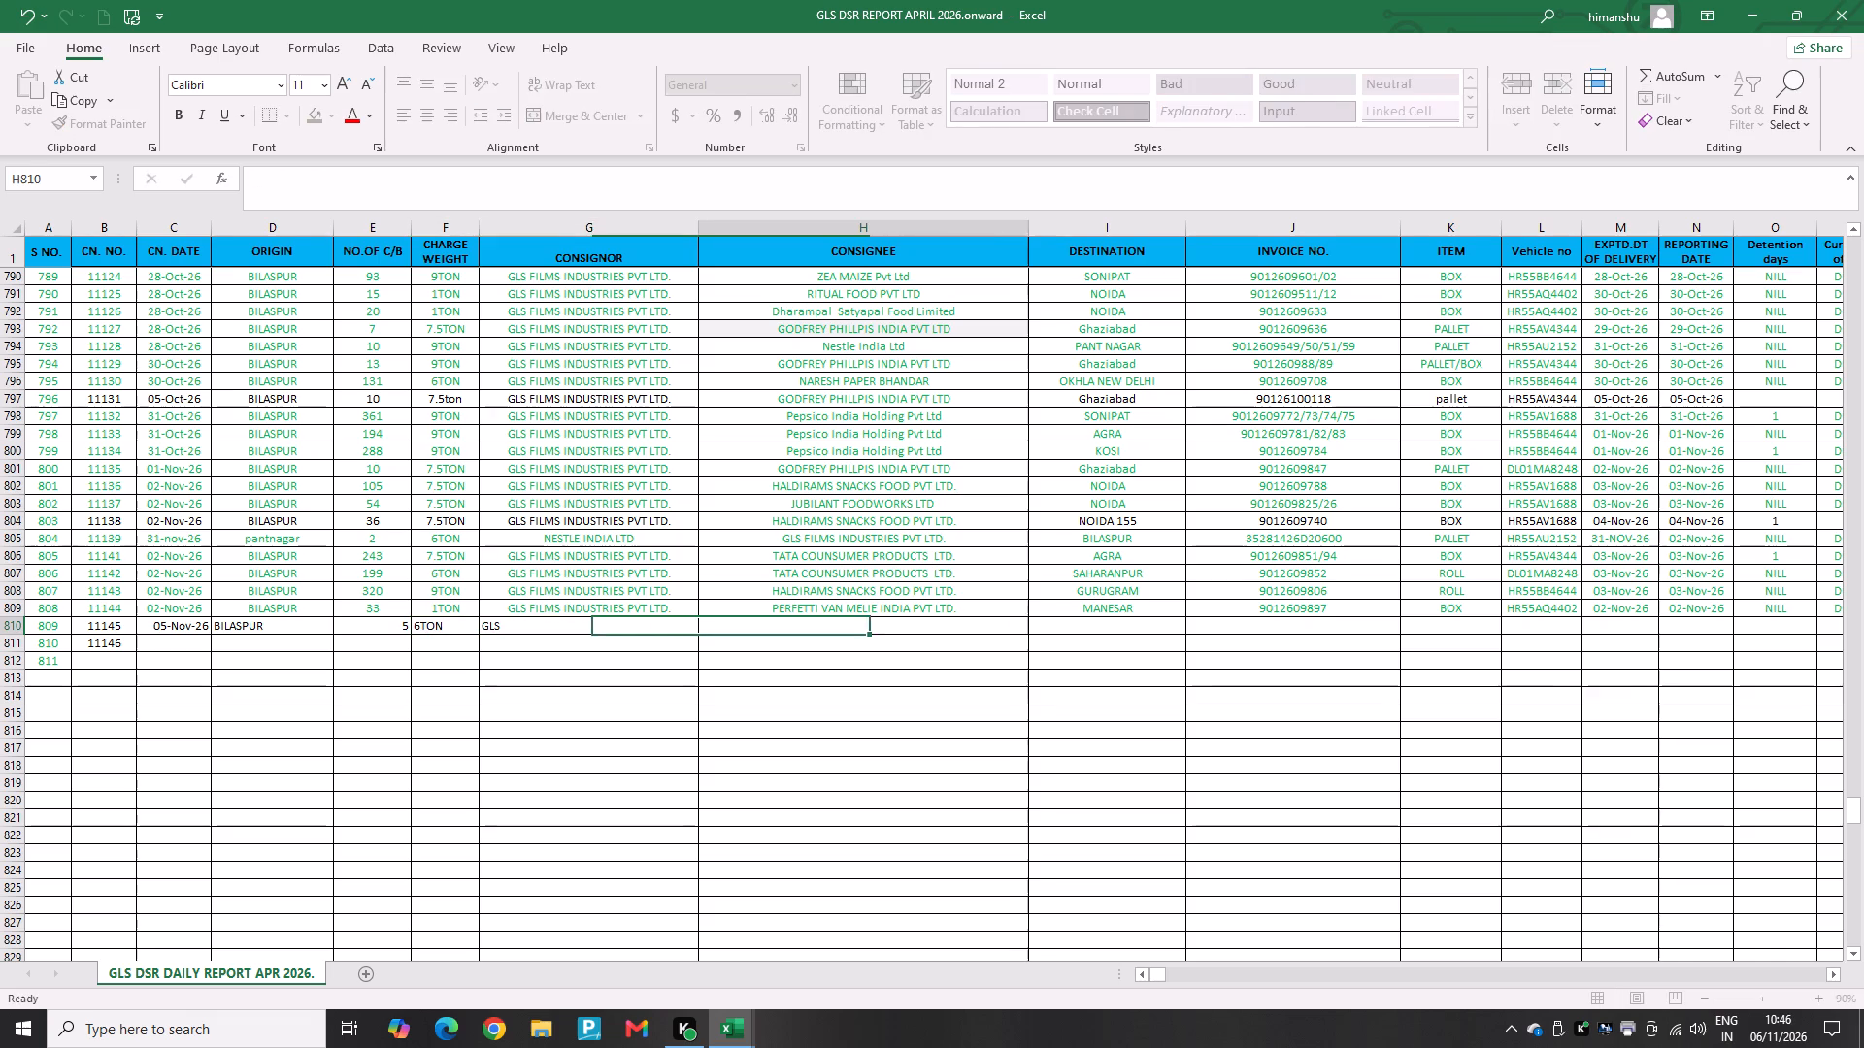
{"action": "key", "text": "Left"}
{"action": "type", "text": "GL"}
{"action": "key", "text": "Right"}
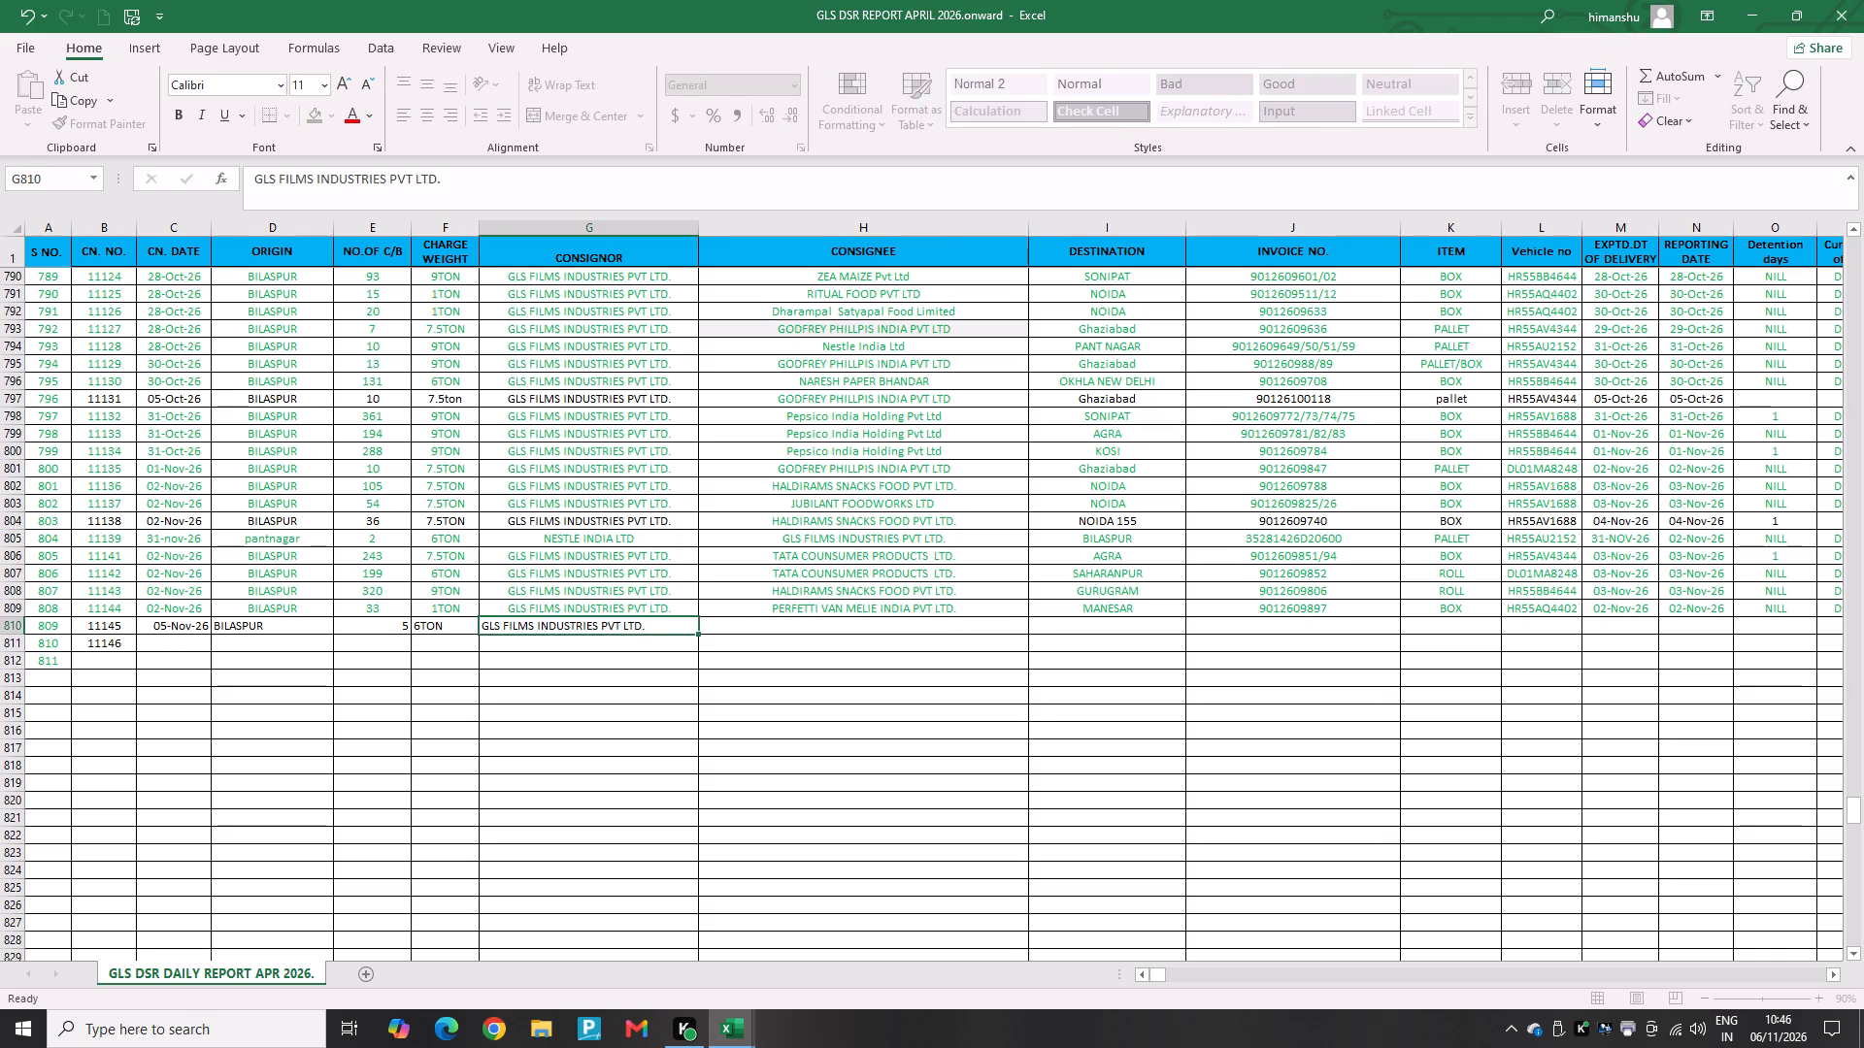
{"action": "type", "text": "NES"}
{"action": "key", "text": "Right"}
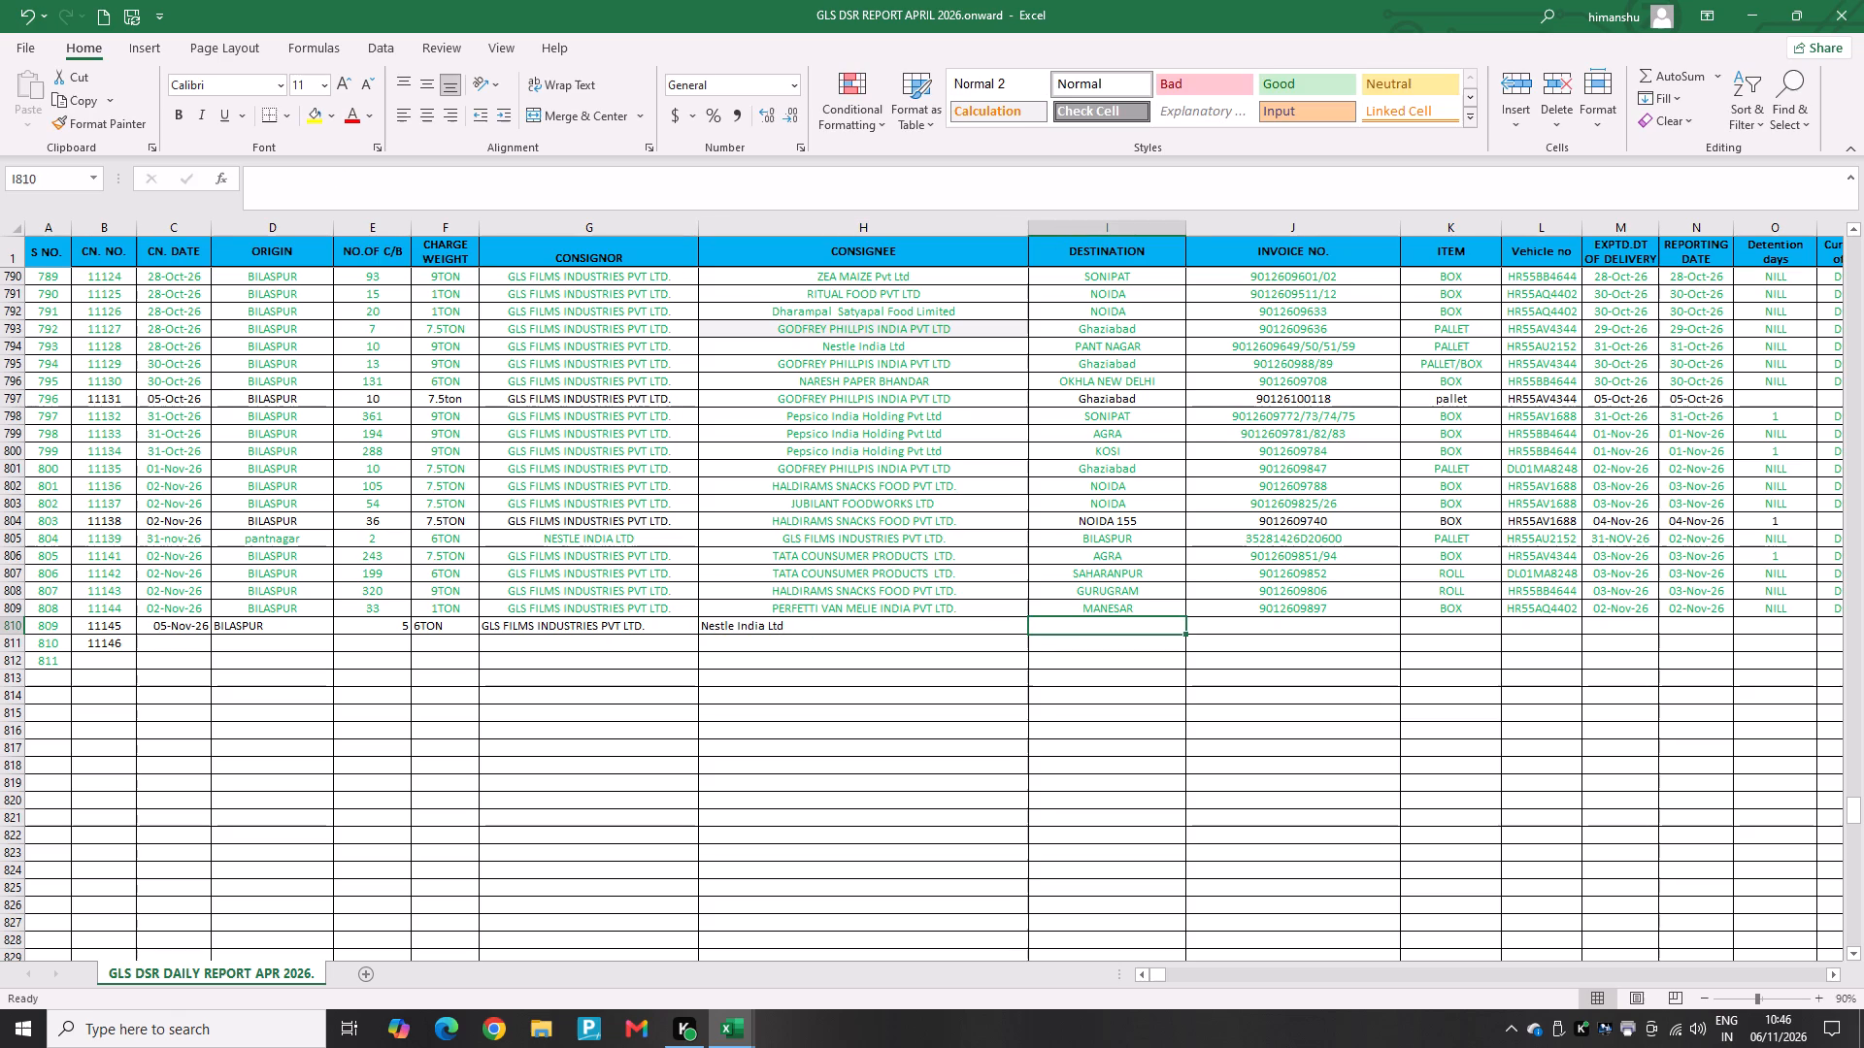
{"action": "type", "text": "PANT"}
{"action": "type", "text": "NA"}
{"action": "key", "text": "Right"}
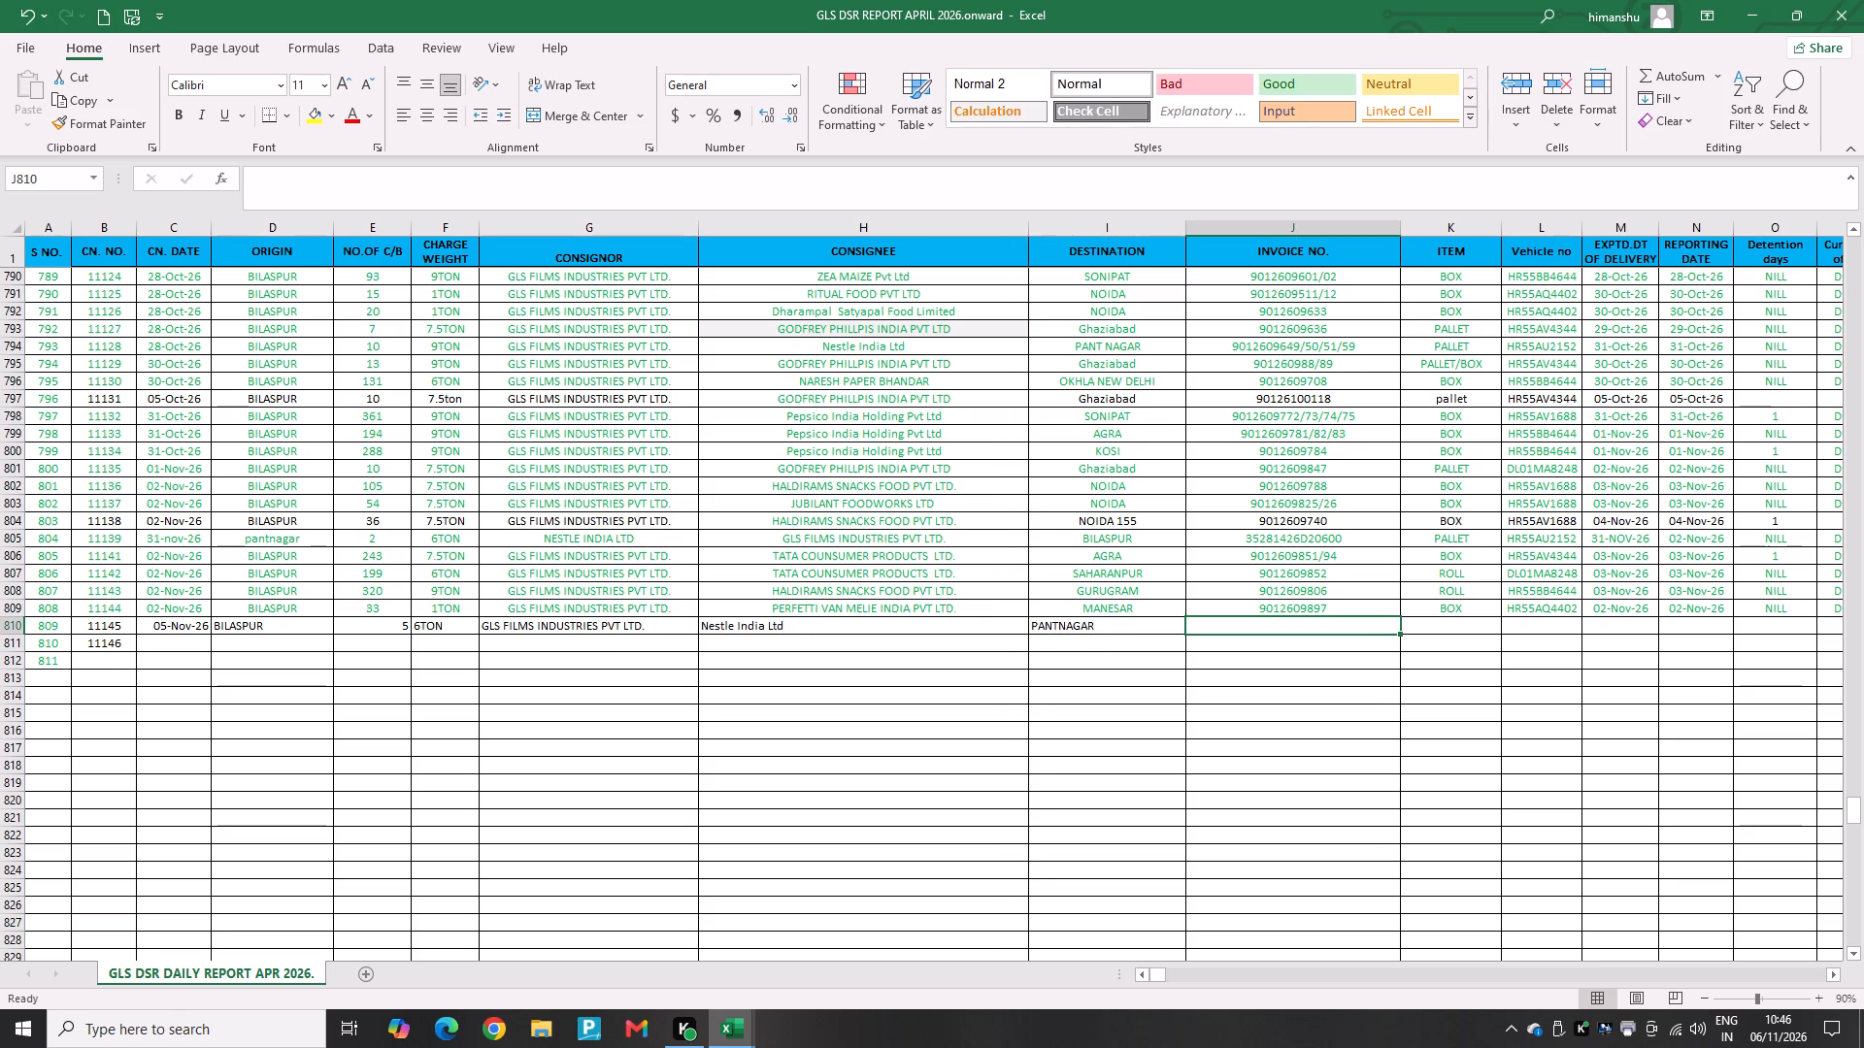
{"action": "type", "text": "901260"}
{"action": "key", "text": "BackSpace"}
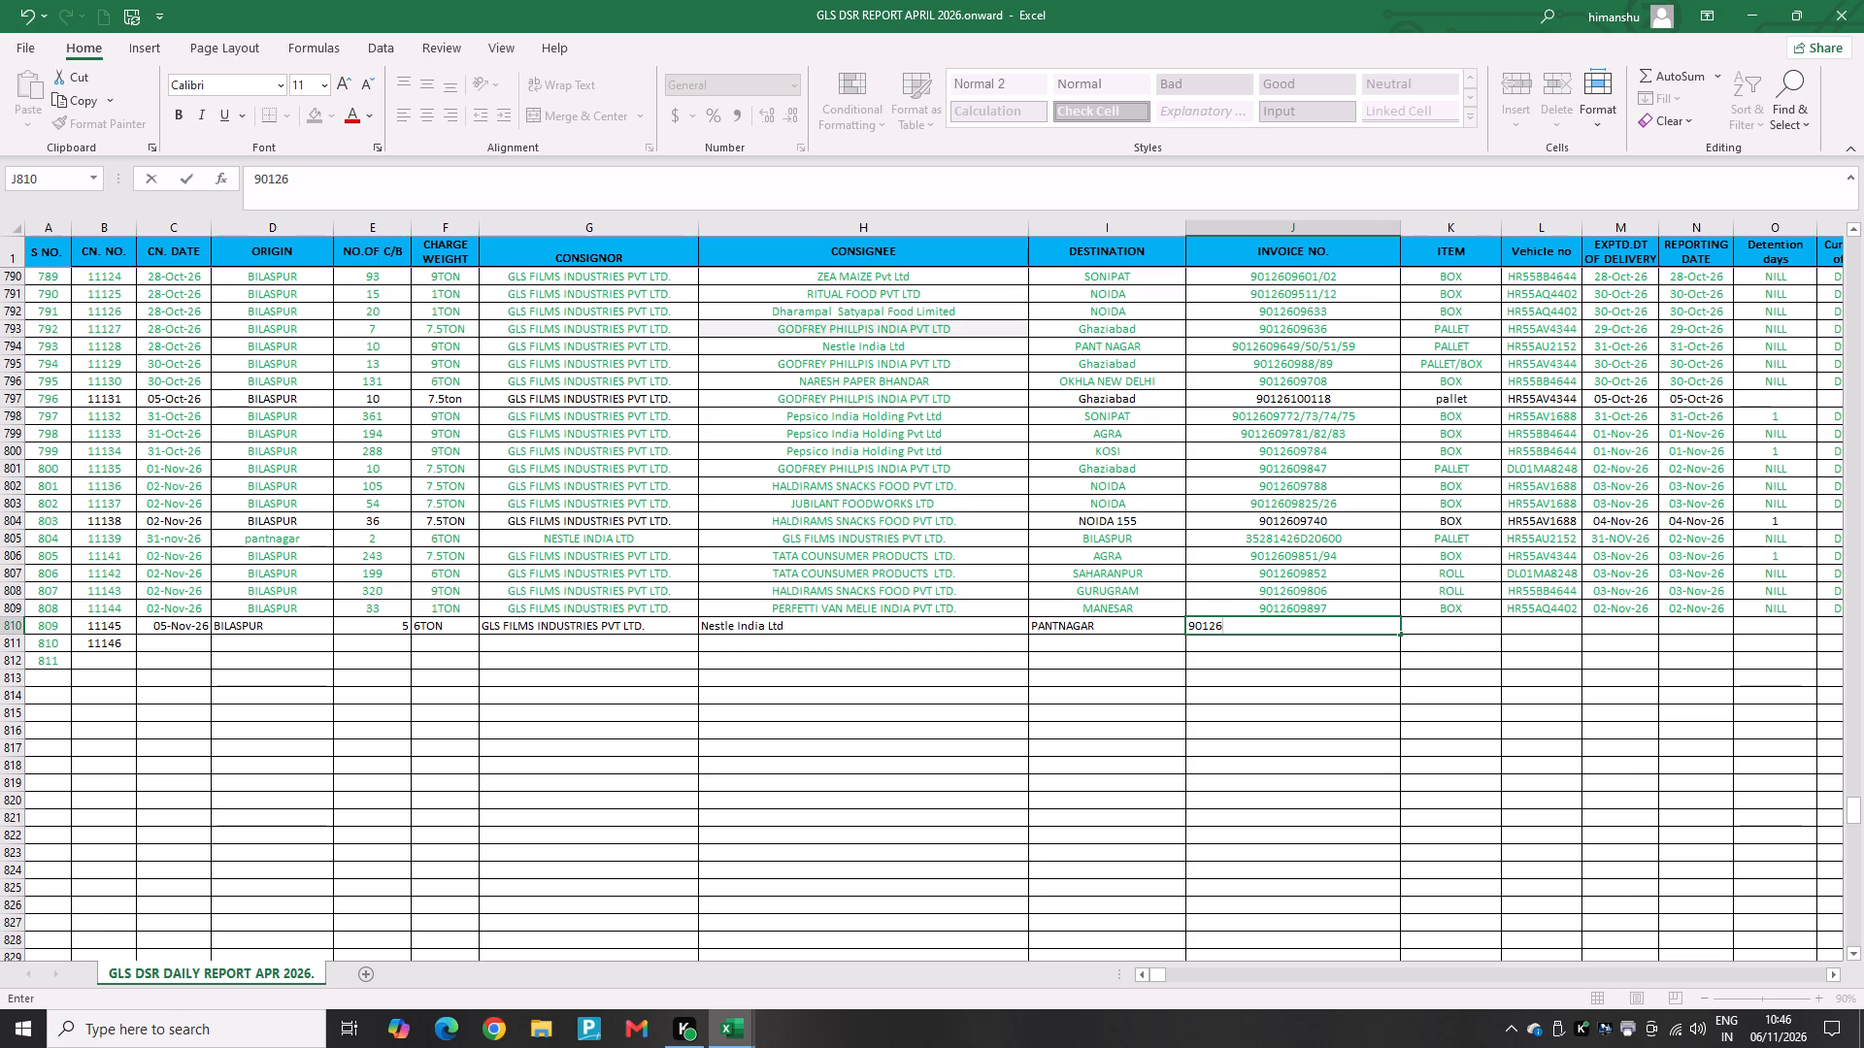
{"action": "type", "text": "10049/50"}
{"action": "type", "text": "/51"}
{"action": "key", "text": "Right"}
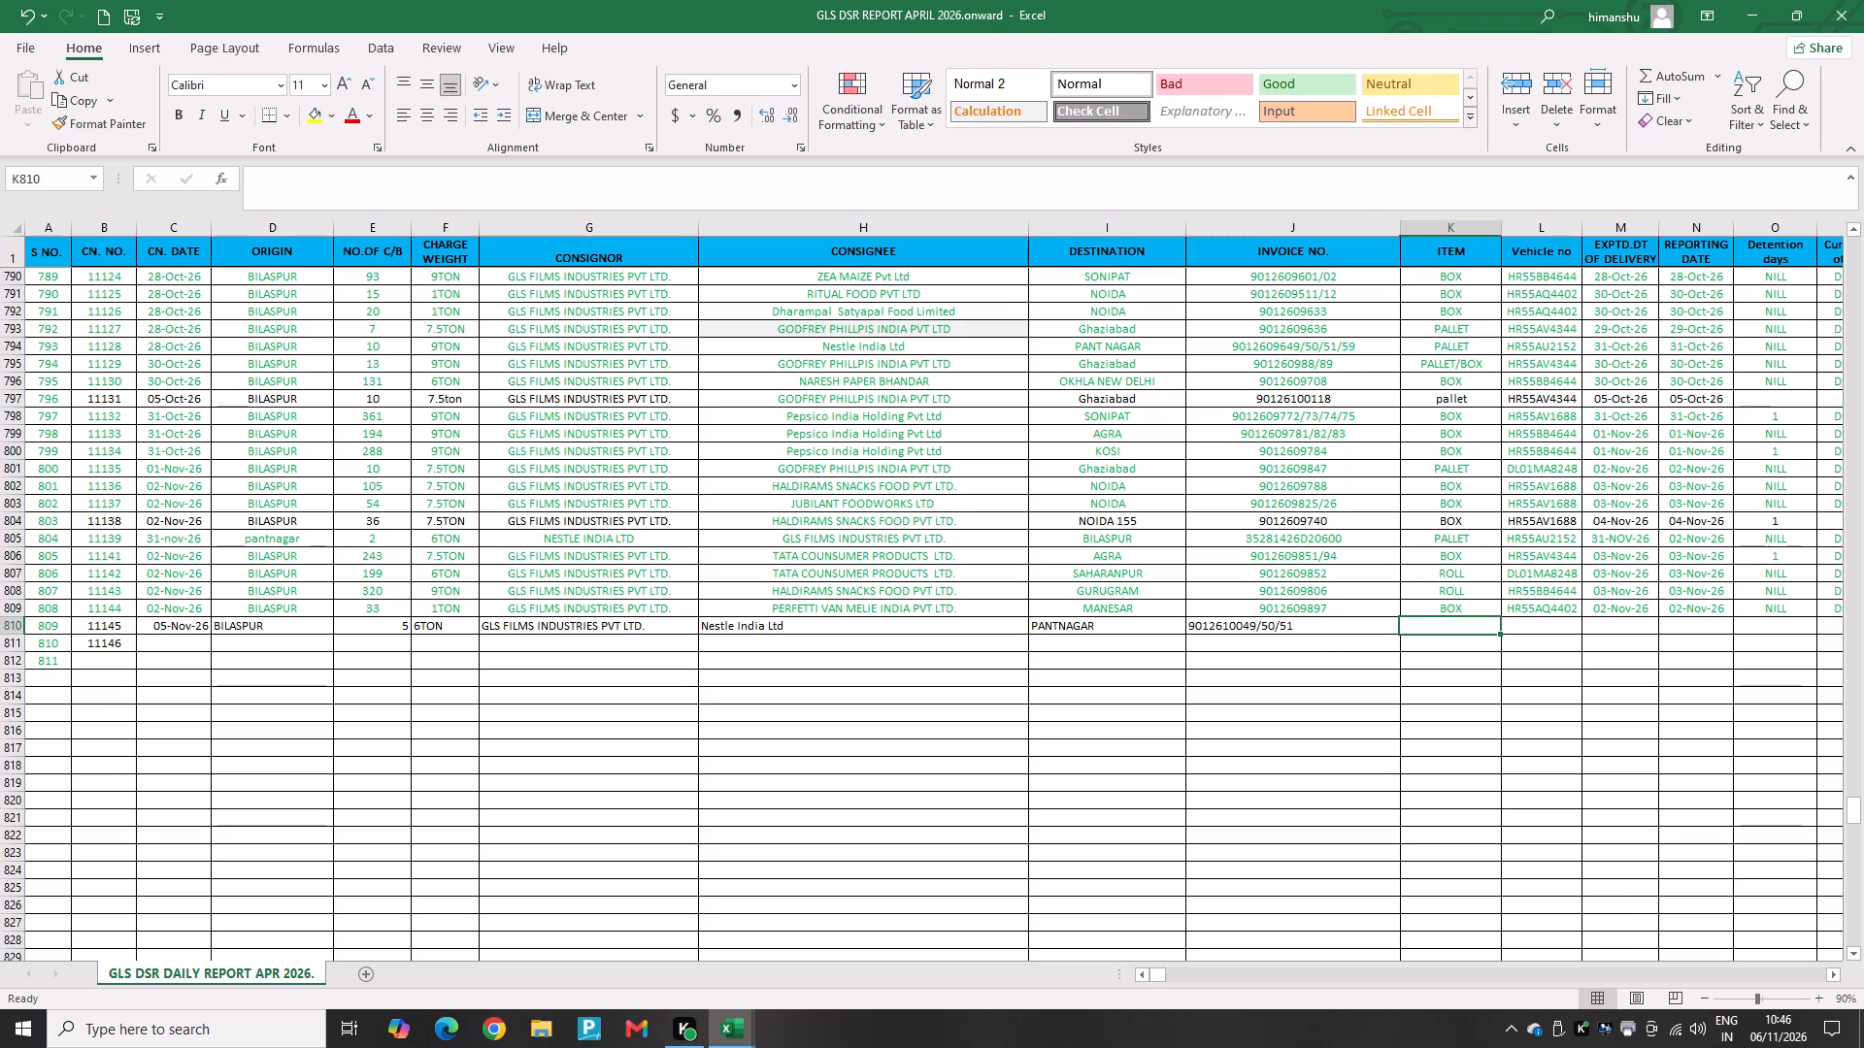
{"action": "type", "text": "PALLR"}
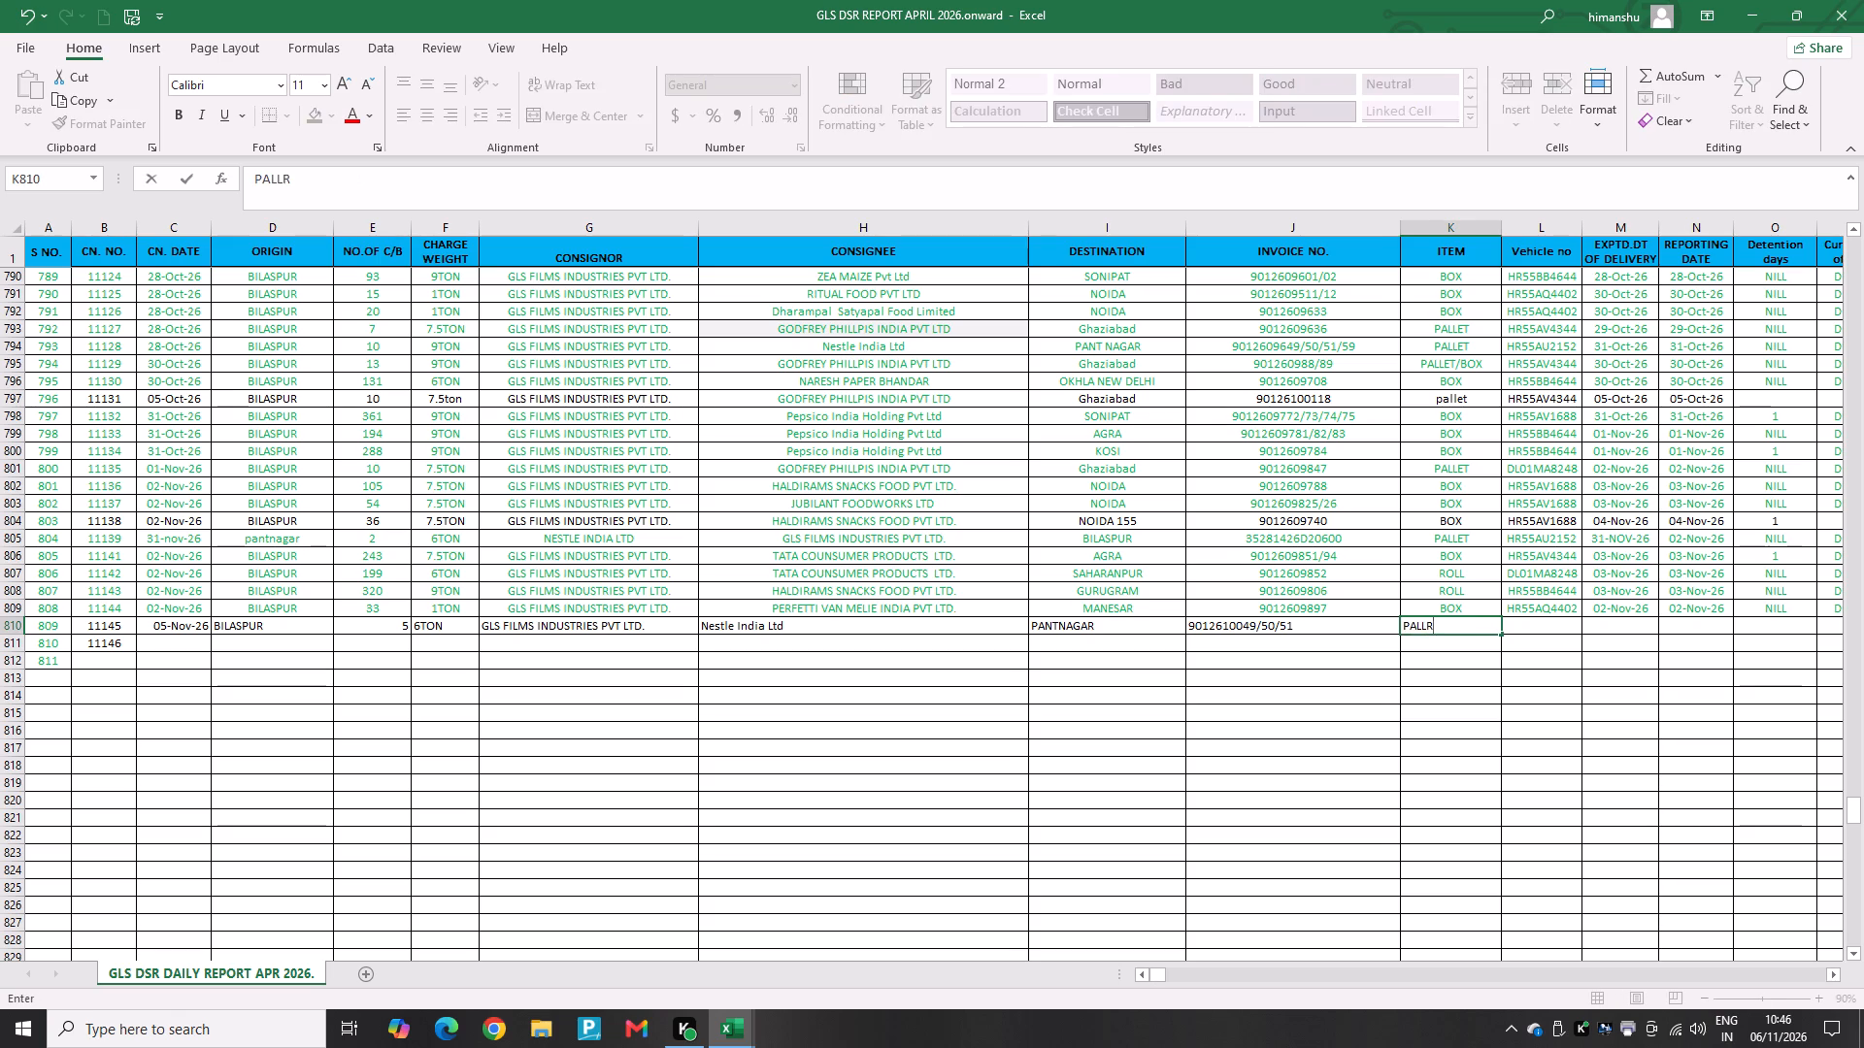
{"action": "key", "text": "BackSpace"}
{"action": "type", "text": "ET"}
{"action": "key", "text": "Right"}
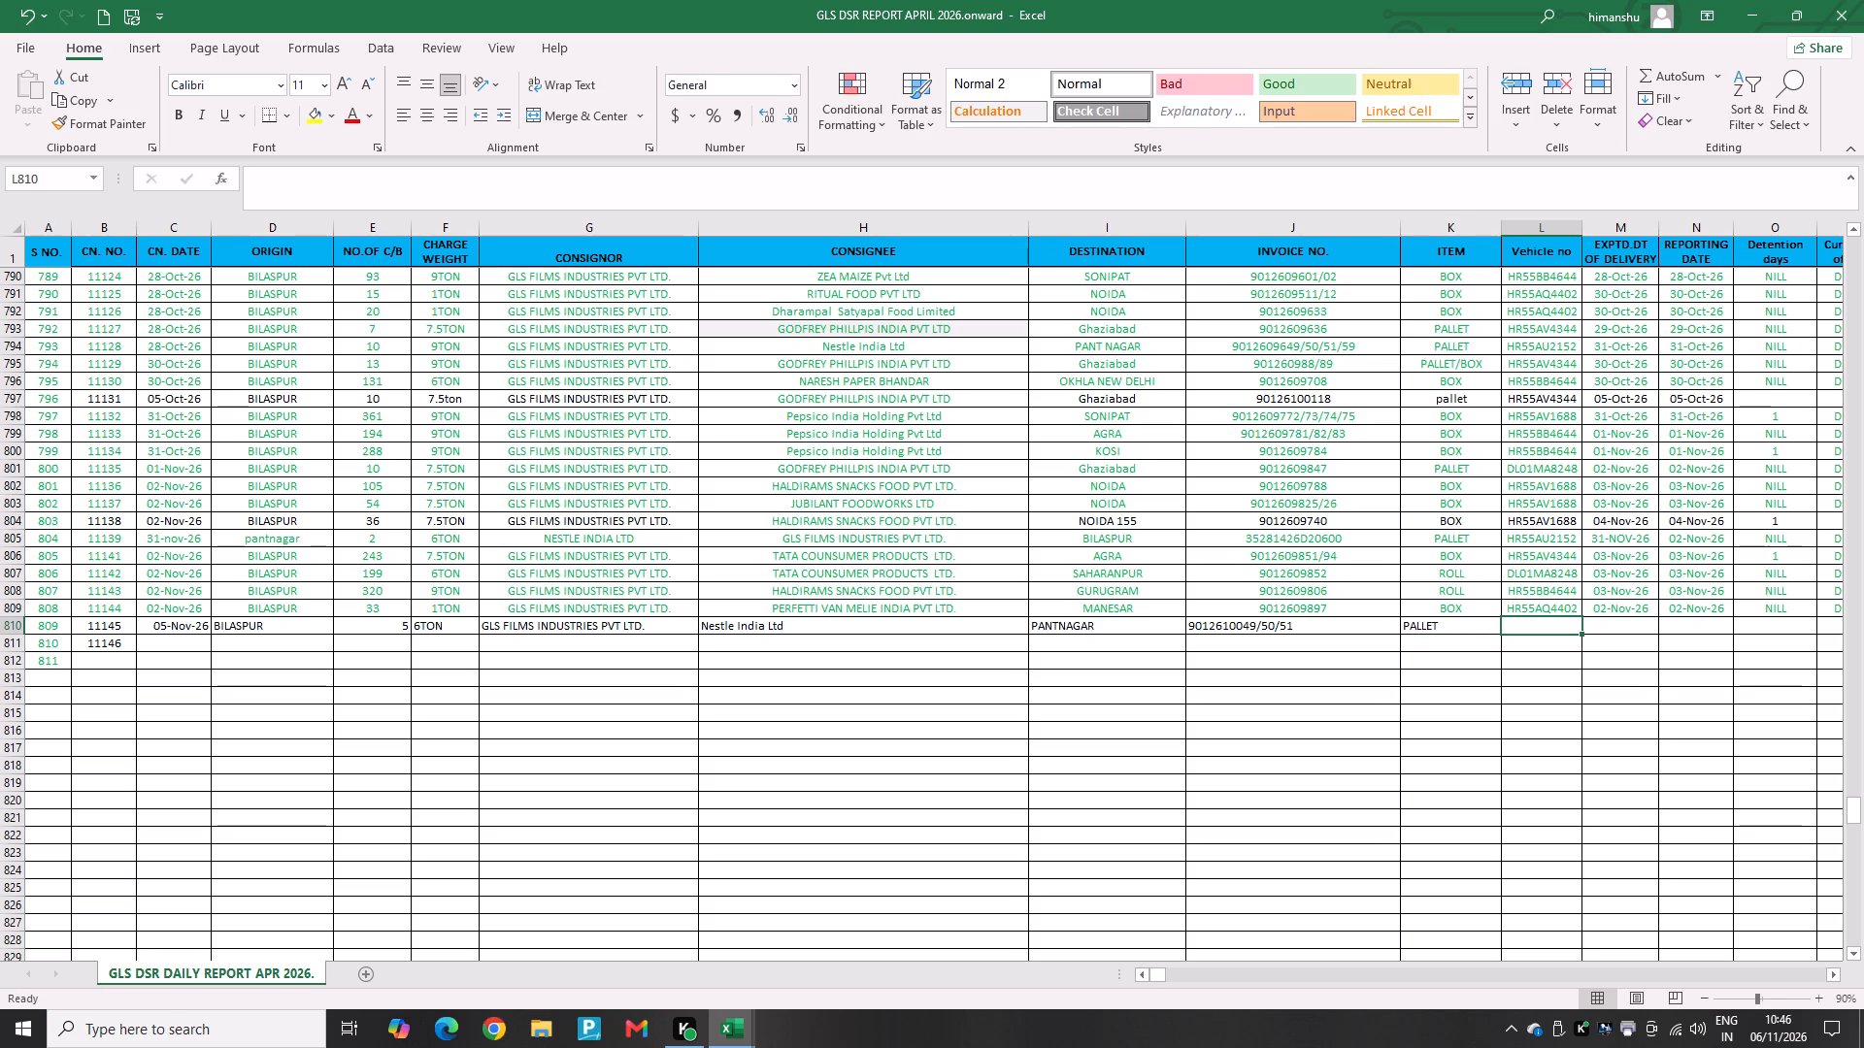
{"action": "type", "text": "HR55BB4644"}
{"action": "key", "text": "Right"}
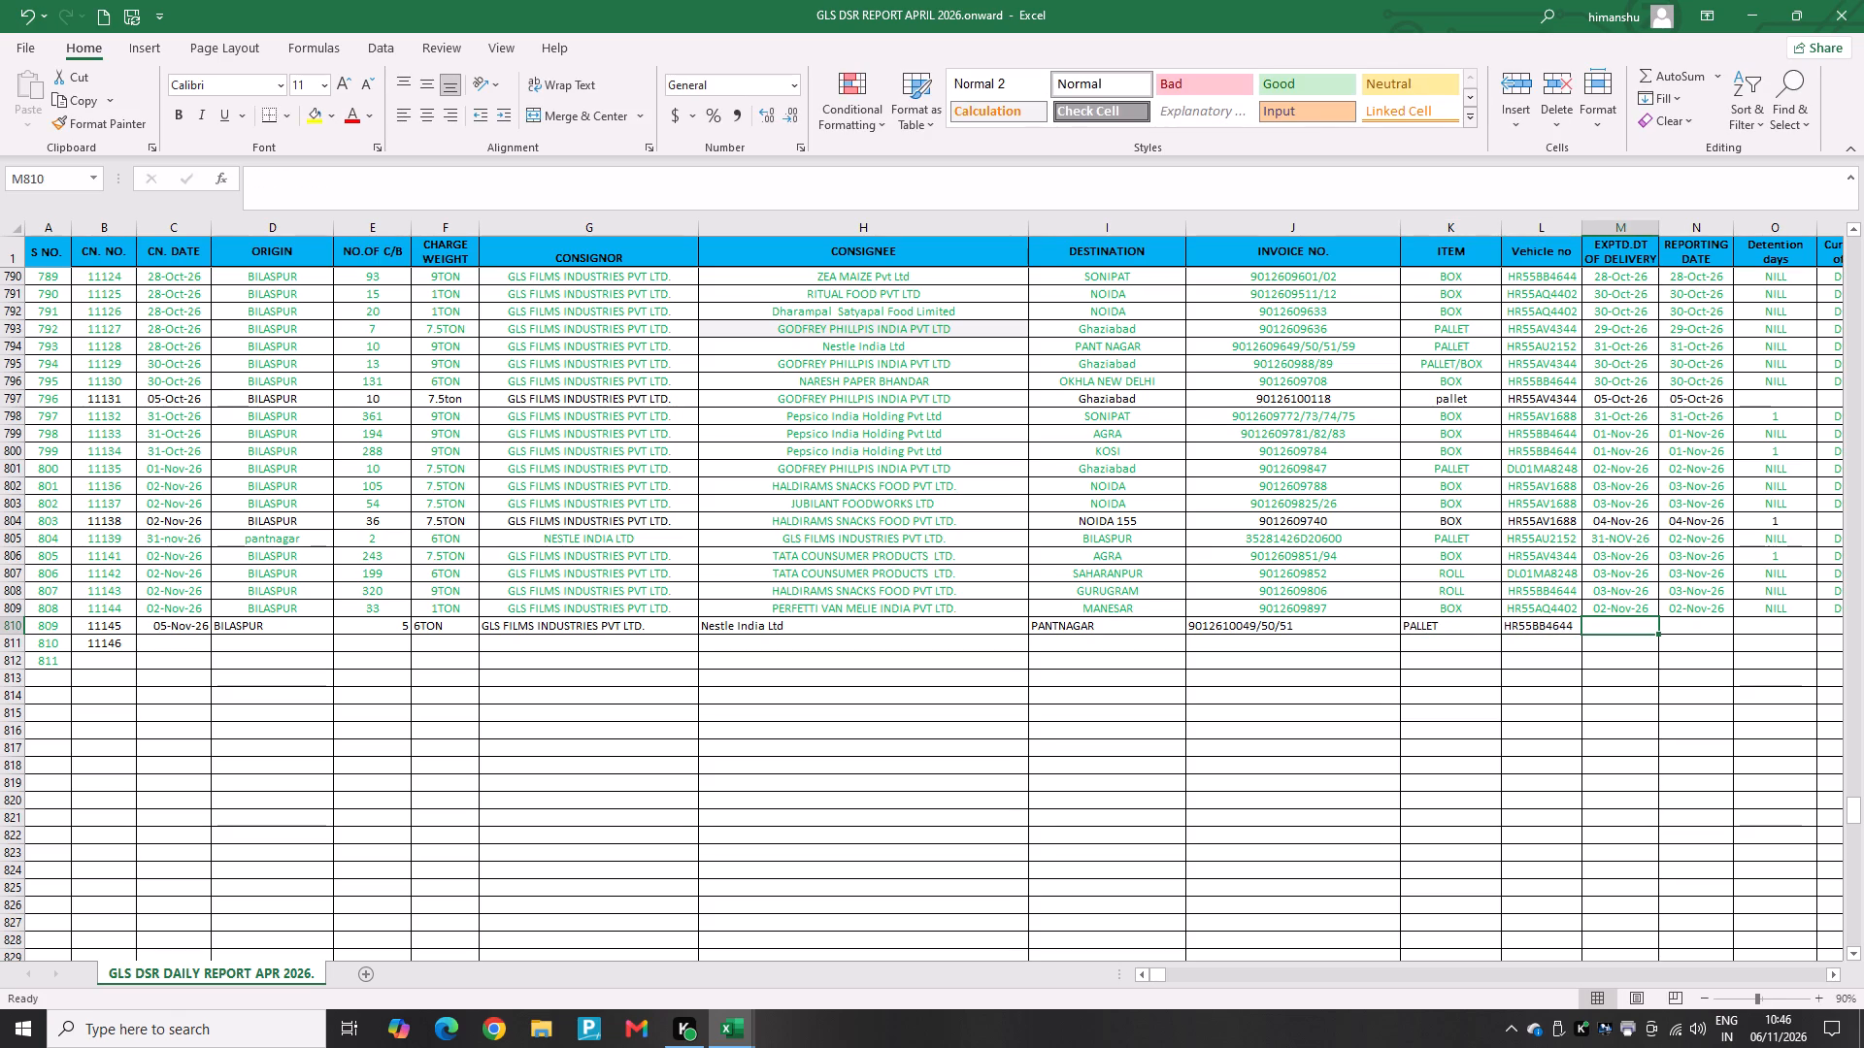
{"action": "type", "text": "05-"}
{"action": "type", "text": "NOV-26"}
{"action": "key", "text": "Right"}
For CN 11146 in row 811, enter CN date 05-NOV-26, origin BILASPUR, 10 for number of C/B and charge weight 9TON.
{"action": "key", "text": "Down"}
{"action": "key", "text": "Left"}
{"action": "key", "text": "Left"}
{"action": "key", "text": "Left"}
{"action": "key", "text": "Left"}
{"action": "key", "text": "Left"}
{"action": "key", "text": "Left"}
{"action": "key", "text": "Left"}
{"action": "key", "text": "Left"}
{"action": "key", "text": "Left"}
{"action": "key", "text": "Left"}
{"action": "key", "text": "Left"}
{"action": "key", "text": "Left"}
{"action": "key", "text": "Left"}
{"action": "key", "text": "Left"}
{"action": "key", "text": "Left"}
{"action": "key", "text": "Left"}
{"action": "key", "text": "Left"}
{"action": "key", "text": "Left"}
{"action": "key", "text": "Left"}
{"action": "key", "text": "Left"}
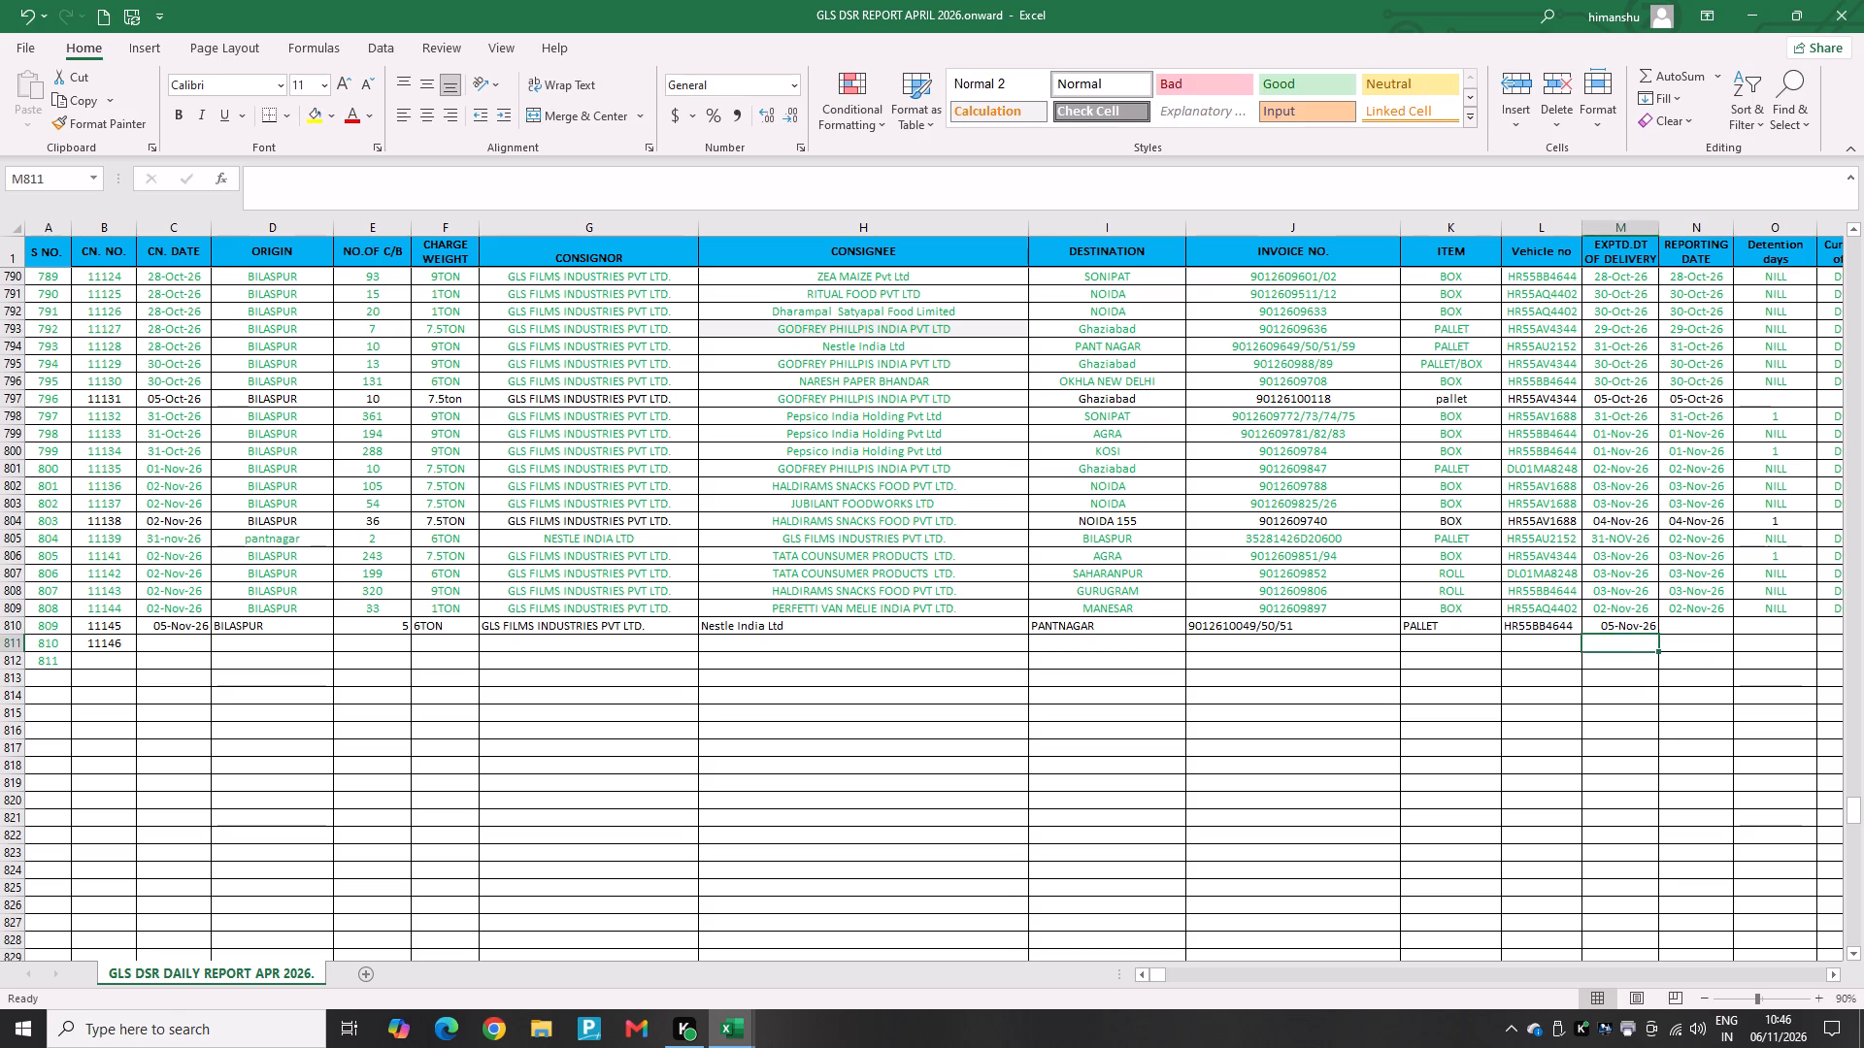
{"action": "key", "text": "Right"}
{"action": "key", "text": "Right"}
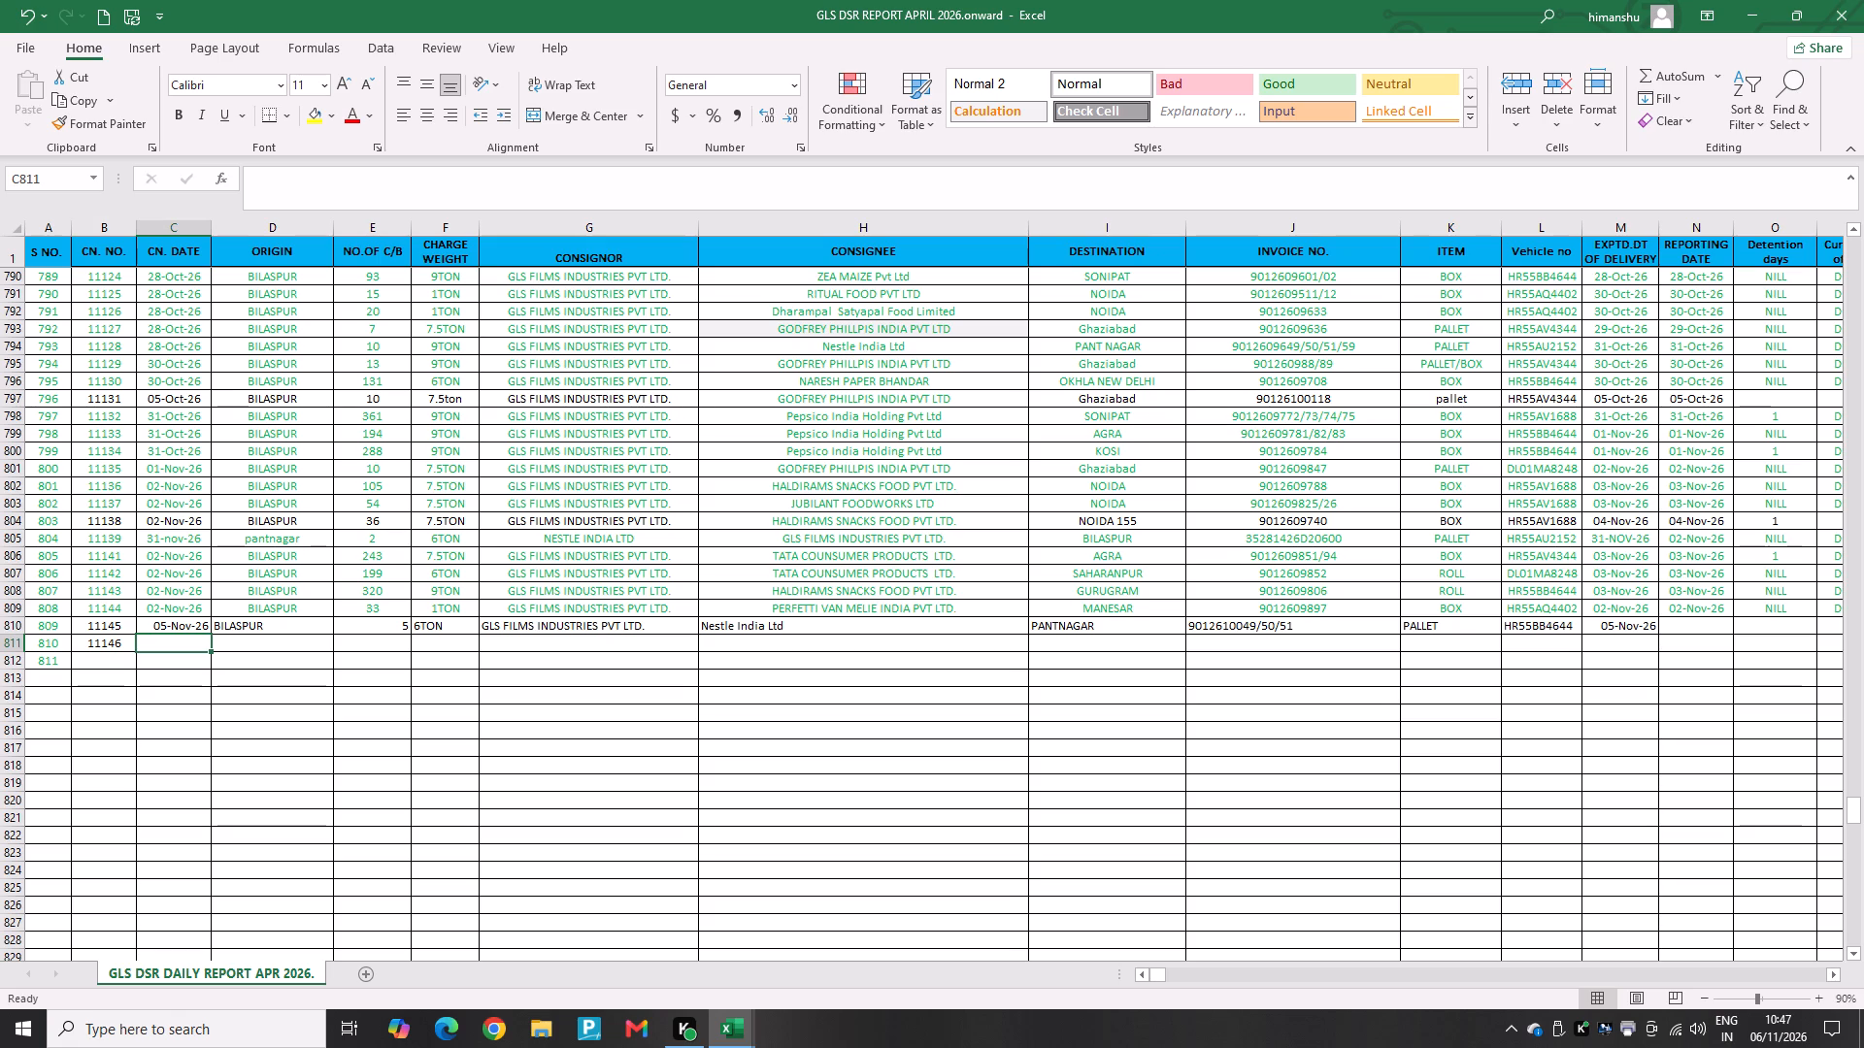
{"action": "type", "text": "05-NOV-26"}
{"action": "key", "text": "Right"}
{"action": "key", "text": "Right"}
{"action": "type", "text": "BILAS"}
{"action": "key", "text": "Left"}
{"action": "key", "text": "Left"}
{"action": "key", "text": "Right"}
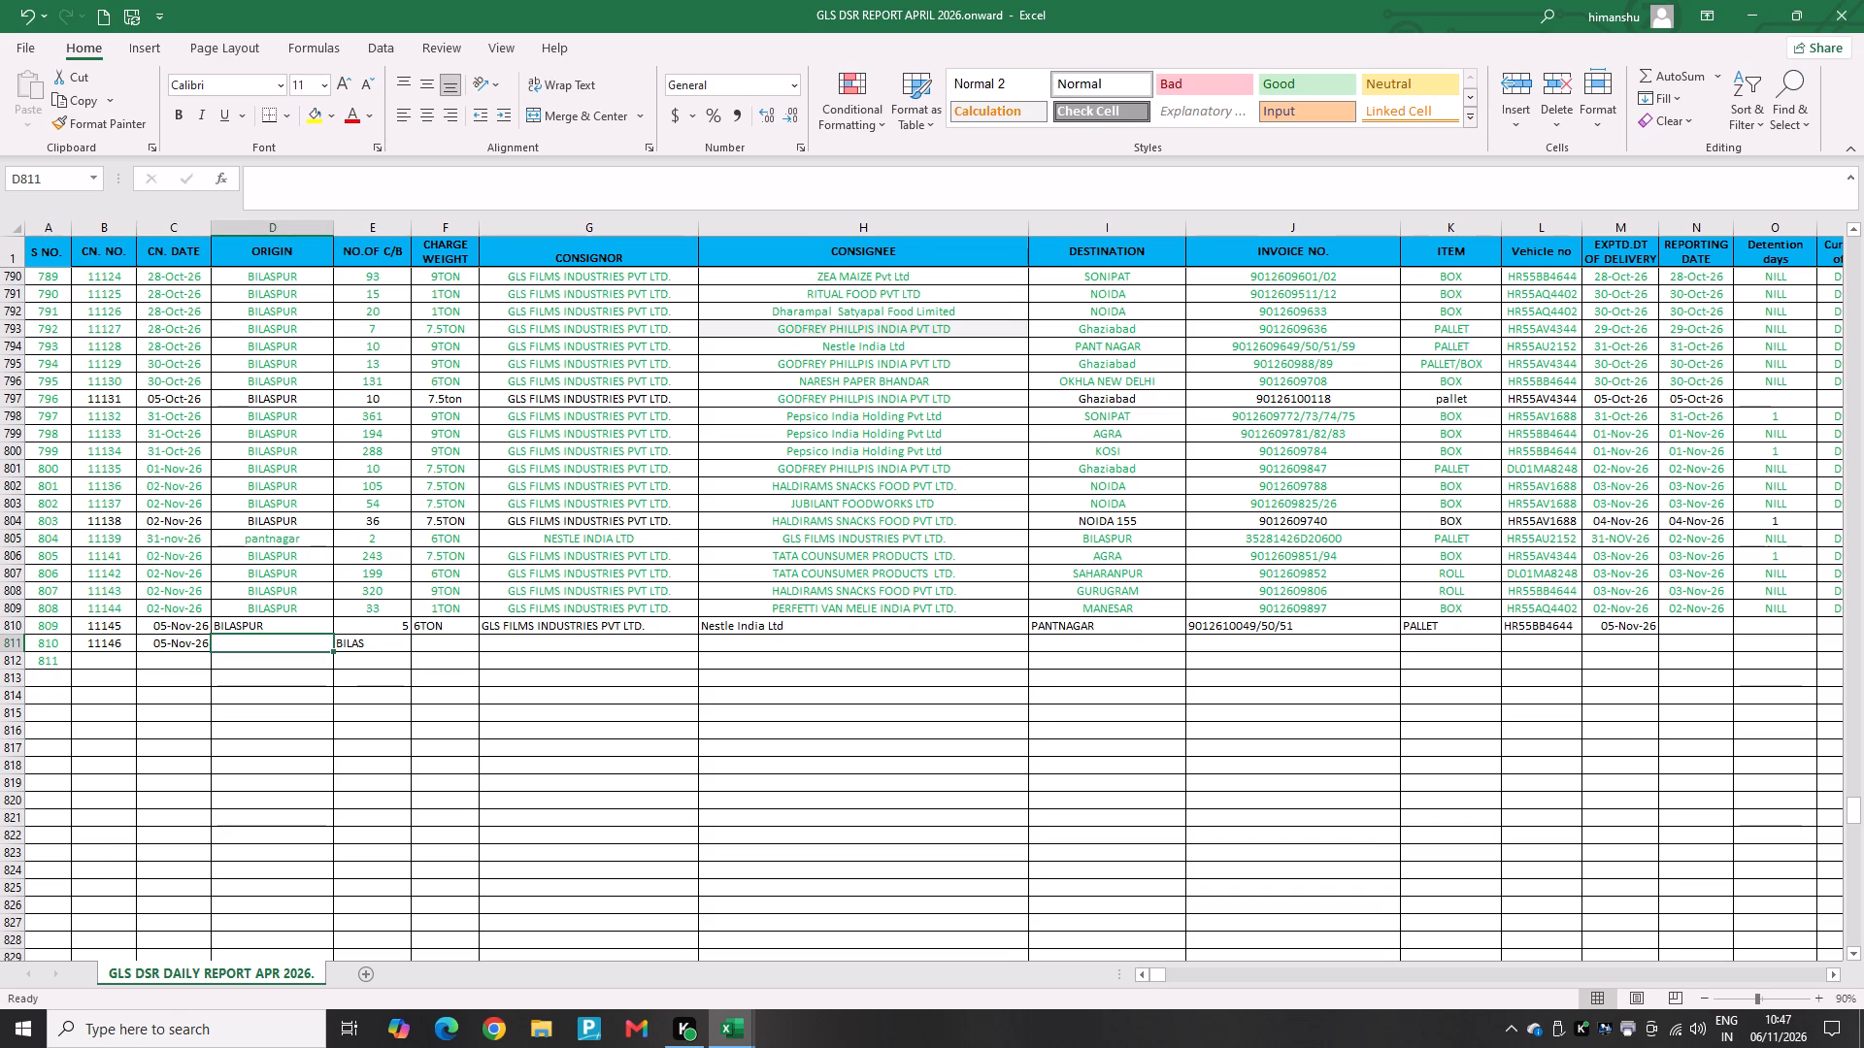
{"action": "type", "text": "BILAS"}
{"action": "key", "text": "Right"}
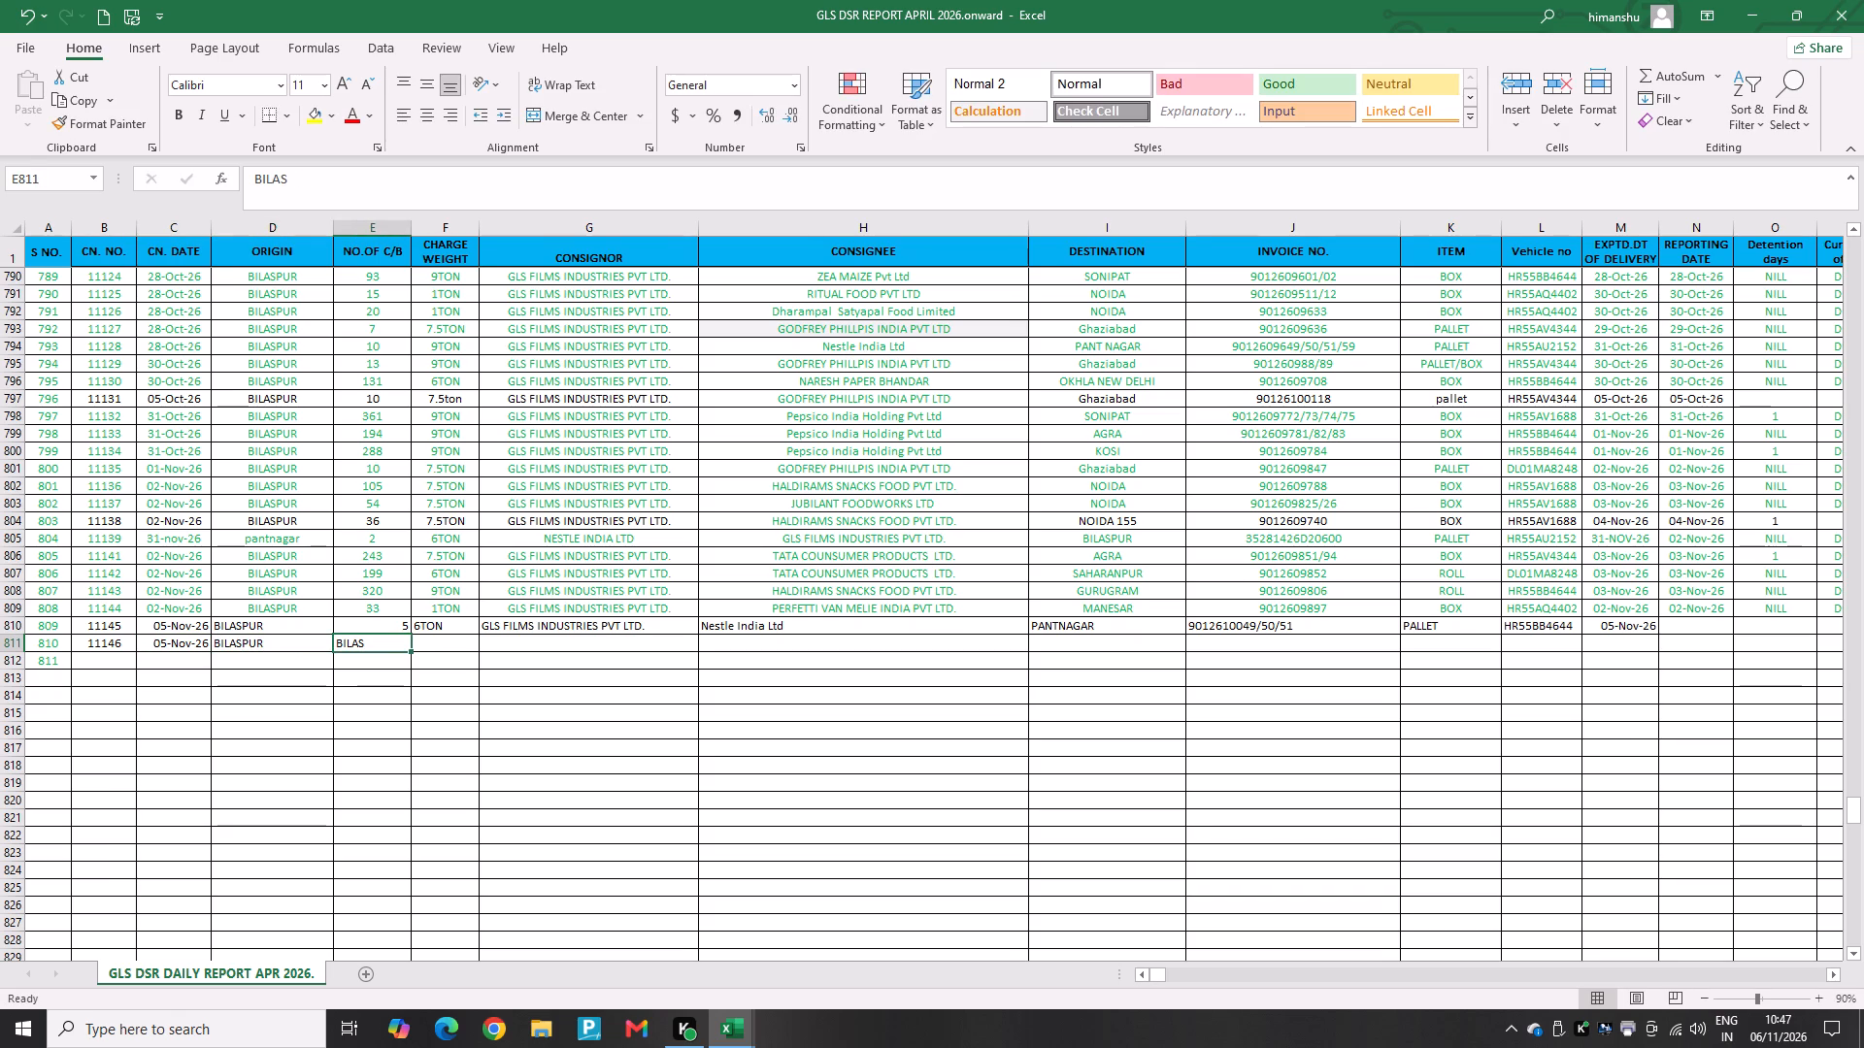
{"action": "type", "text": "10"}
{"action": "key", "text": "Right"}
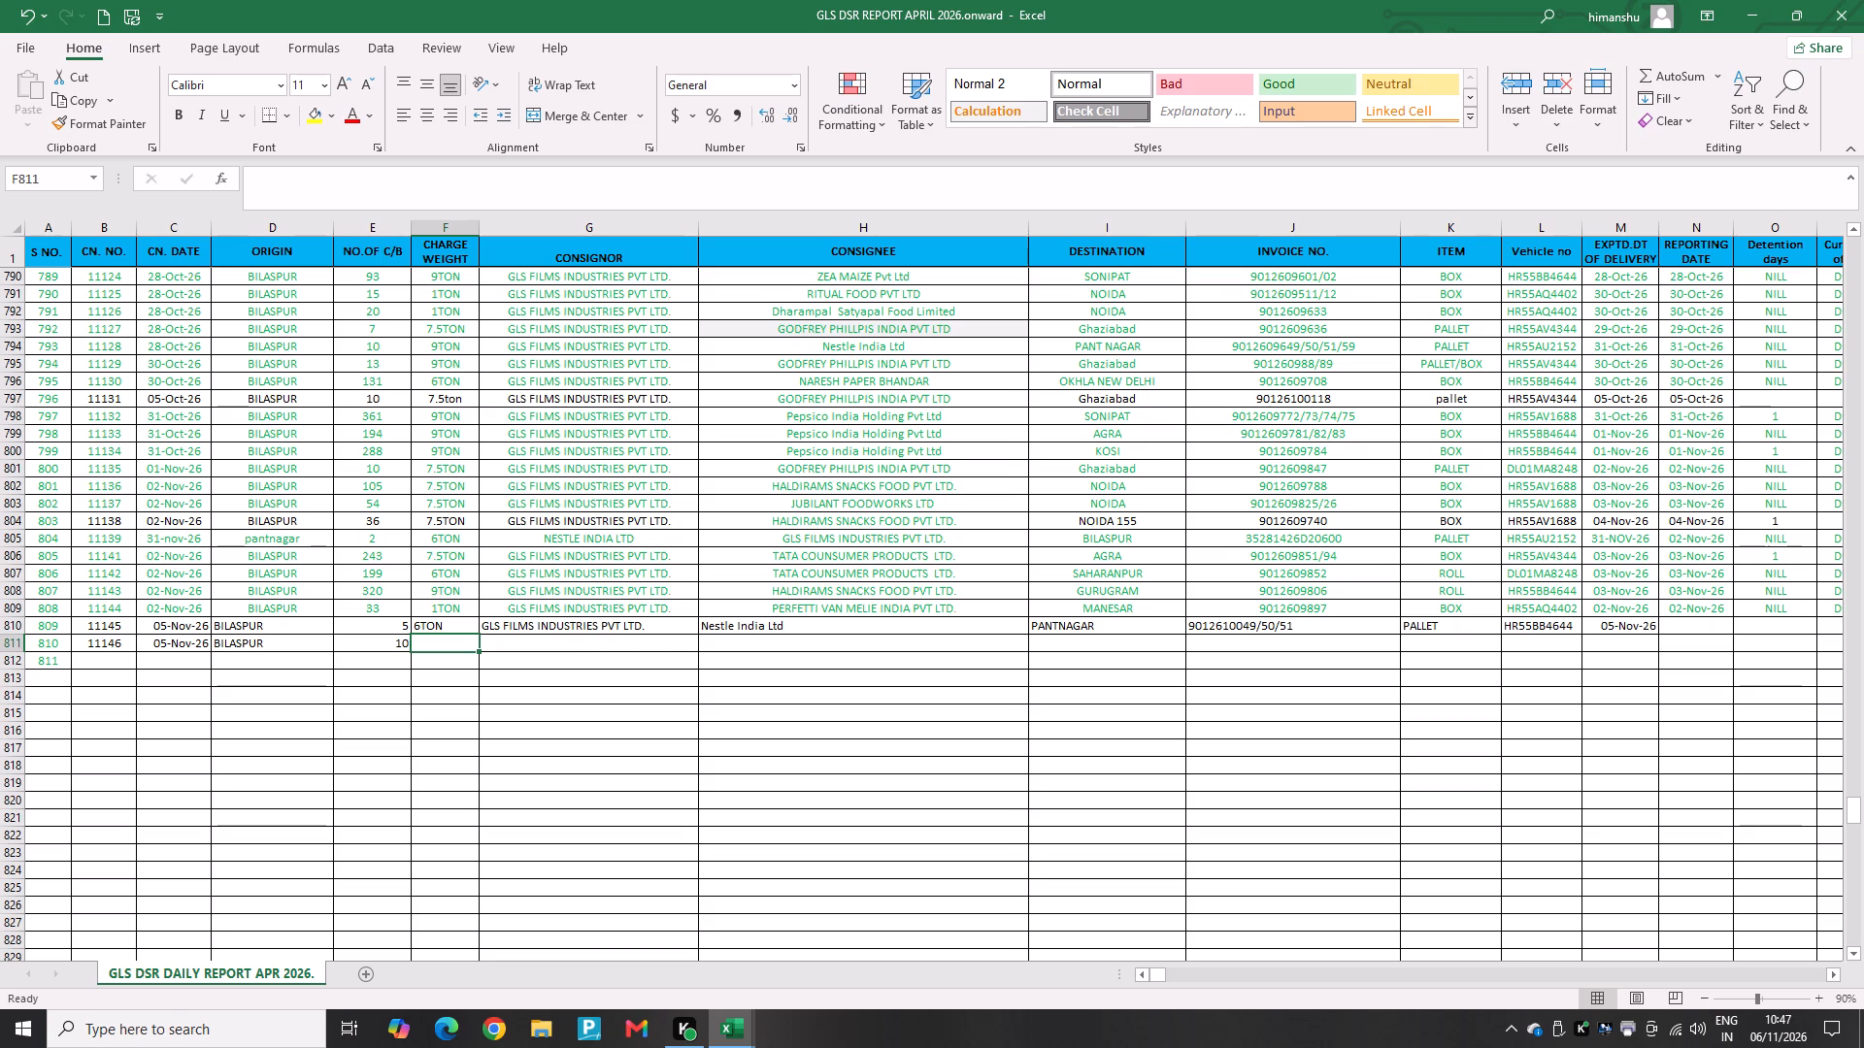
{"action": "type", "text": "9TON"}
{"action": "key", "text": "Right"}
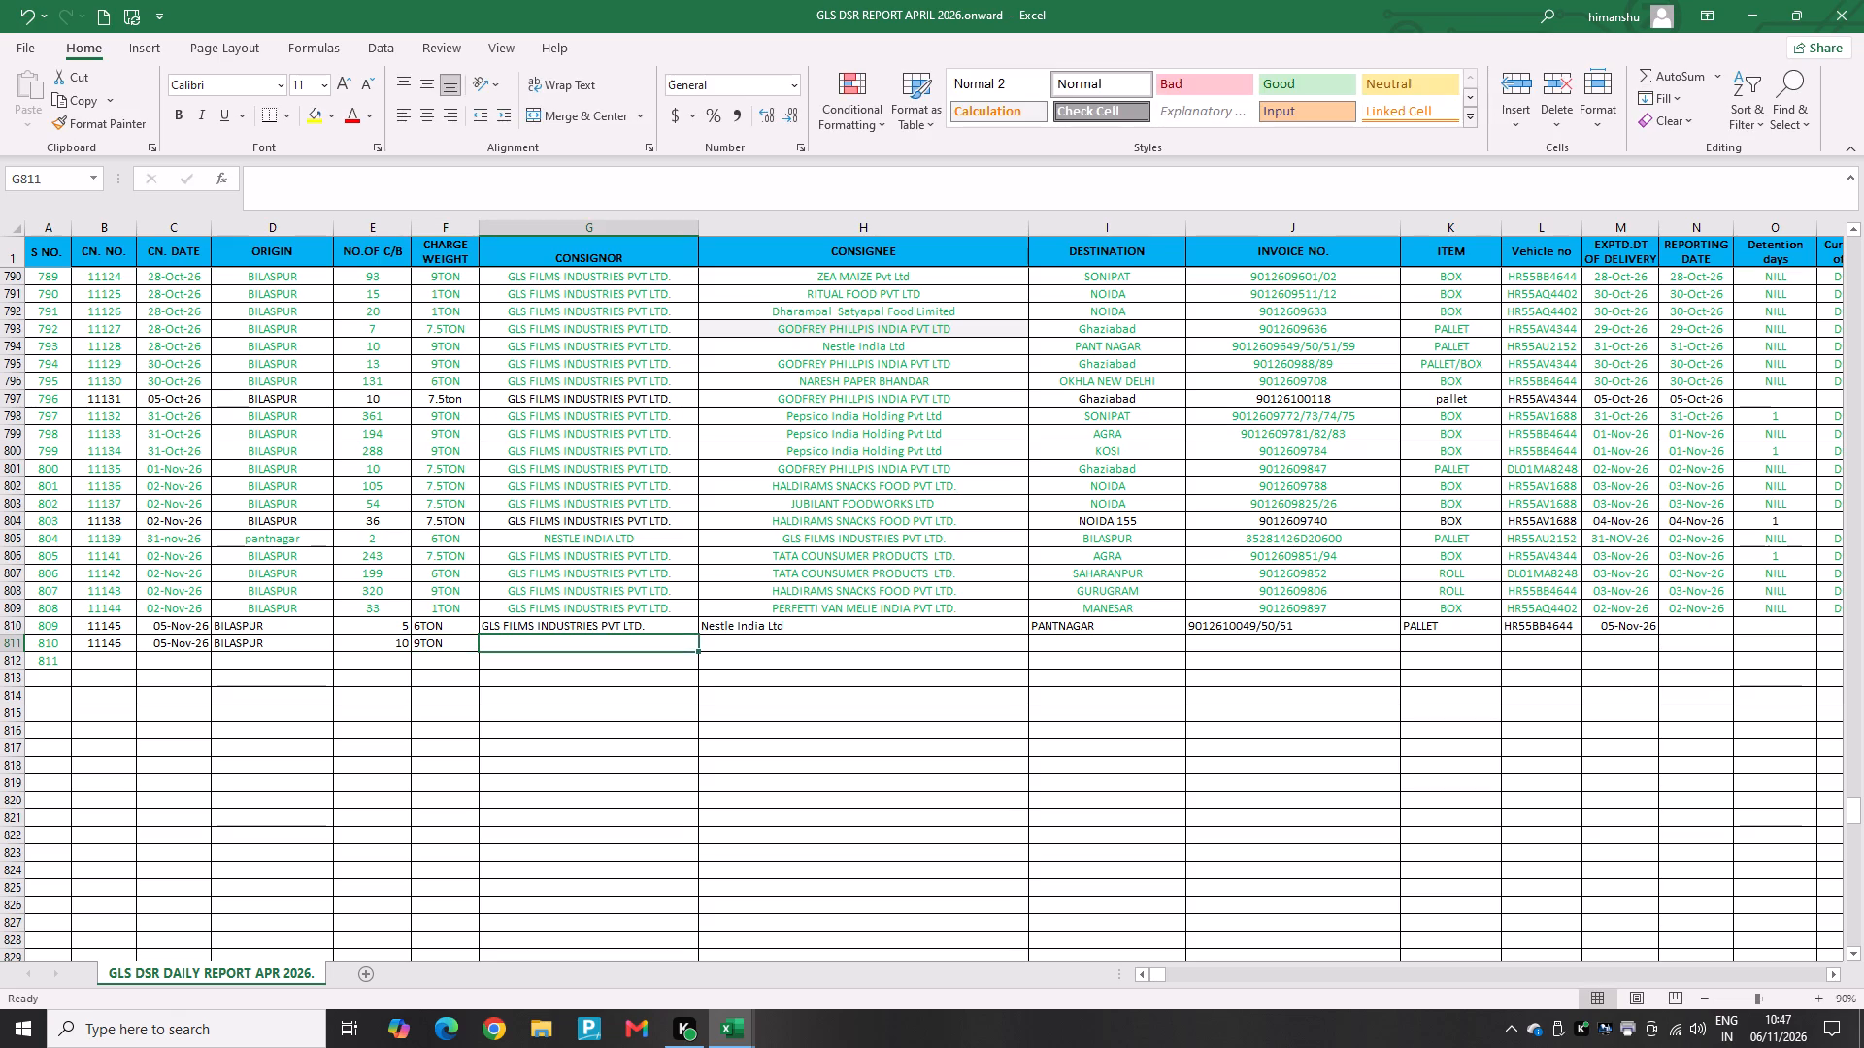
For CN 11146, enter consignor GLS FILMS INDUSTRIES PVT LTD. and consignee Pepsico India Holding Pvt Ltd.
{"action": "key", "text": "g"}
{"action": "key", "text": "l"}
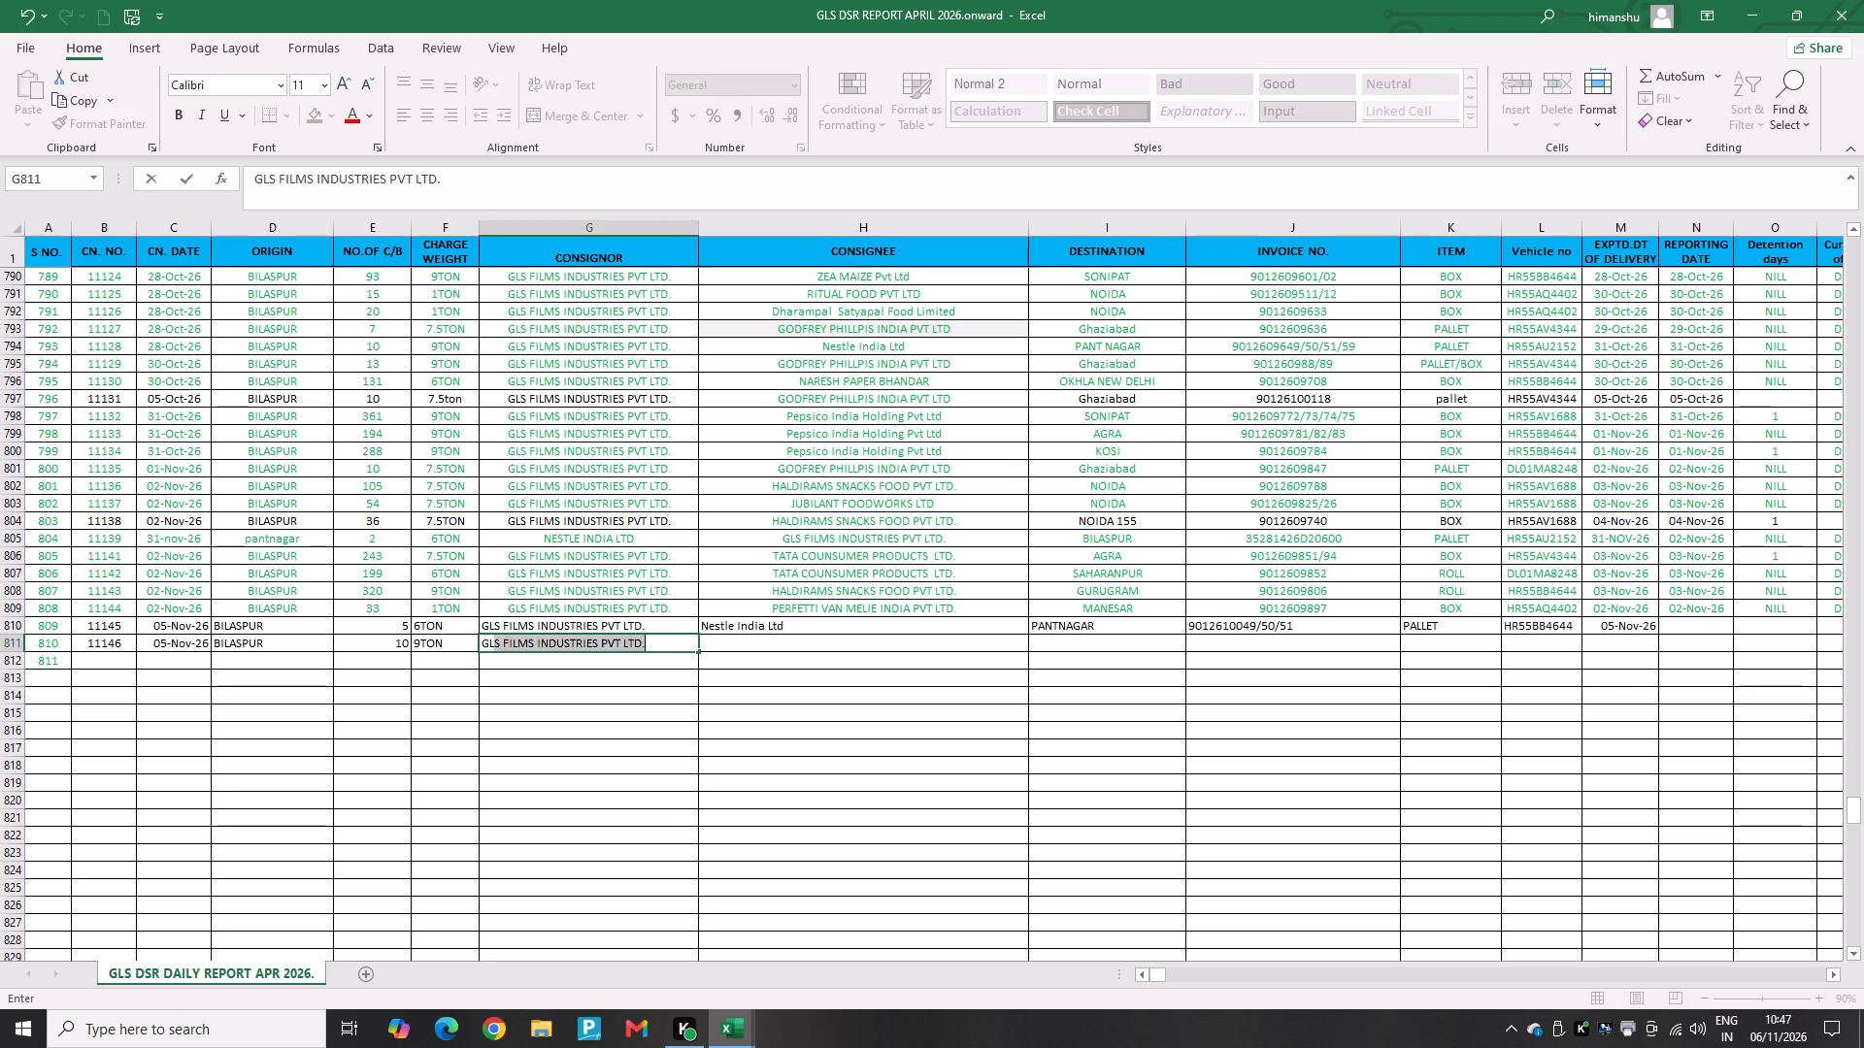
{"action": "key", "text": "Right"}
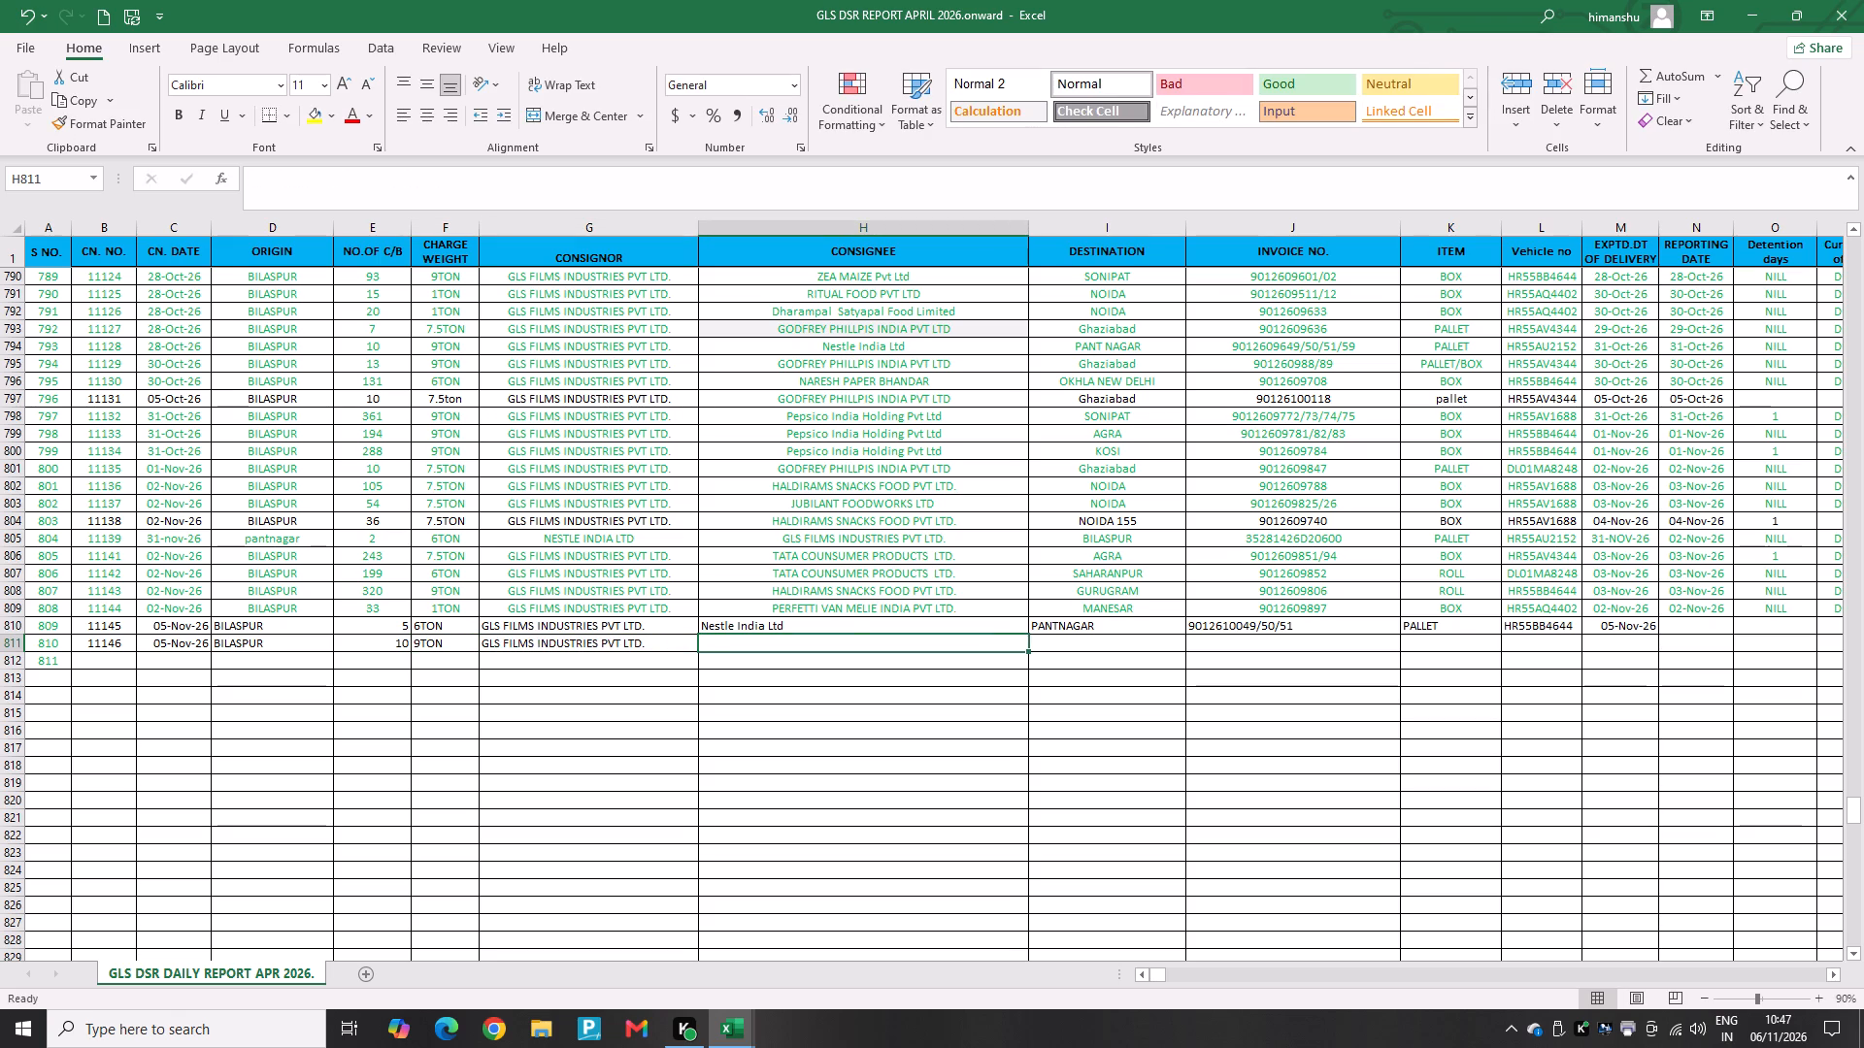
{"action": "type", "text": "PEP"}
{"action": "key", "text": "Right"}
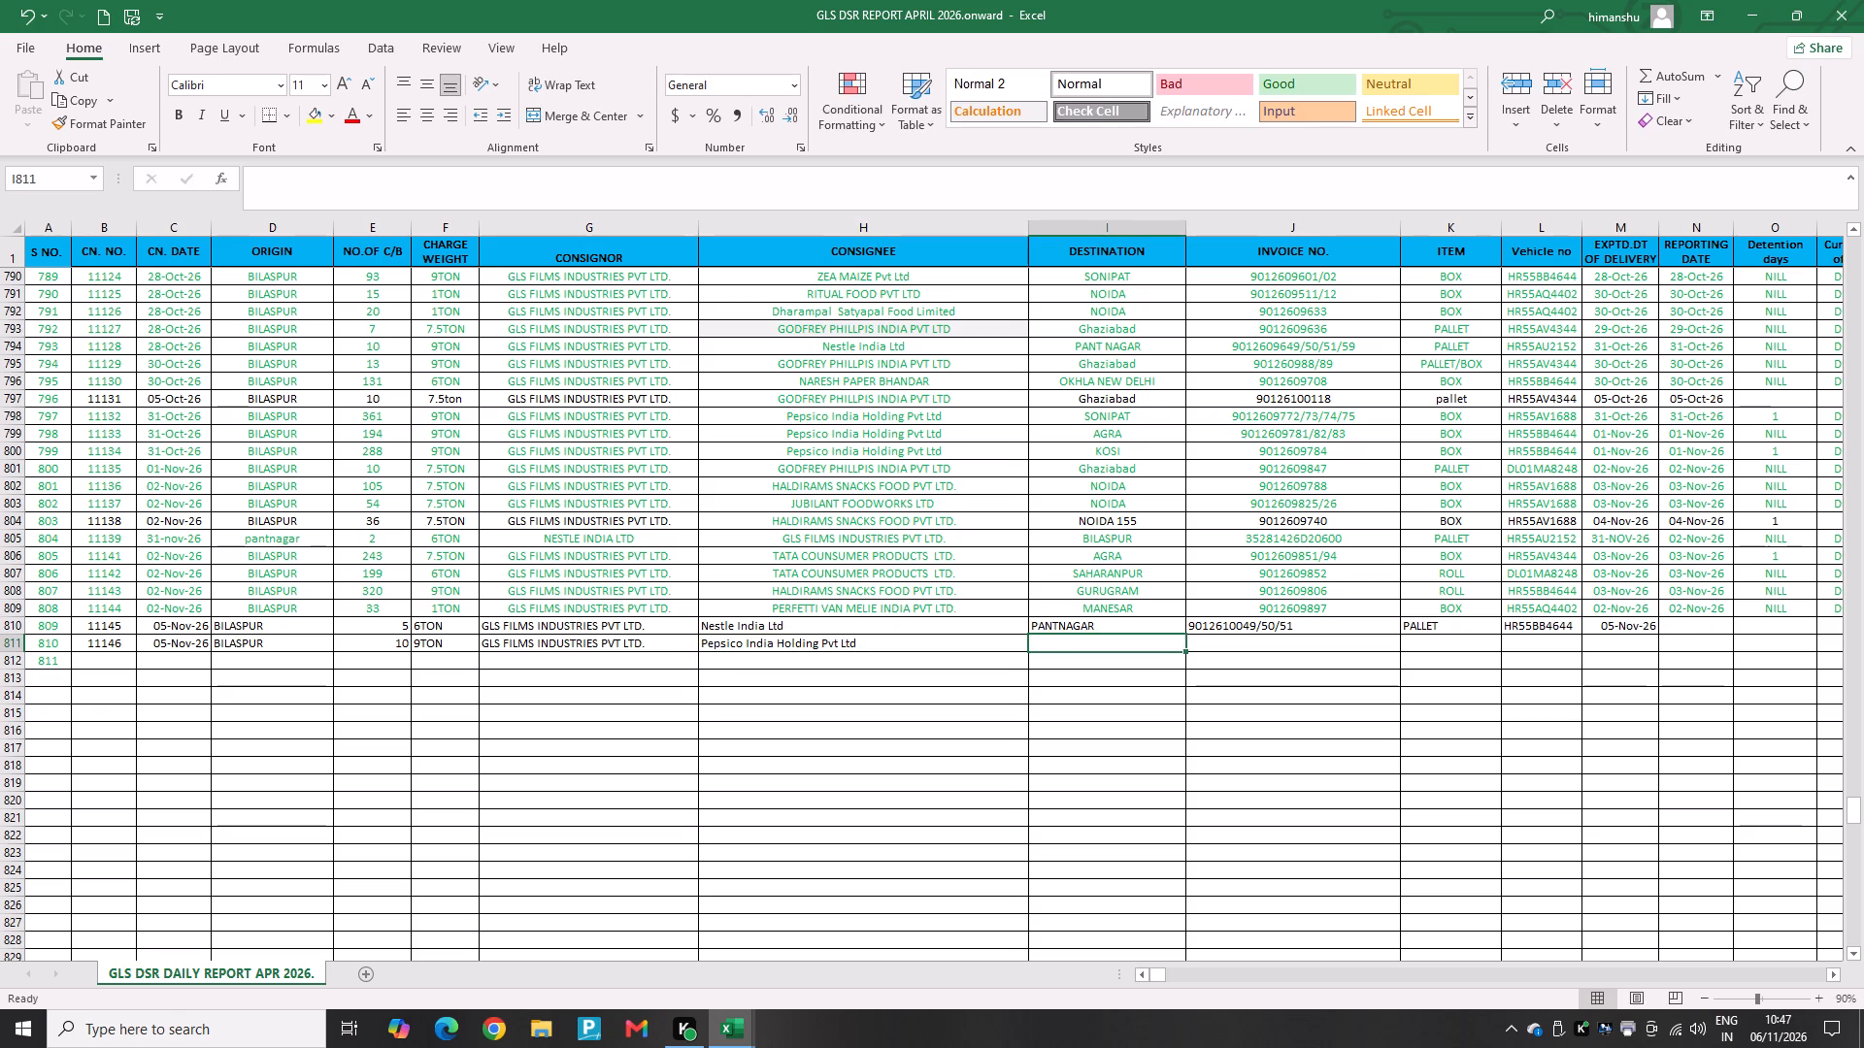
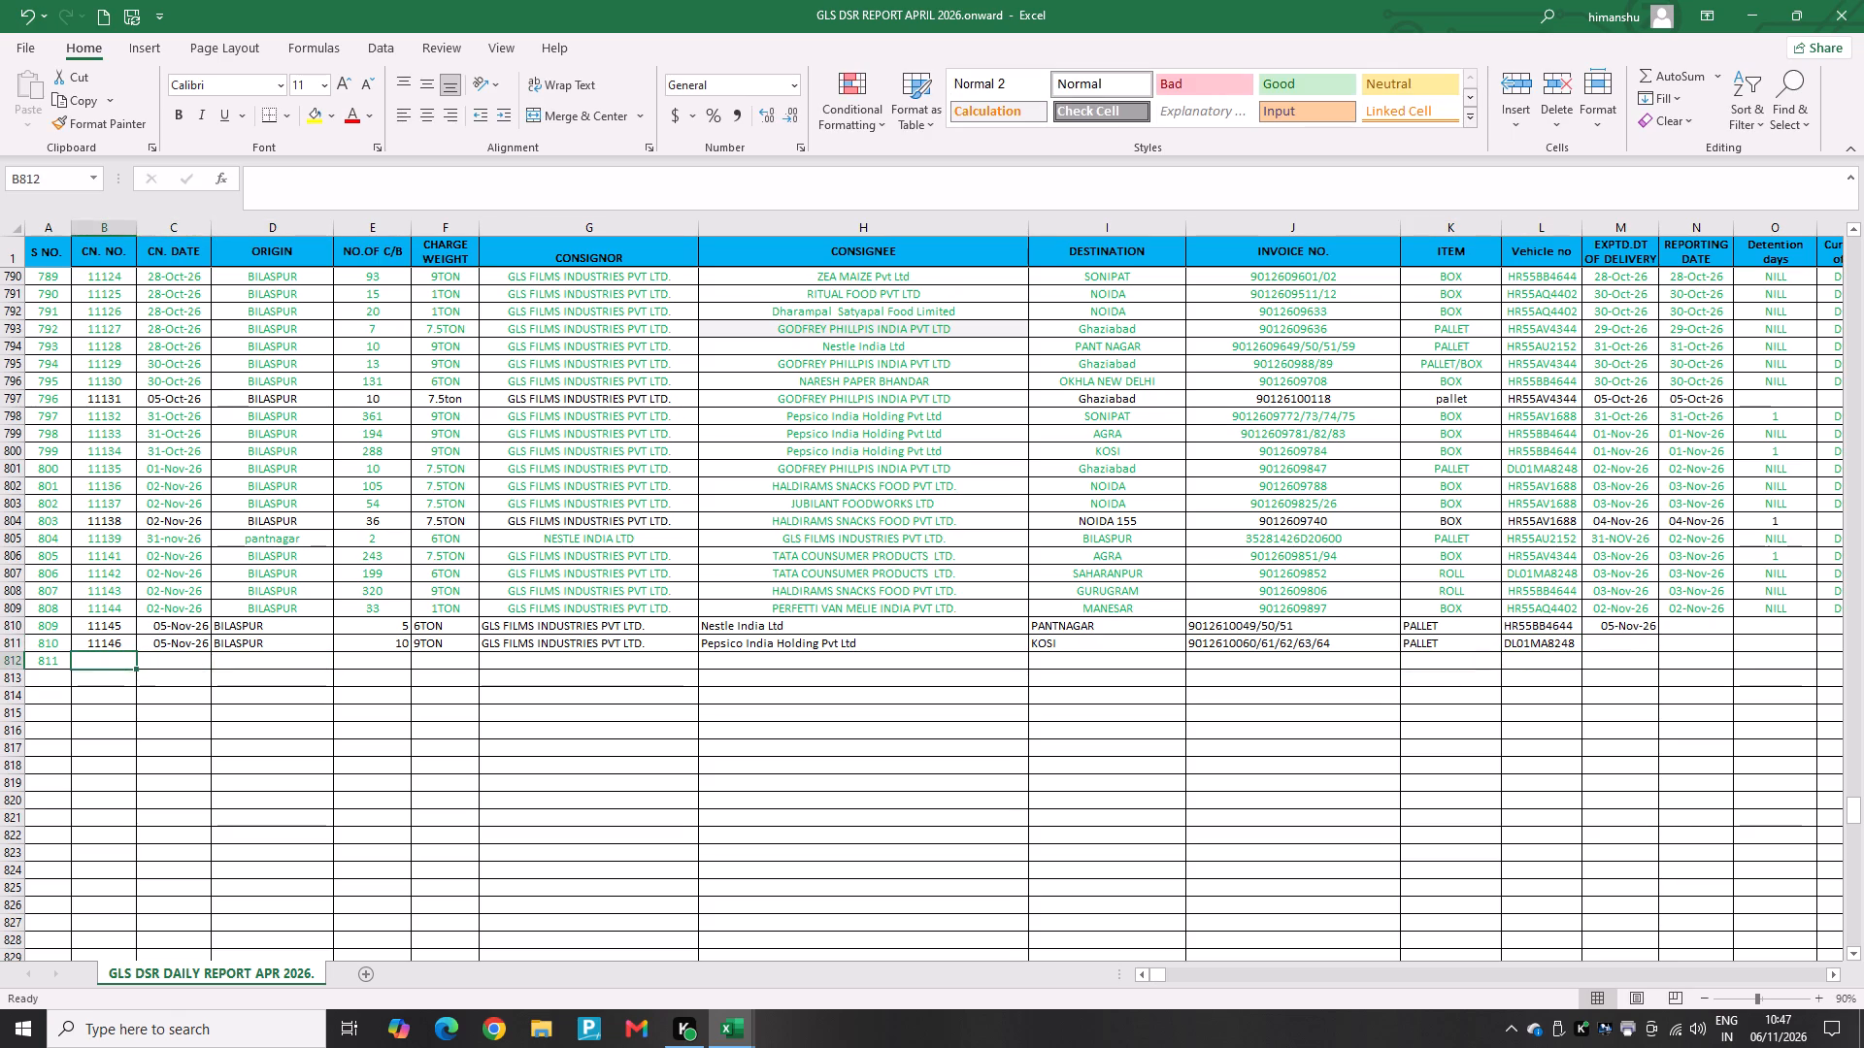
In row 812, enter CN 11147, CN date 05-NOV-26, origin BILASPUR, 48 for number of C/B and charge weight 3TON.
{"action": "key", "text": "Right"}
{"action": "key", "text": "Left"}
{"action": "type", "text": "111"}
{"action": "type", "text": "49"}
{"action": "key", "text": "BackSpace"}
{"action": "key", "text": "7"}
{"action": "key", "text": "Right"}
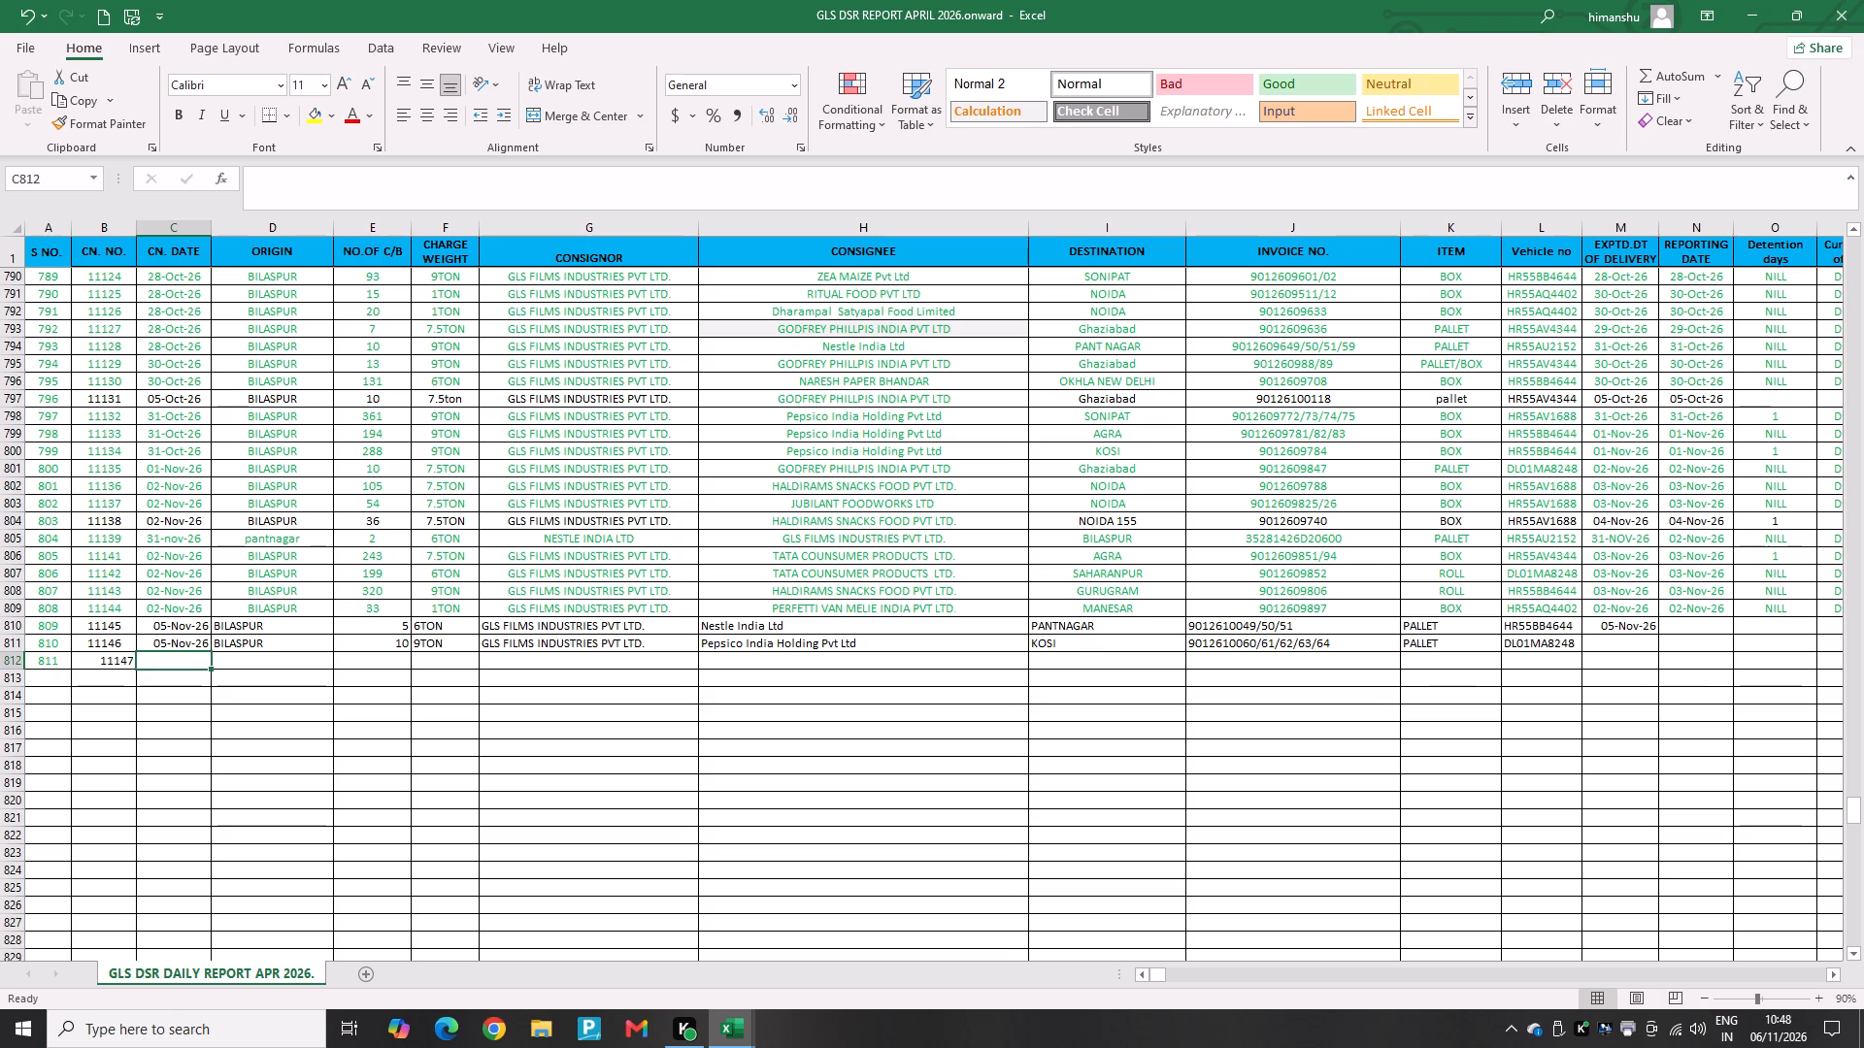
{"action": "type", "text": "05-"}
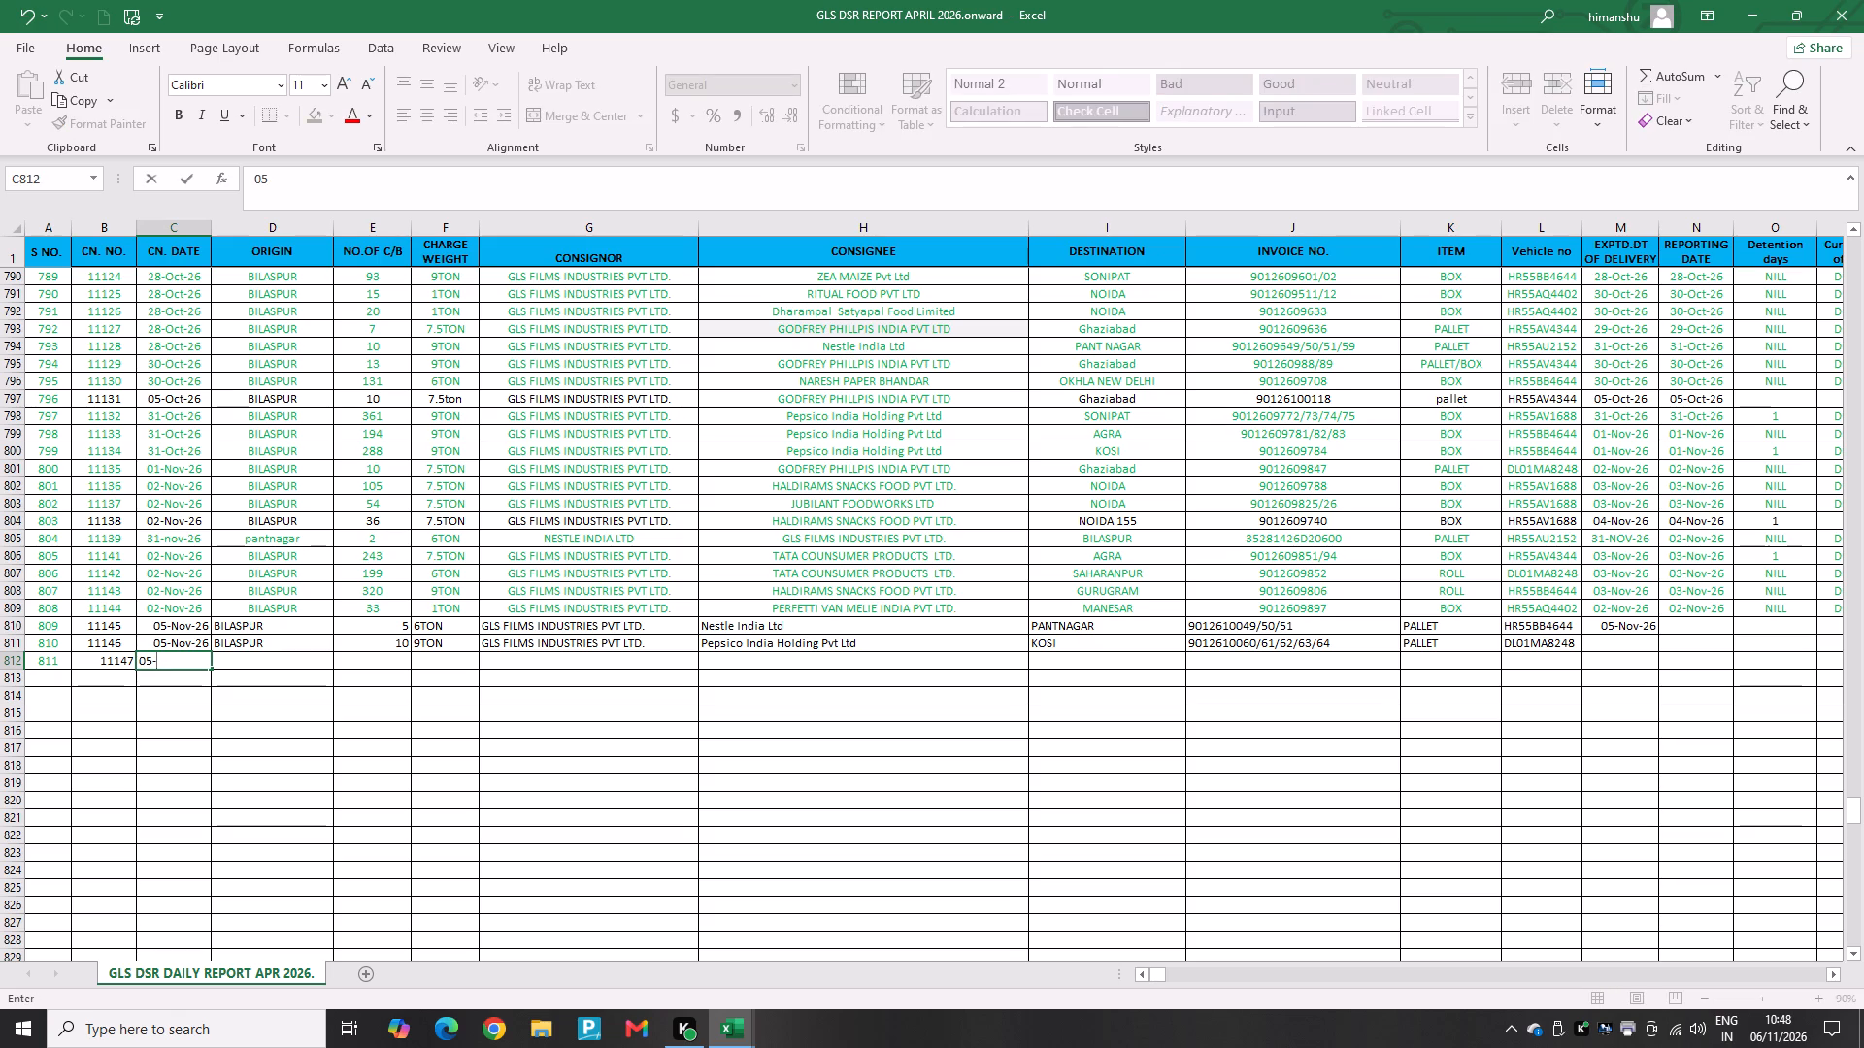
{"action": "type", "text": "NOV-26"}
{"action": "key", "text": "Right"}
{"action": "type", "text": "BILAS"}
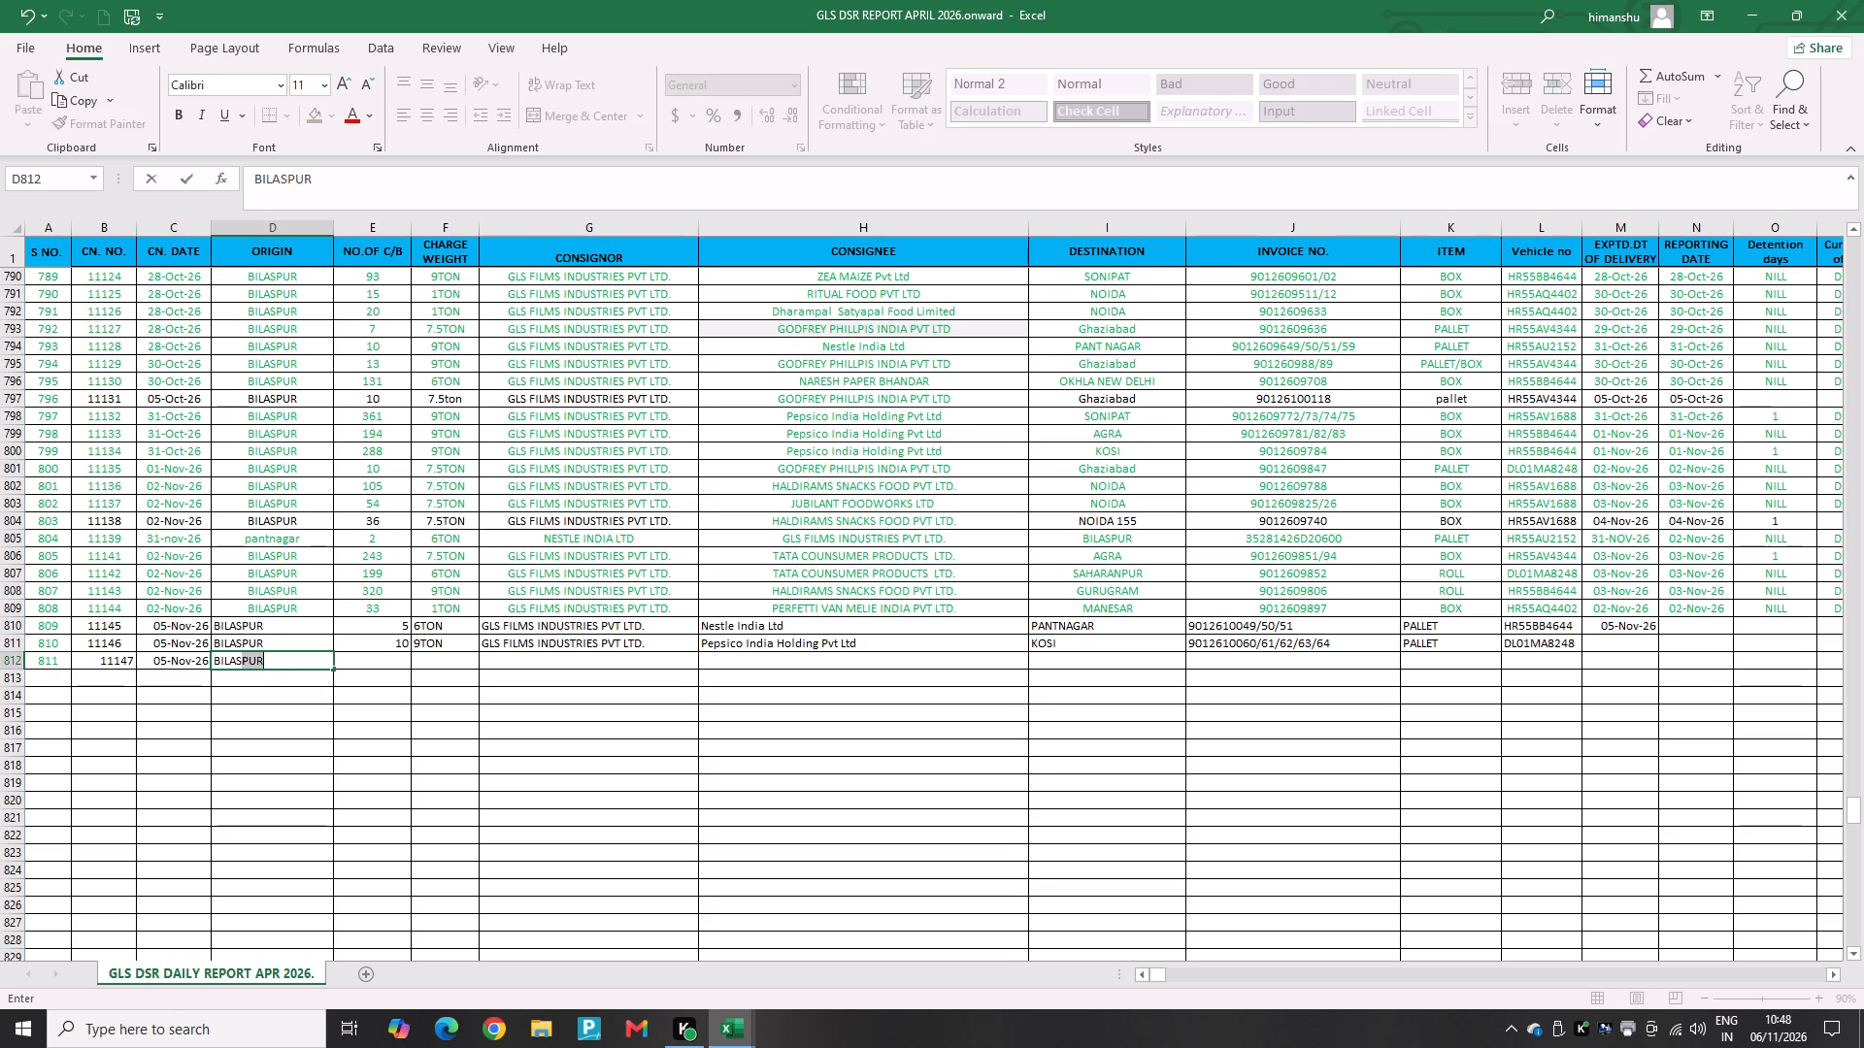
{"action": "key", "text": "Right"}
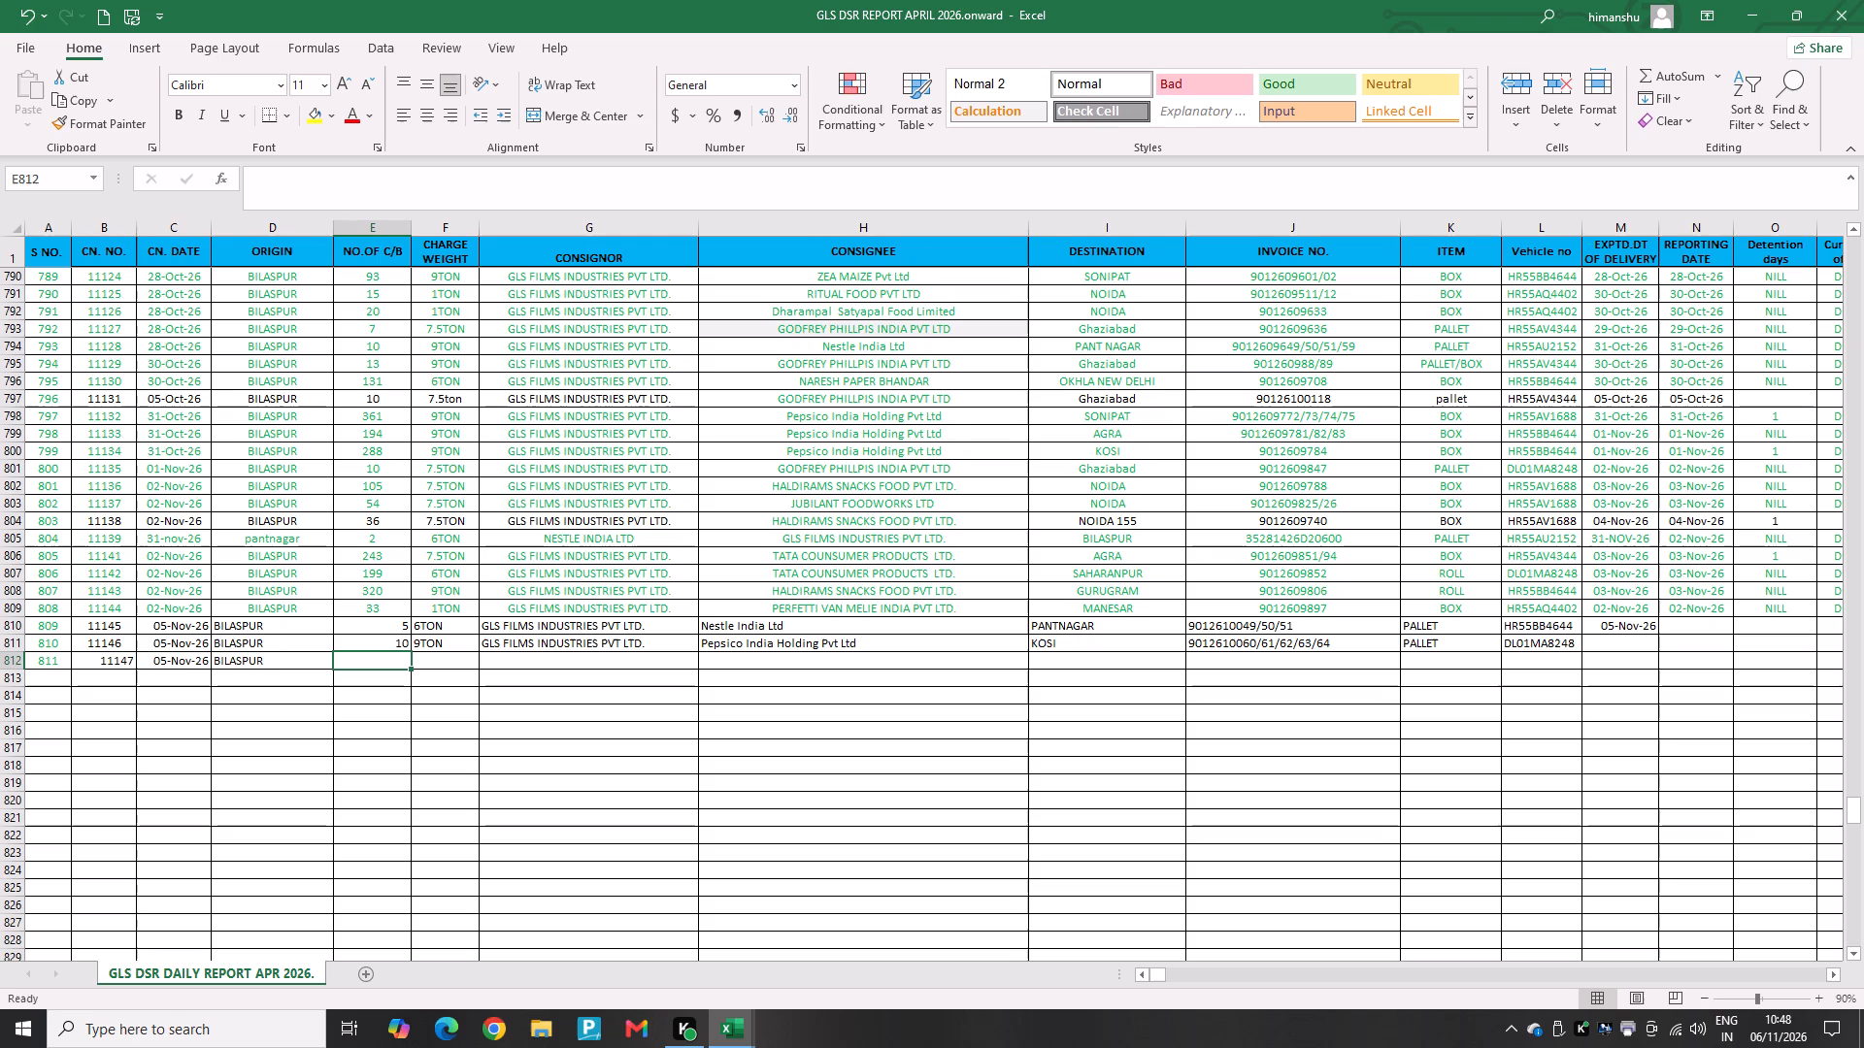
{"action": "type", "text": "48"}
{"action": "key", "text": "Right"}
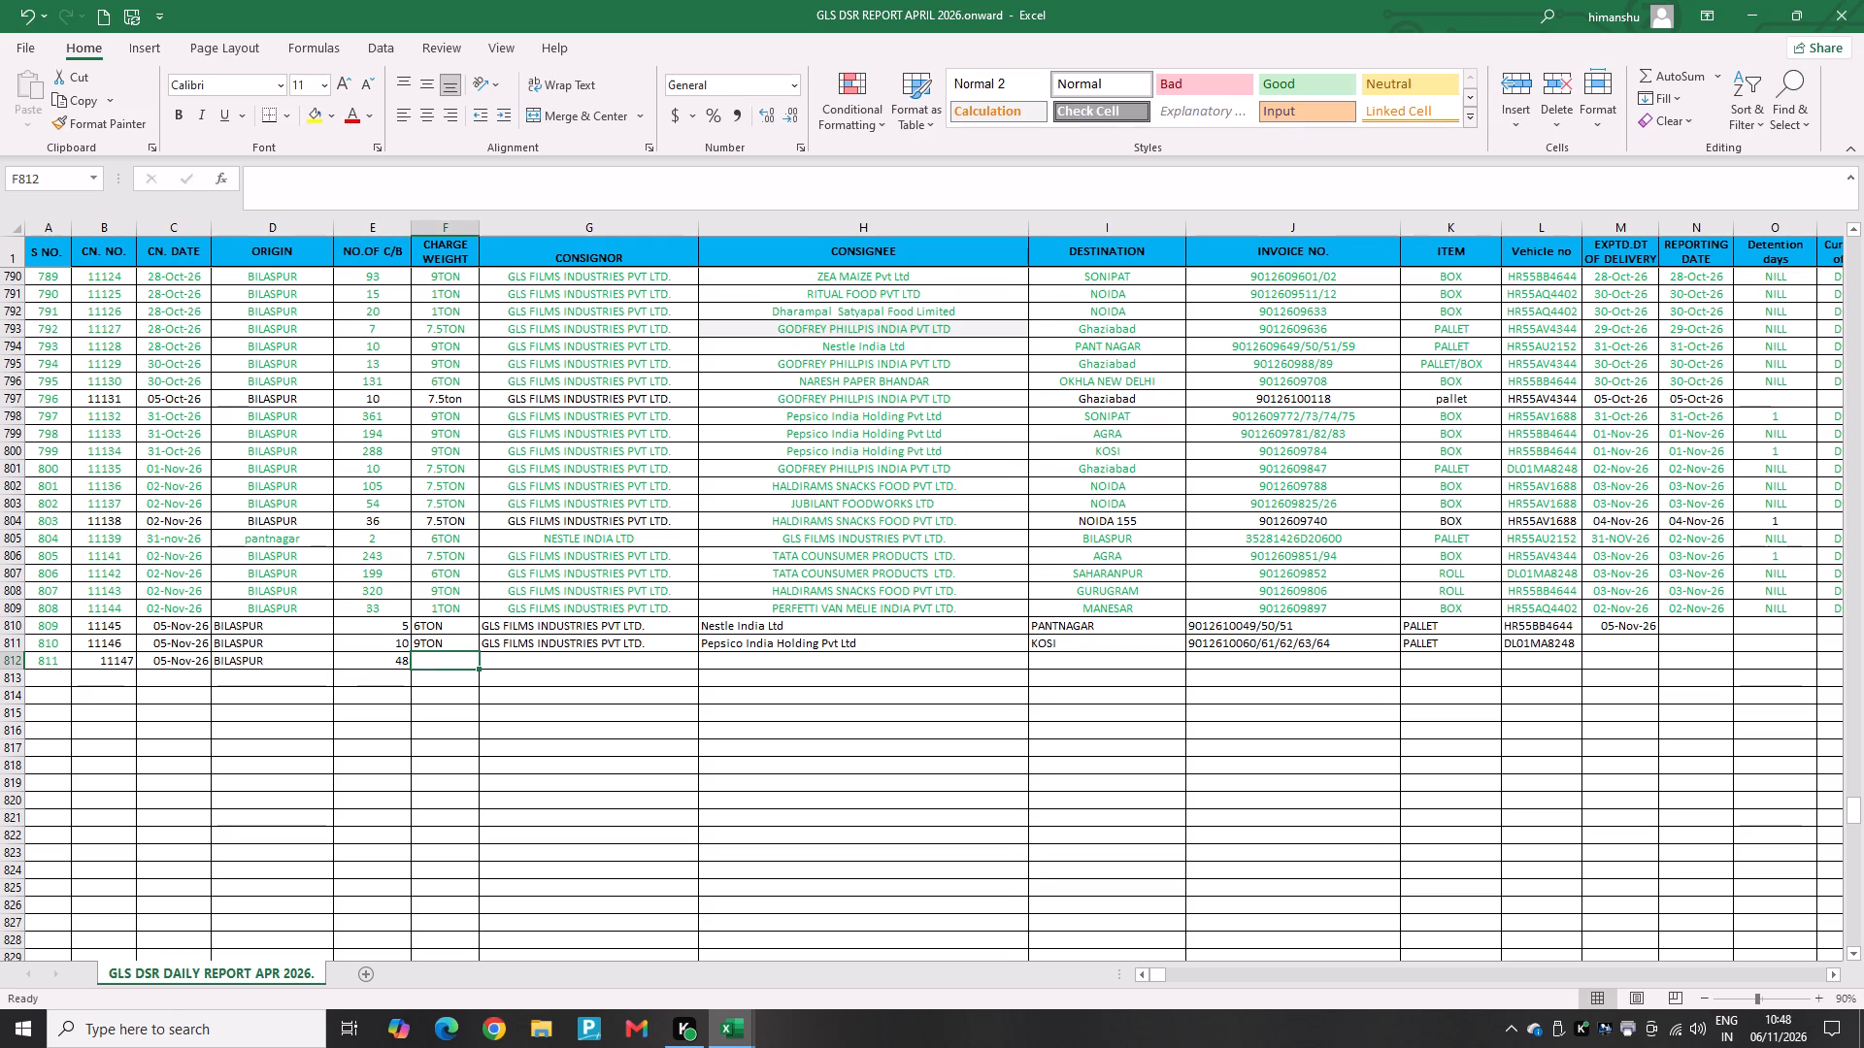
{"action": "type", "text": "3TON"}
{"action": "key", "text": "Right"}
For CN 11147, enter consignor GLS FILMS INDUSTRIES PVT LTD., consignee ZEA MAIZE Pvt Ltd and destination SONIPAT.
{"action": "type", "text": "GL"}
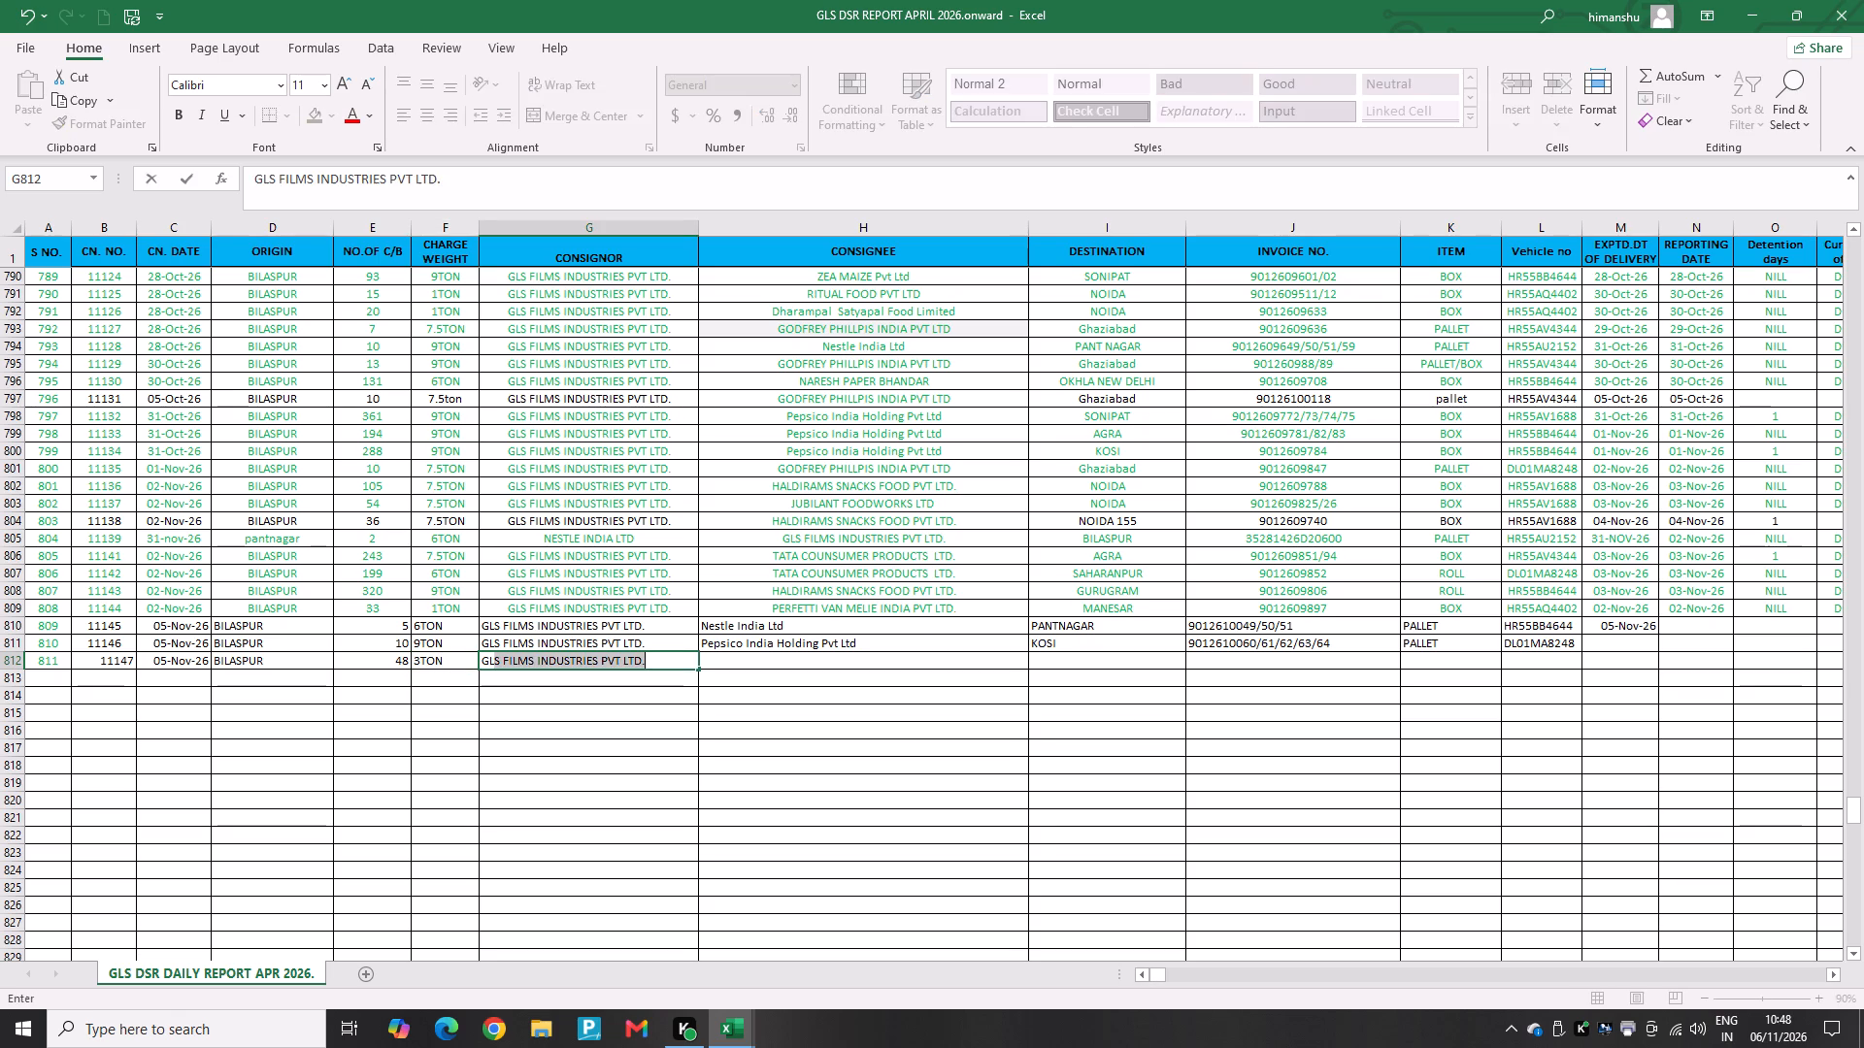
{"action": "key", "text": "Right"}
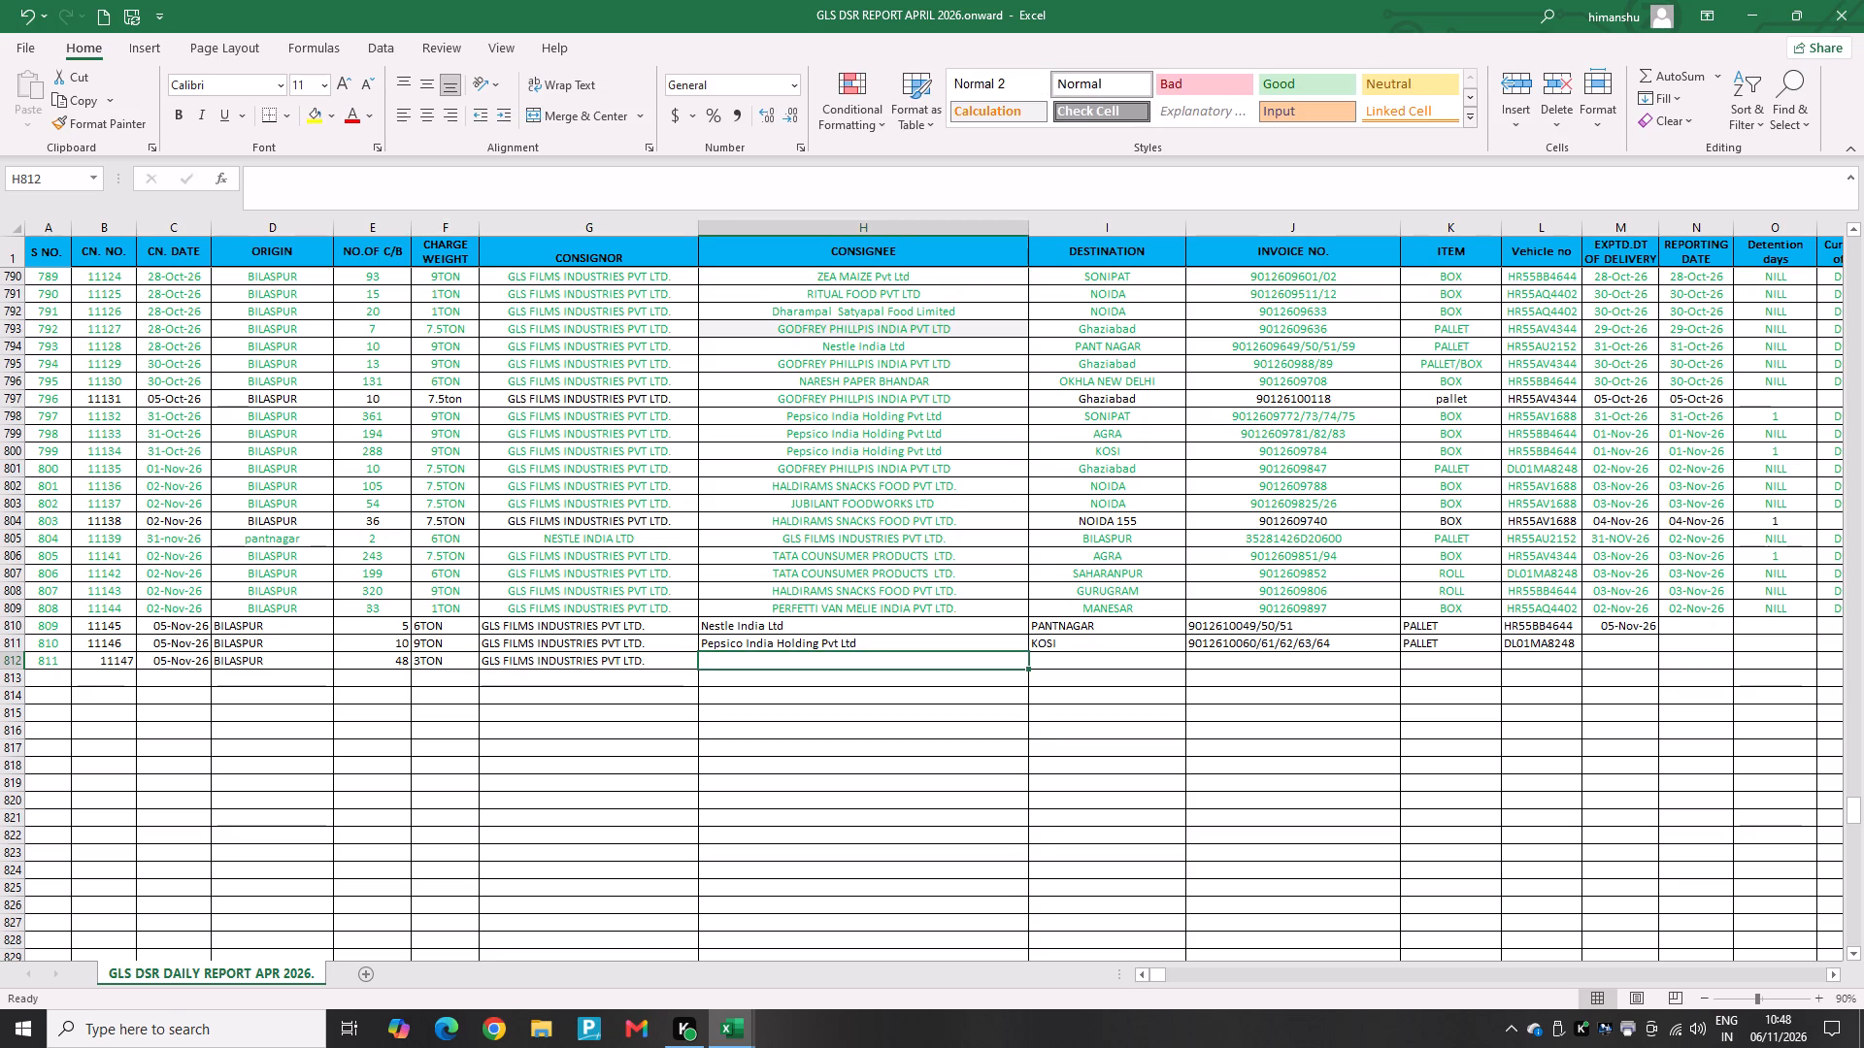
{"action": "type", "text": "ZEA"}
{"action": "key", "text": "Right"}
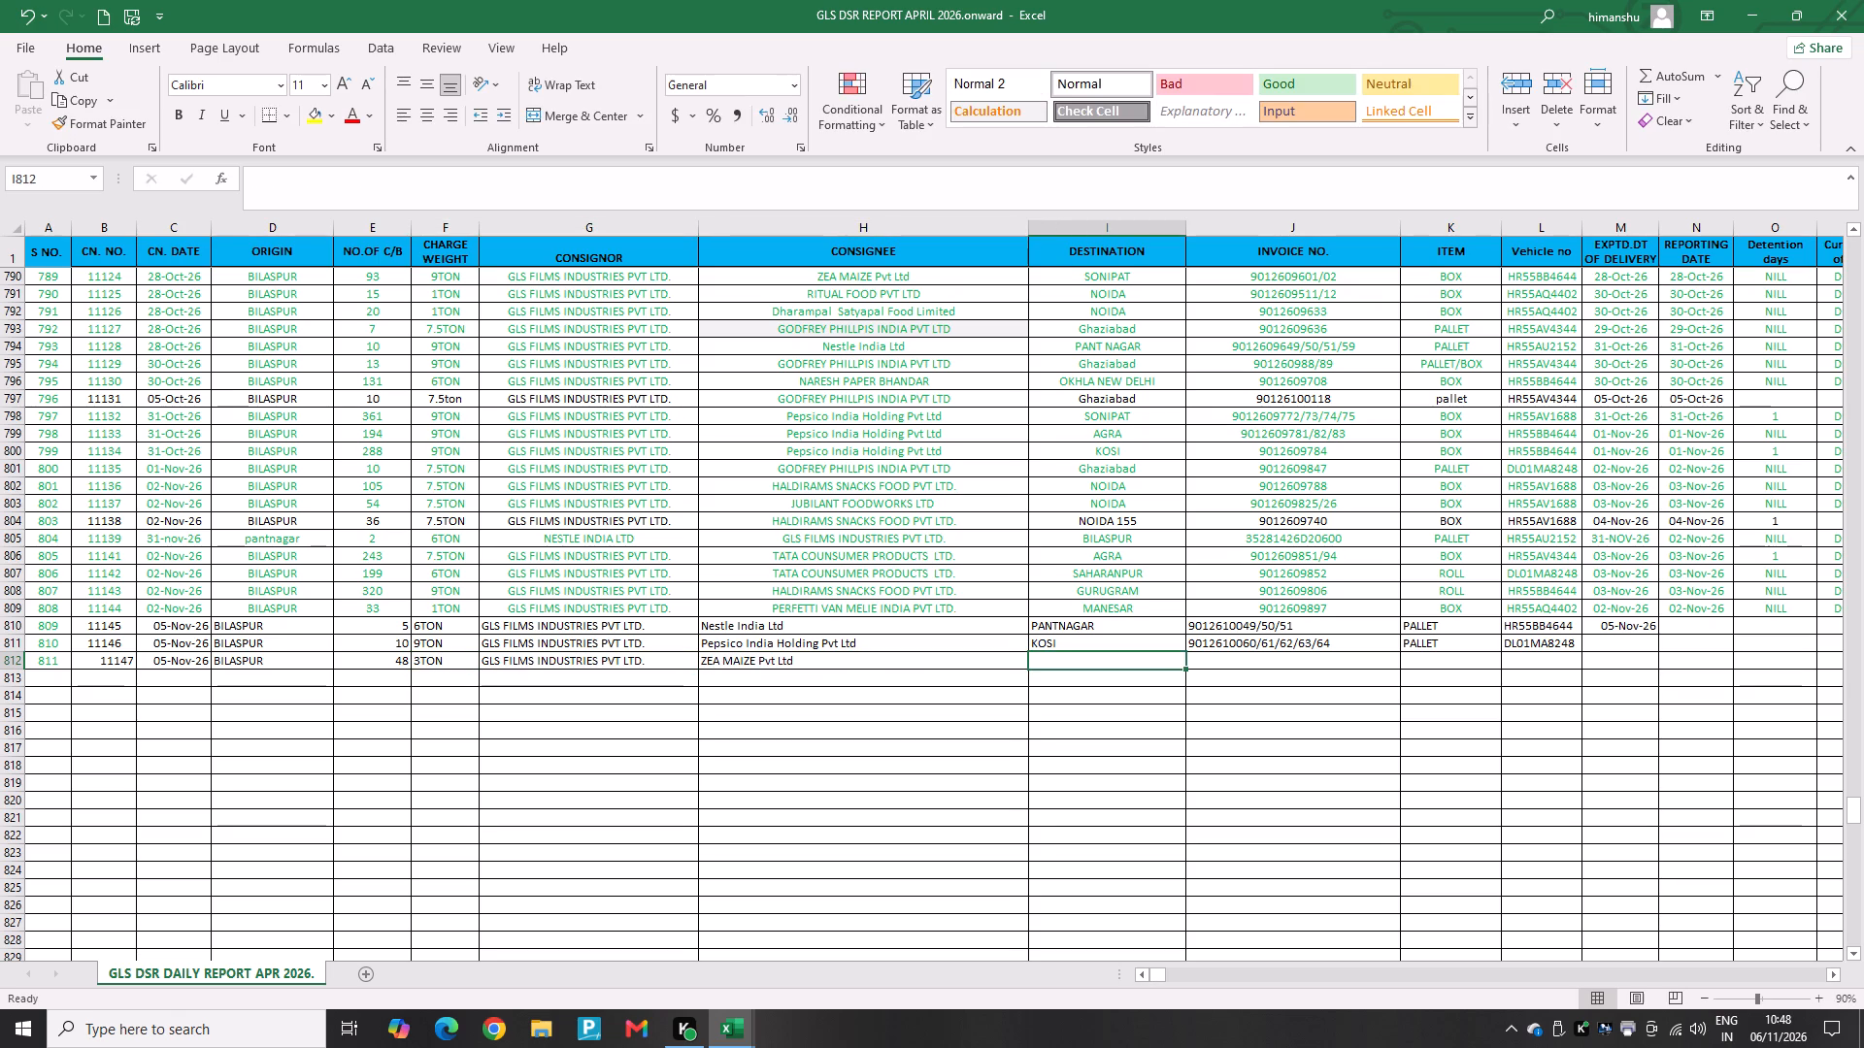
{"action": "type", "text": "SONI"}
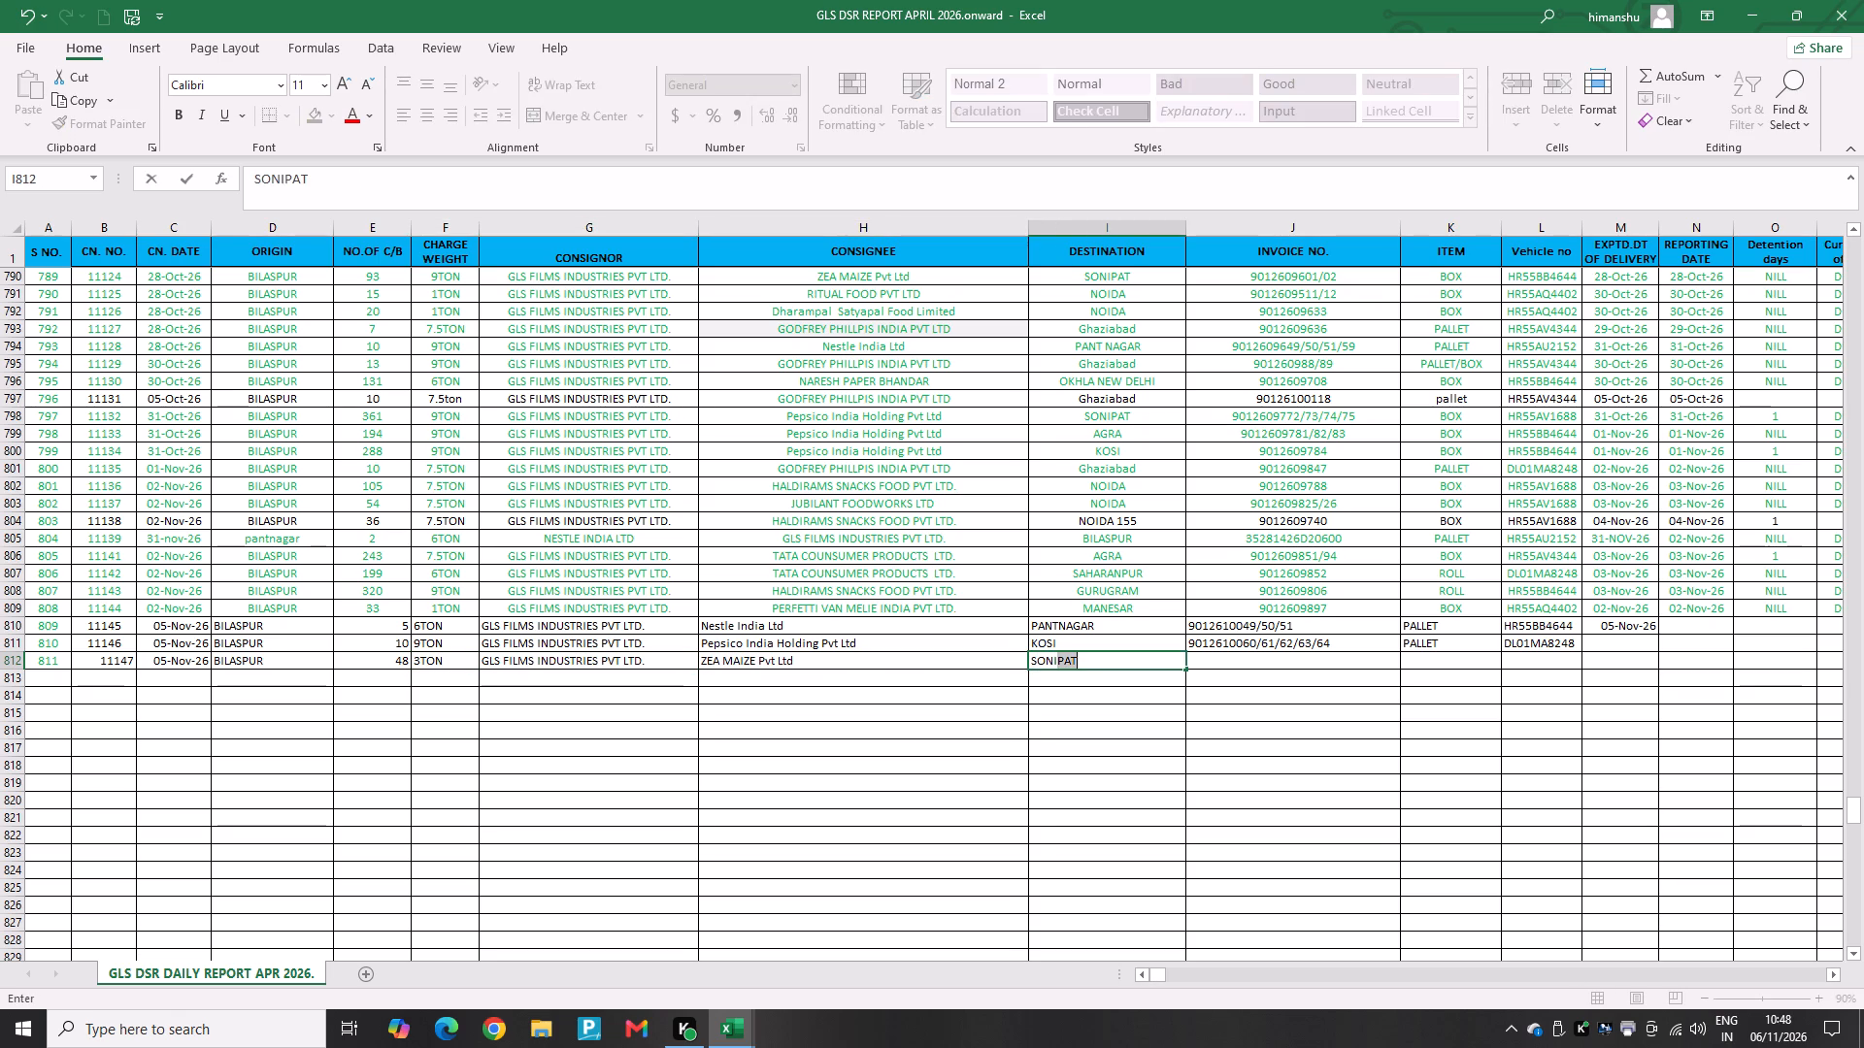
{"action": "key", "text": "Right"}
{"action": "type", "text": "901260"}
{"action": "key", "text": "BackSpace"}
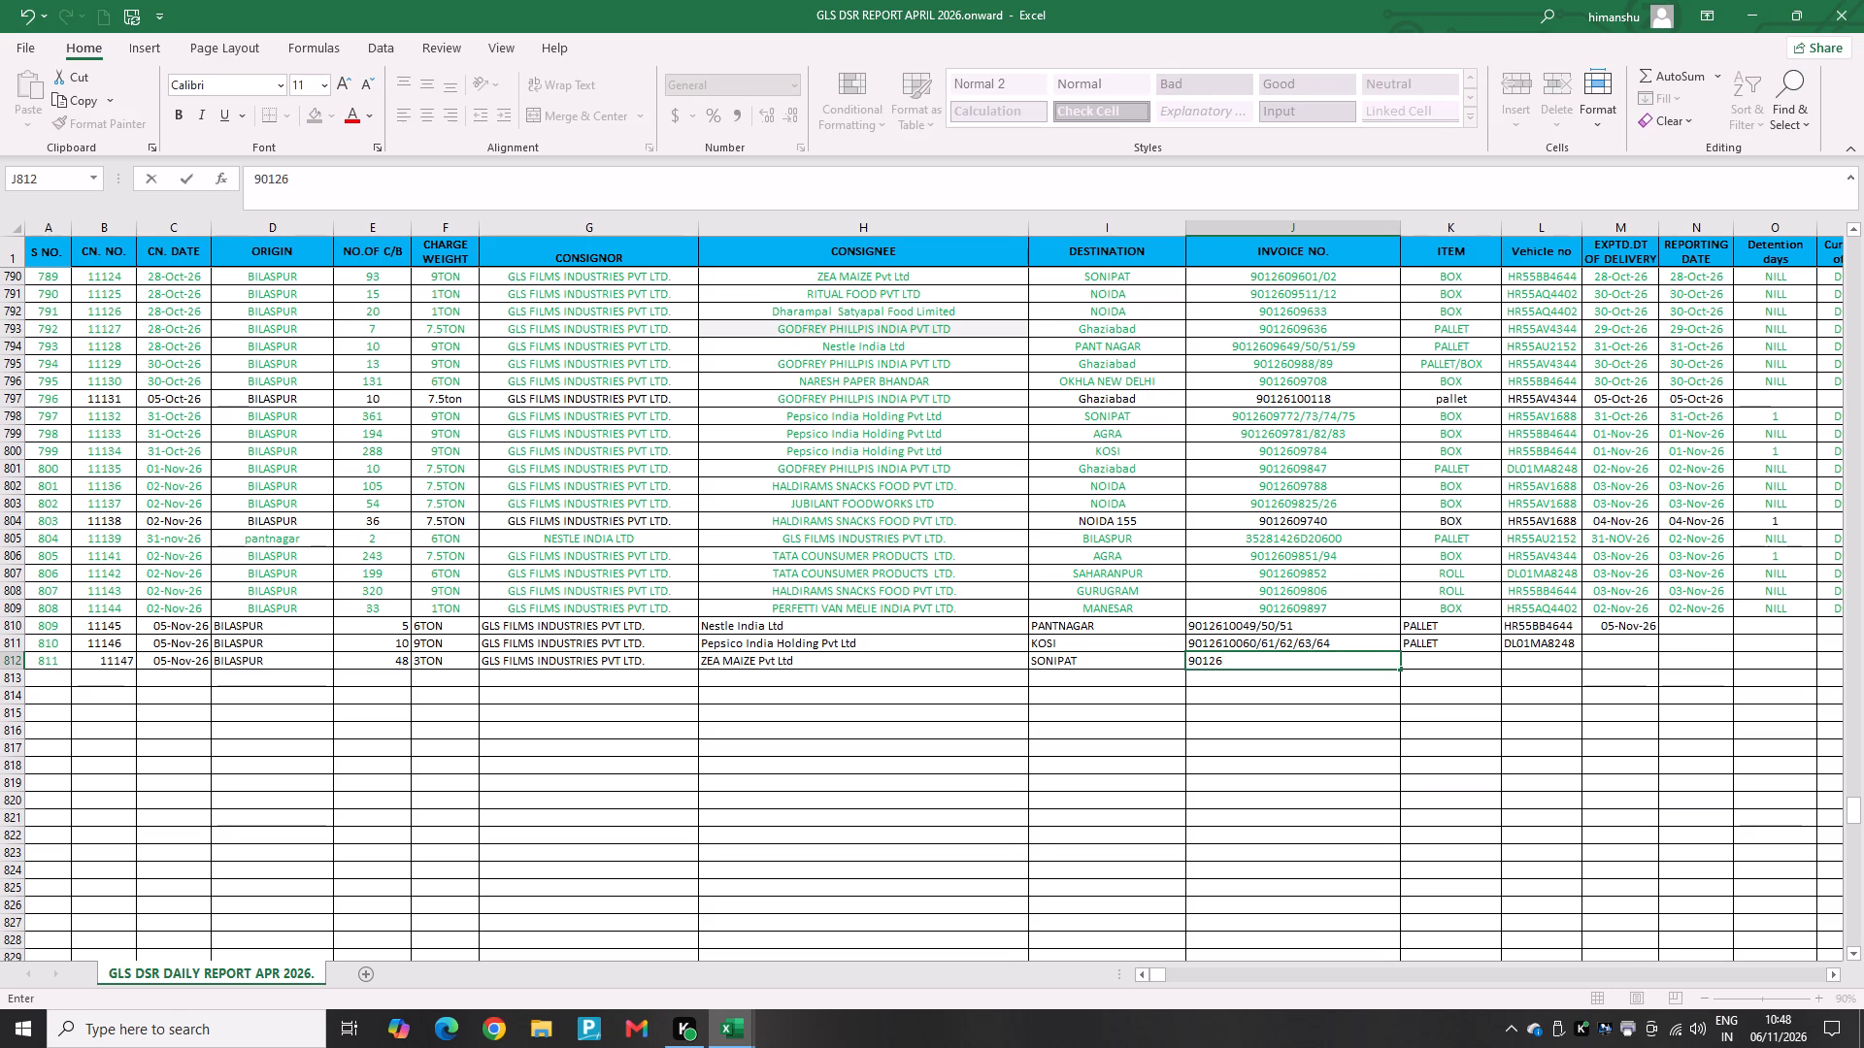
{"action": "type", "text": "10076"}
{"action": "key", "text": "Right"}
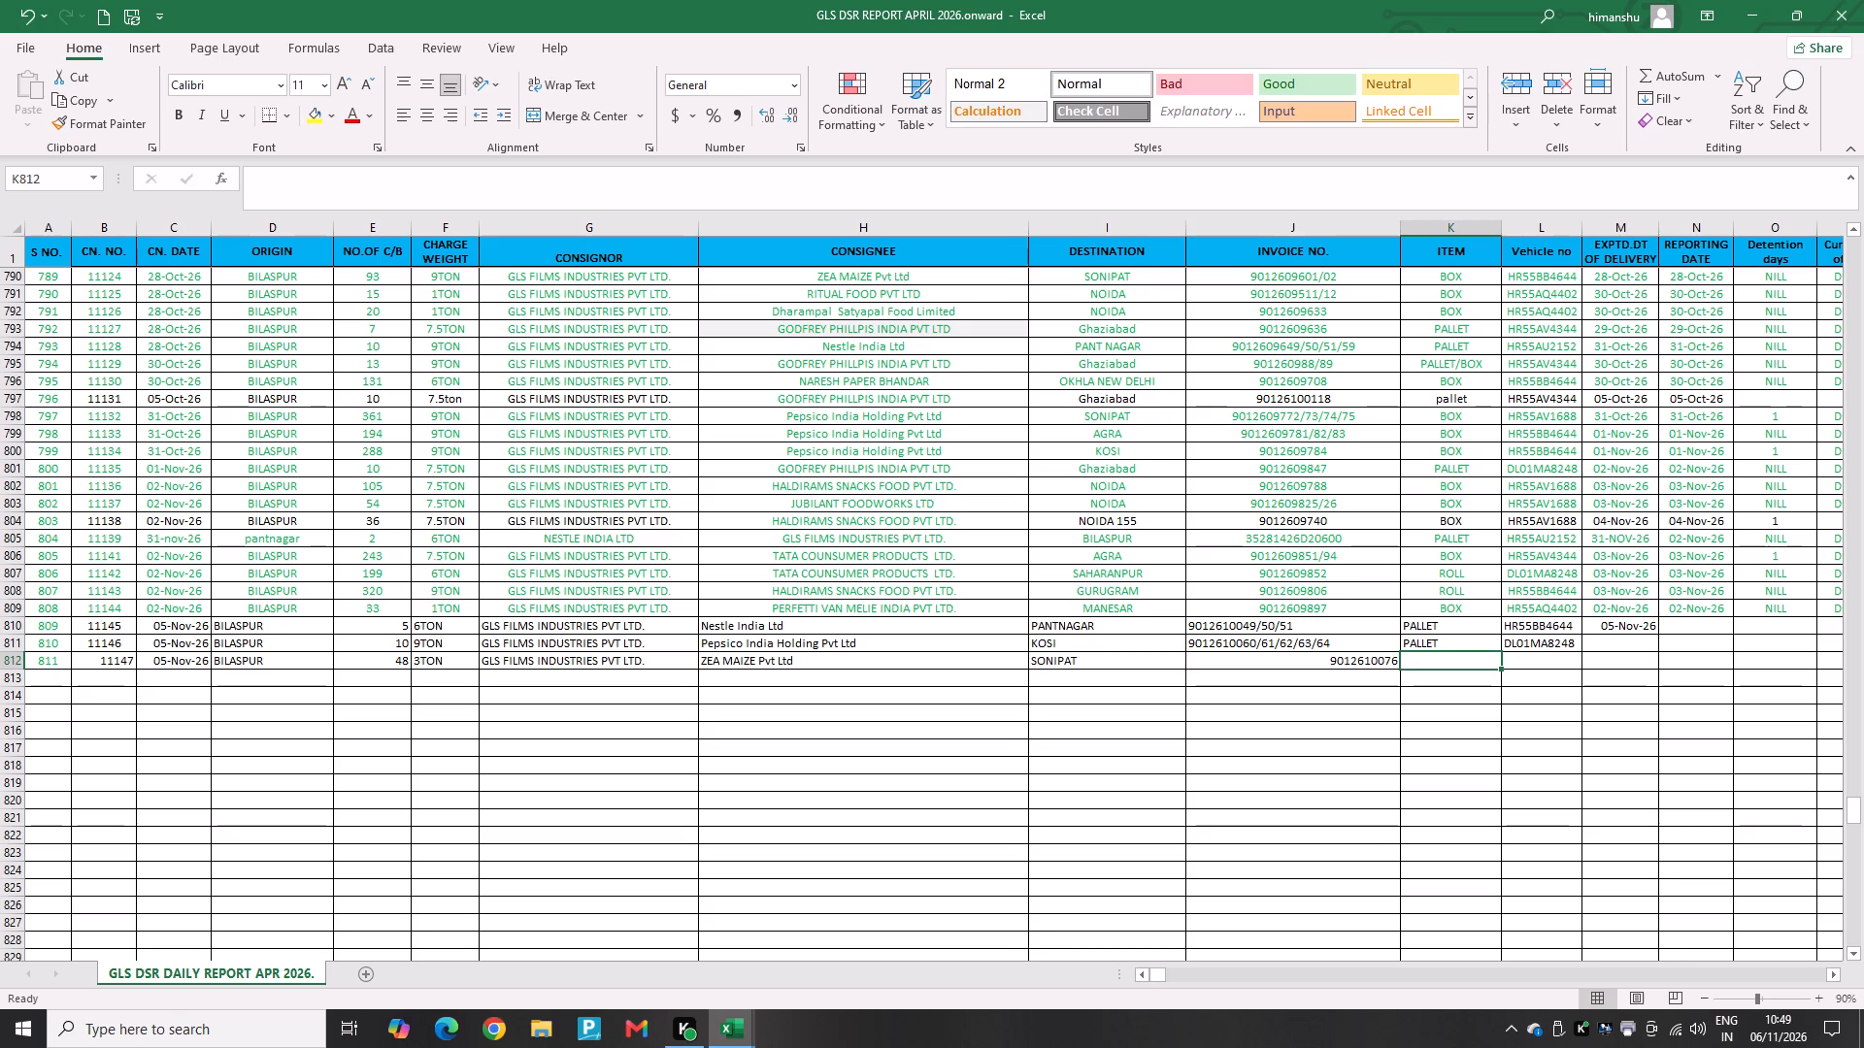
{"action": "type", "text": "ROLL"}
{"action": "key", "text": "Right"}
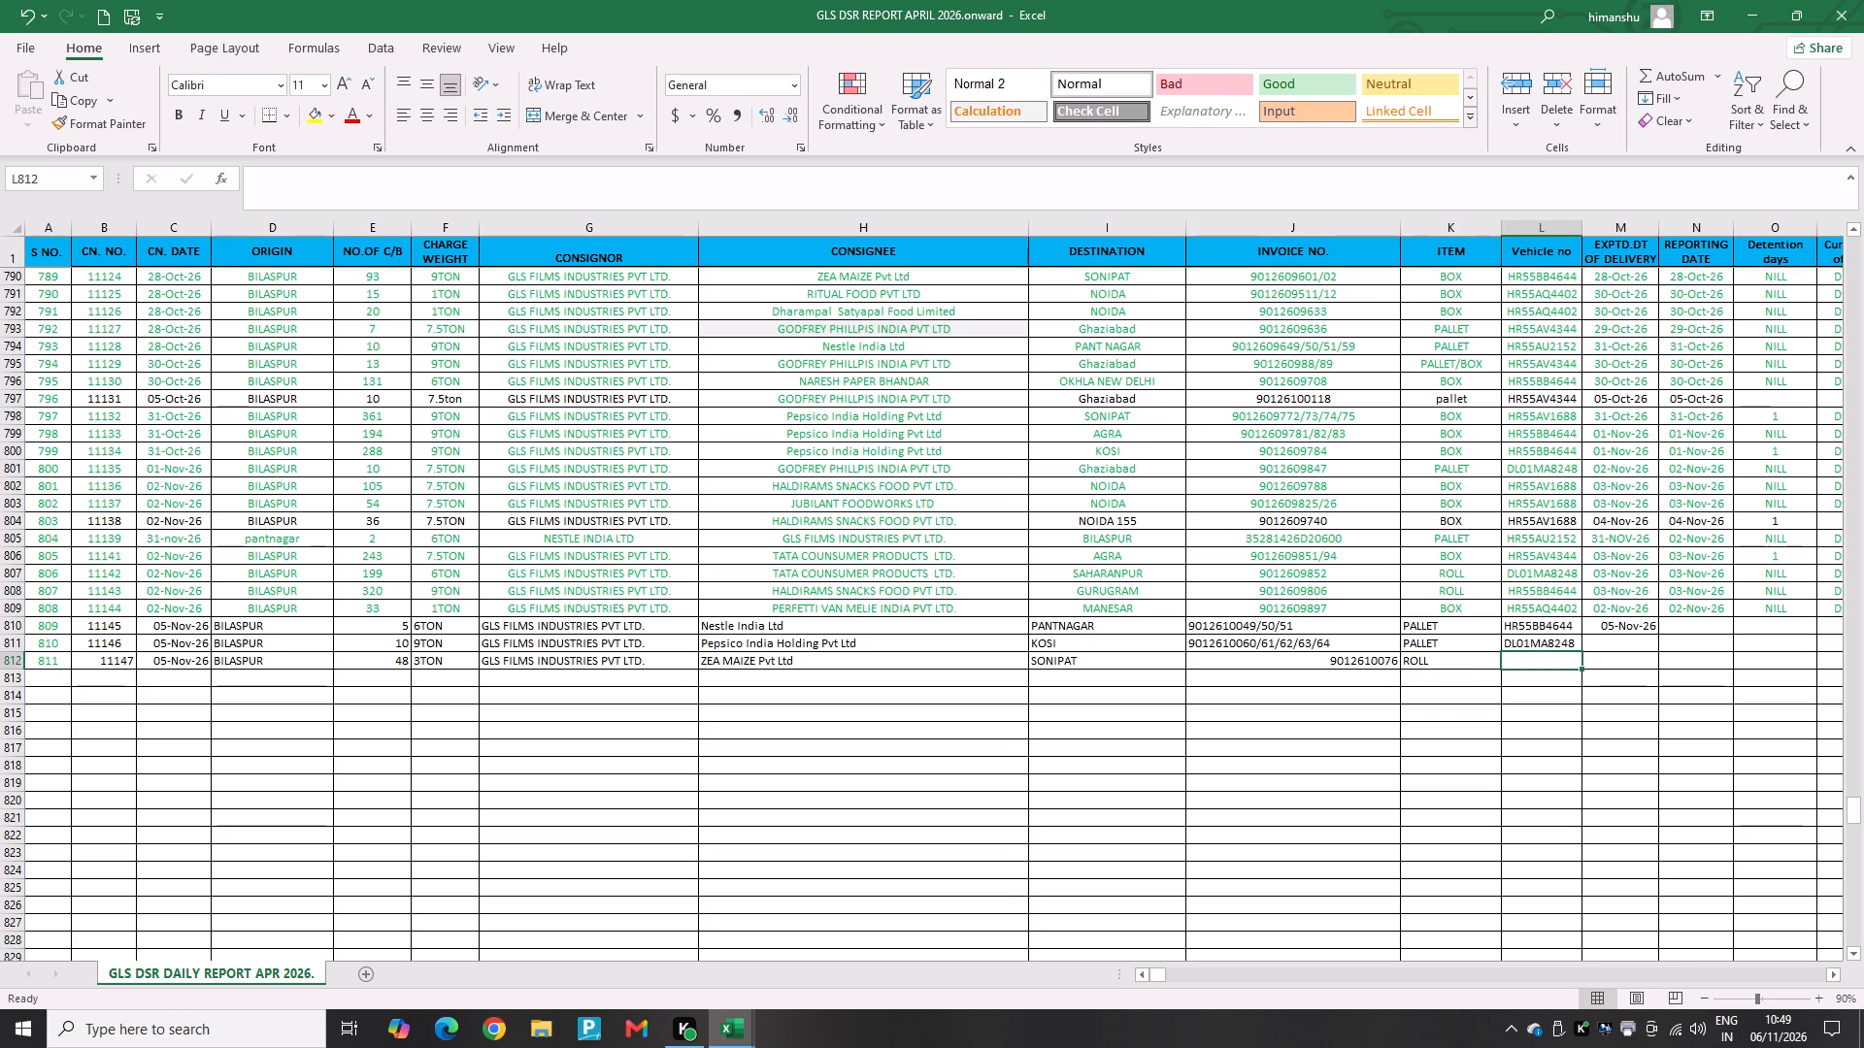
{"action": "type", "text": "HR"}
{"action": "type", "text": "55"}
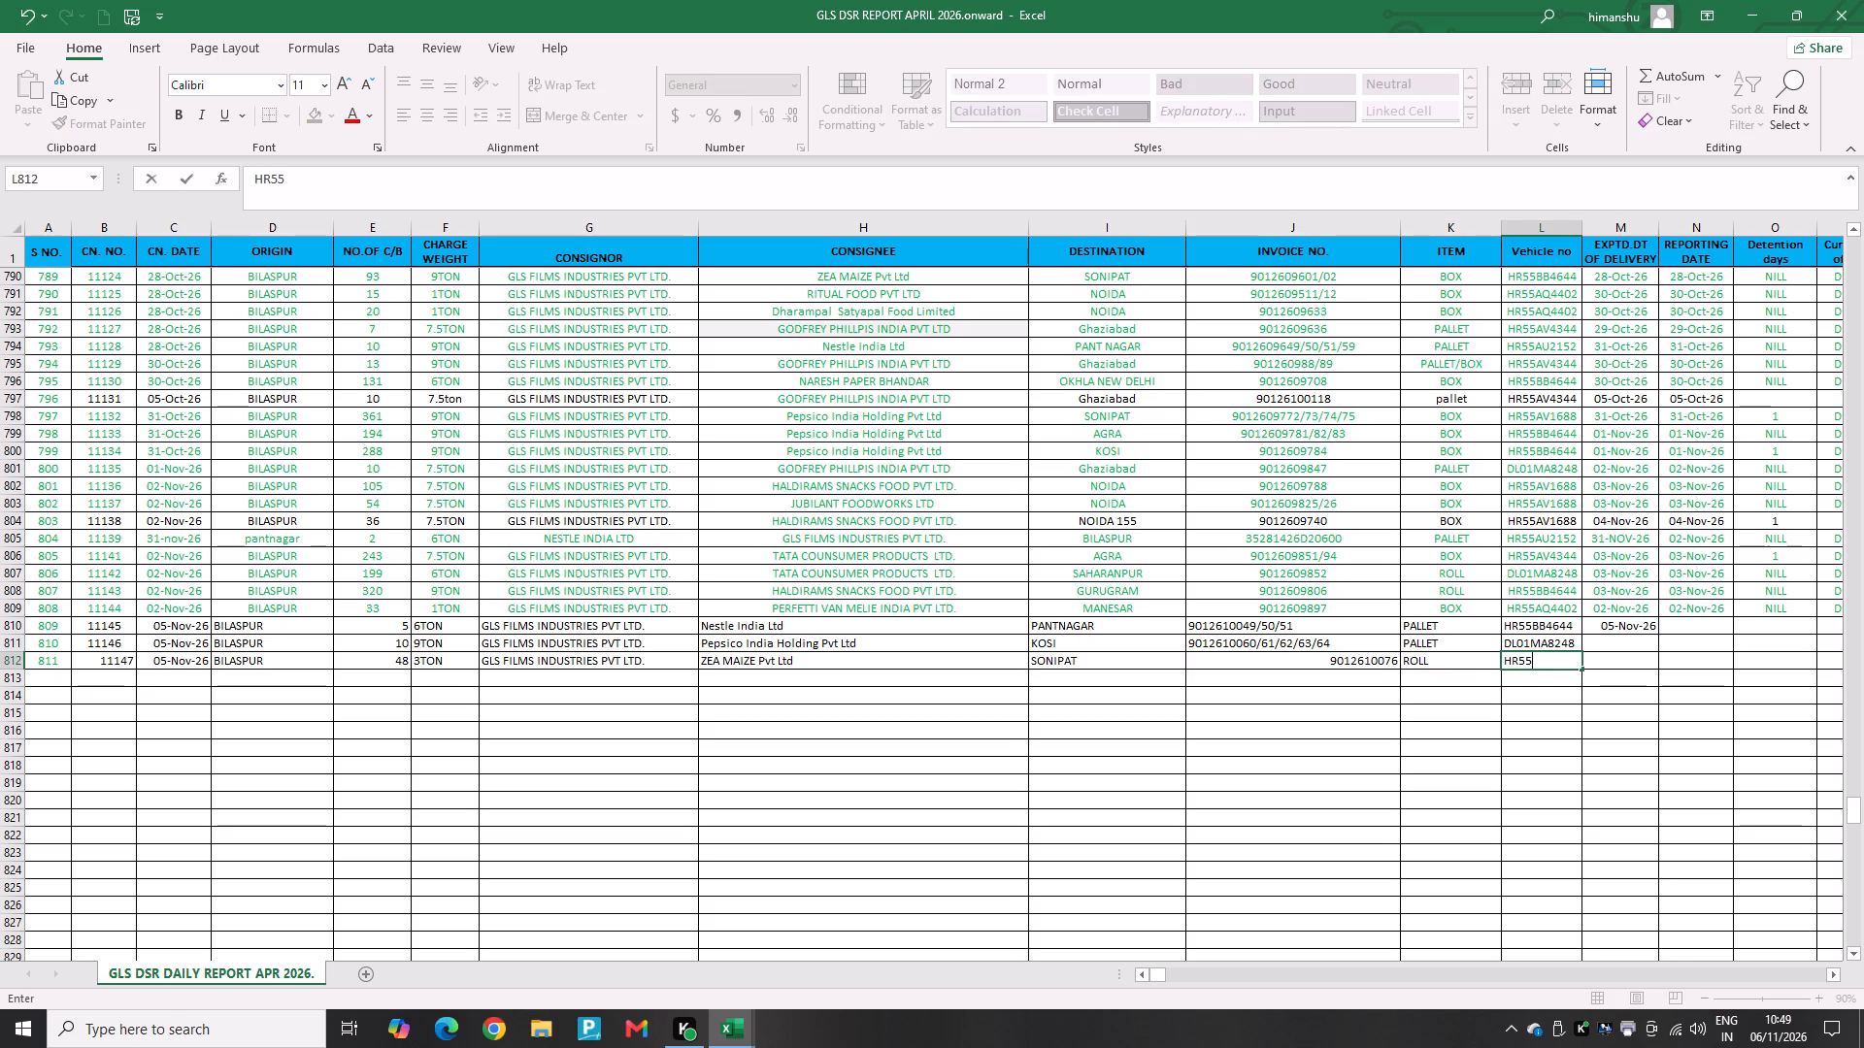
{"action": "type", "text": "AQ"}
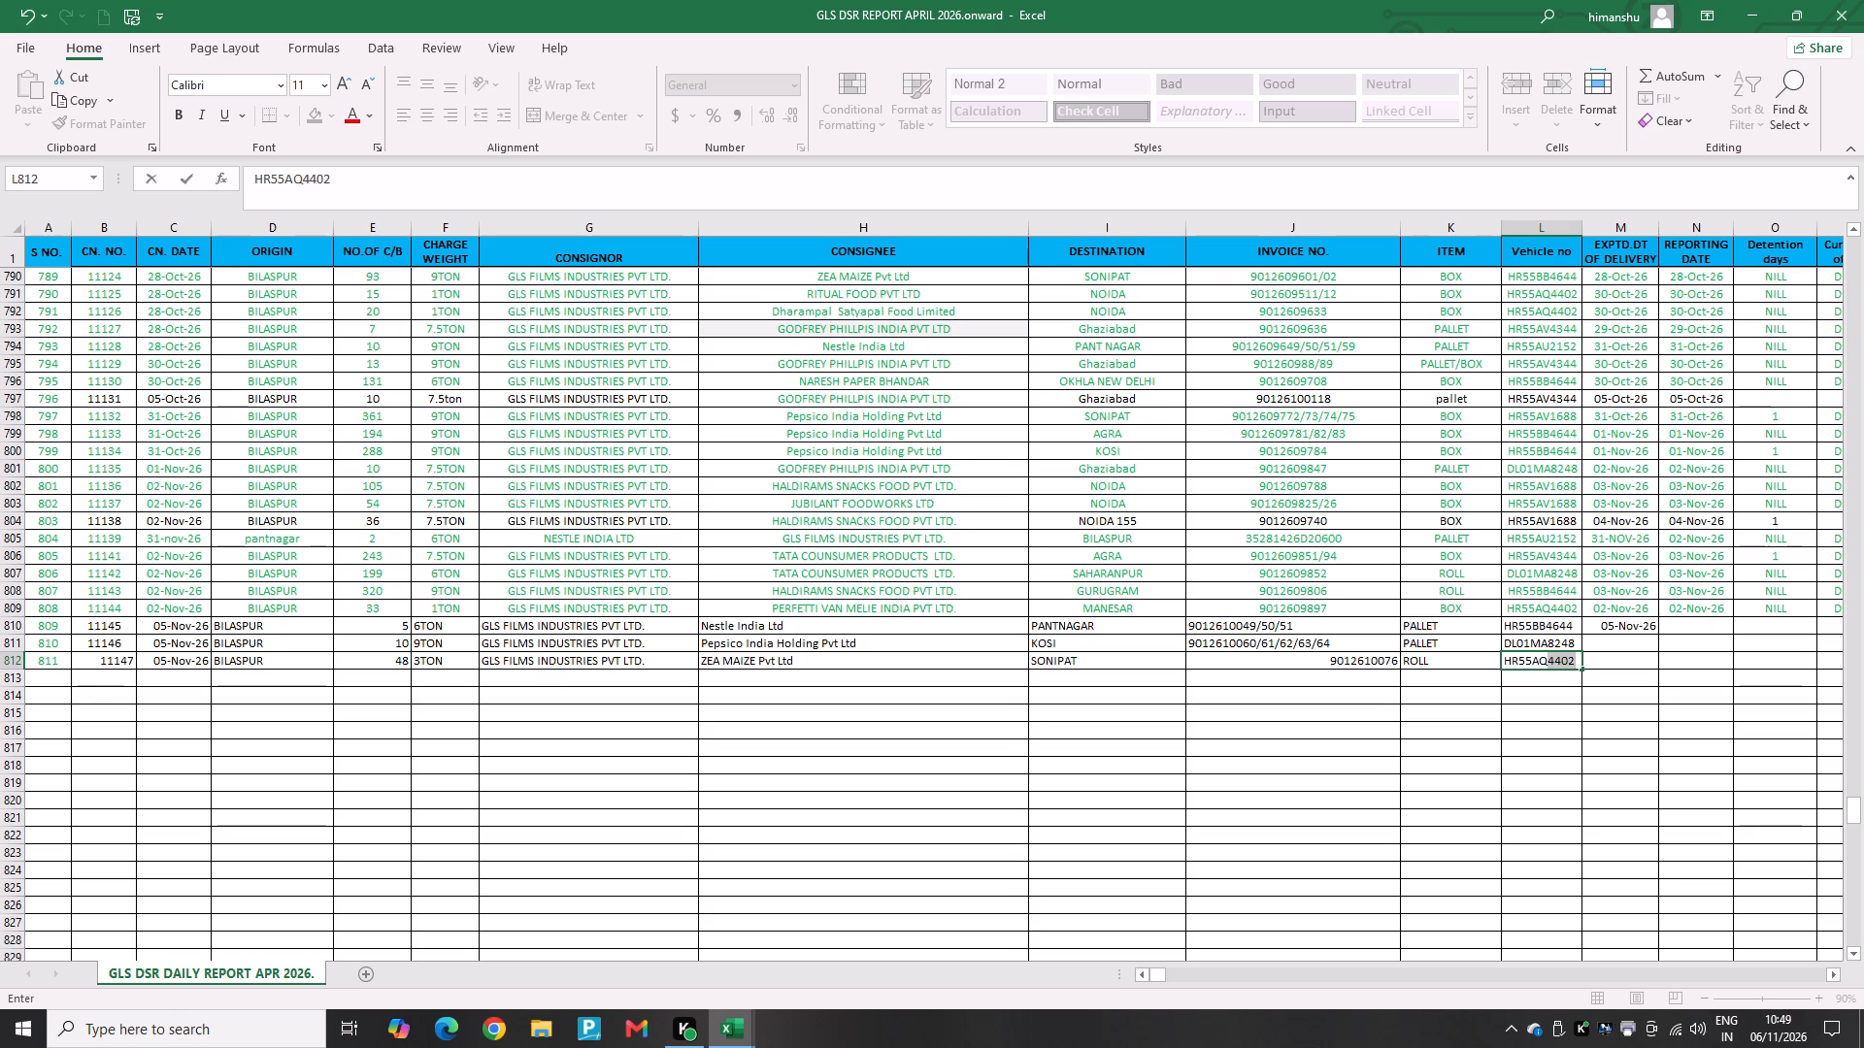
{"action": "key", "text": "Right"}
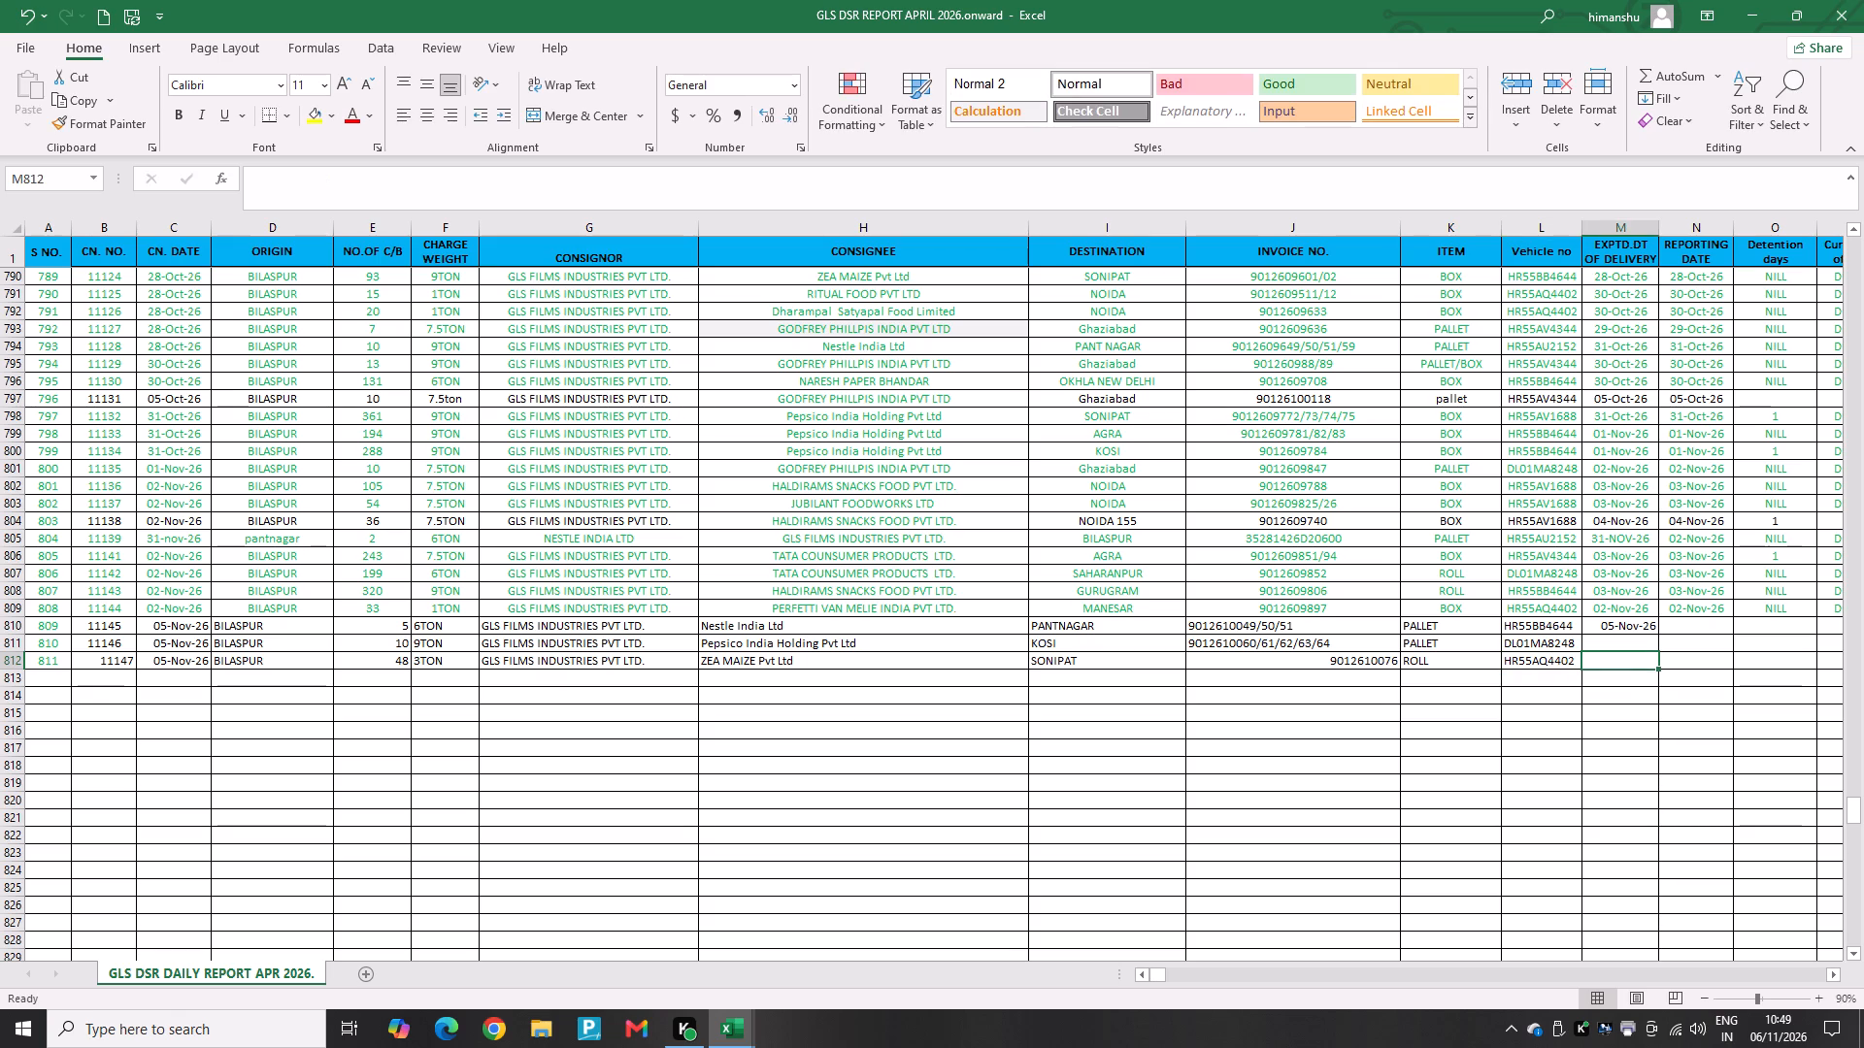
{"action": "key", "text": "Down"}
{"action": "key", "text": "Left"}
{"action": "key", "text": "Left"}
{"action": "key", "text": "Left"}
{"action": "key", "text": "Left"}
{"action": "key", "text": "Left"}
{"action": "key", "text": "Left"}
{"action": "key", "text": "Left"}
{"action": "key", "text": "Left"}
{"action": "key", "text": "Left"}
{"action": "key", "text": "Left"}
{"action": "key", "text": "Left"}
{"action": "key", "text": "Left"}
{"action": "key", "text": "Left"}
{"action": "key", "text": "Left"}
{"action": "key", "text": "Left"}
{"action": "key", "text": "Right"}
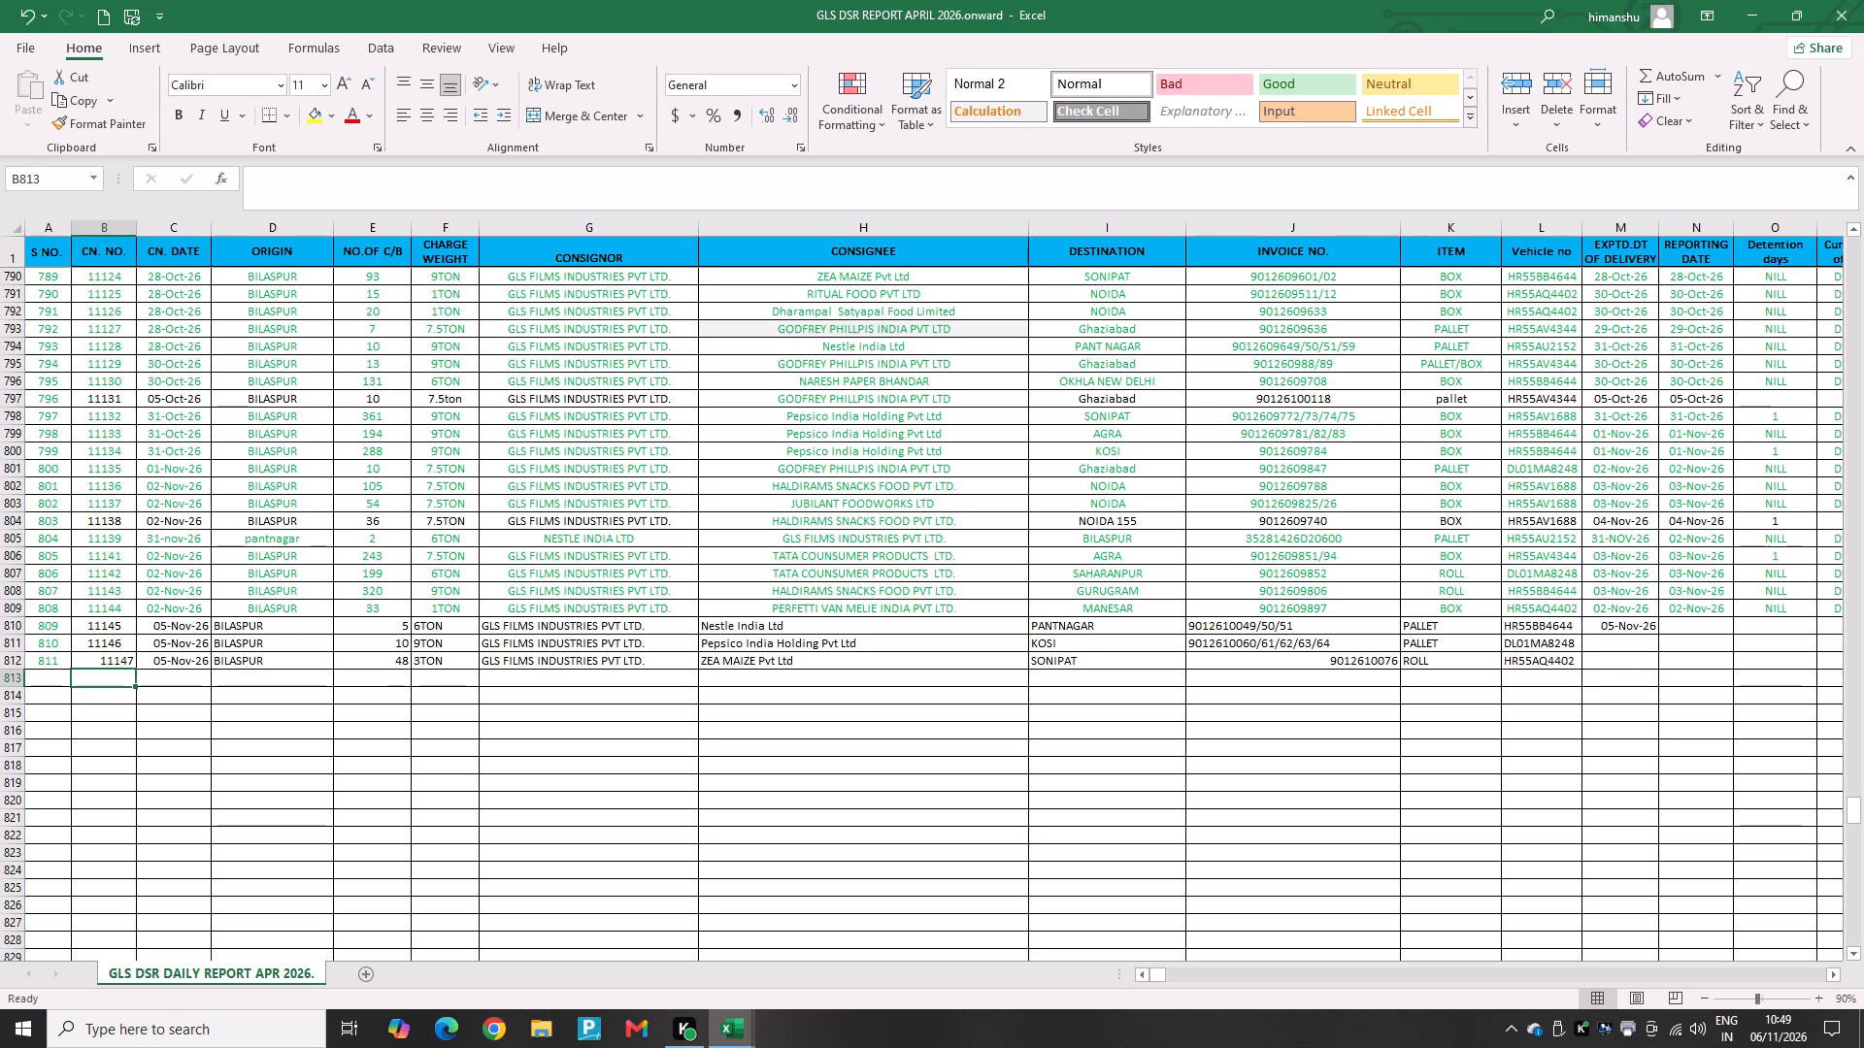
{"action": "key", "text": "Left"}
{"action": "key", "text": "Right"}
In the REMARK column, enter SHYAM for CN 11147 and ANKUR for CN 11146.
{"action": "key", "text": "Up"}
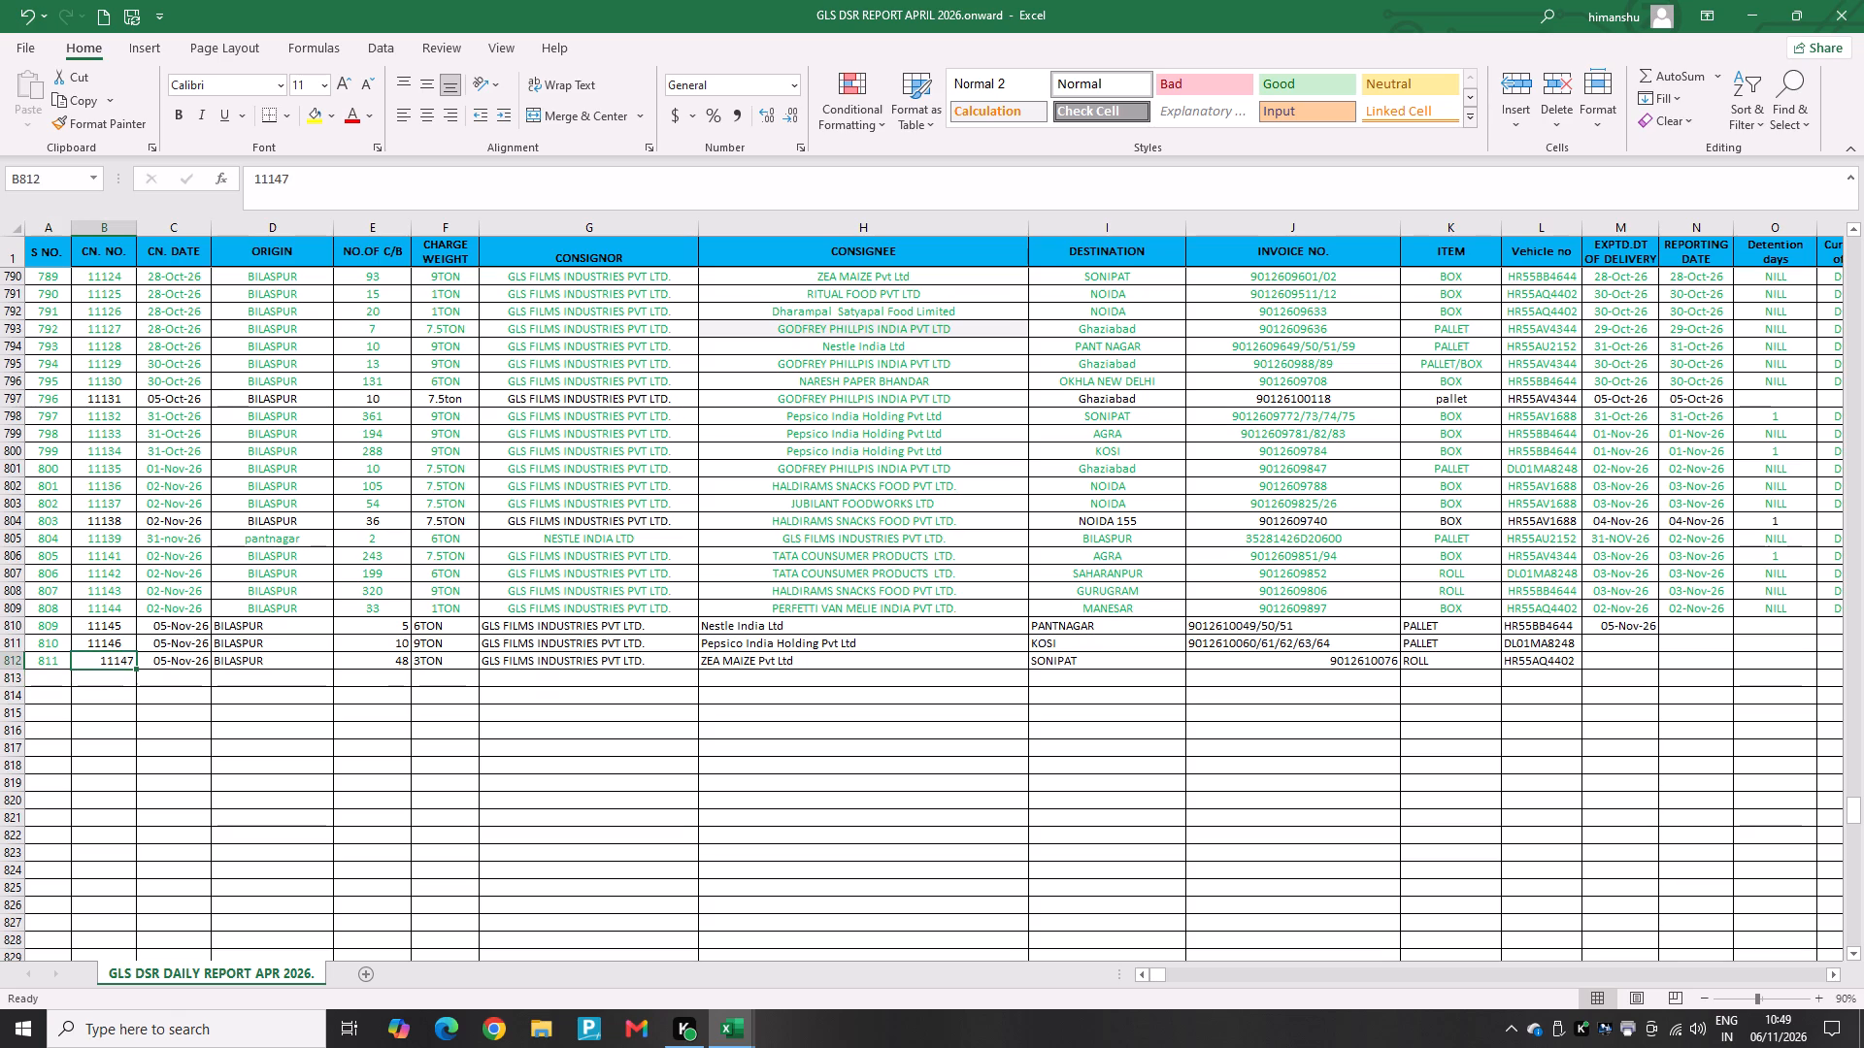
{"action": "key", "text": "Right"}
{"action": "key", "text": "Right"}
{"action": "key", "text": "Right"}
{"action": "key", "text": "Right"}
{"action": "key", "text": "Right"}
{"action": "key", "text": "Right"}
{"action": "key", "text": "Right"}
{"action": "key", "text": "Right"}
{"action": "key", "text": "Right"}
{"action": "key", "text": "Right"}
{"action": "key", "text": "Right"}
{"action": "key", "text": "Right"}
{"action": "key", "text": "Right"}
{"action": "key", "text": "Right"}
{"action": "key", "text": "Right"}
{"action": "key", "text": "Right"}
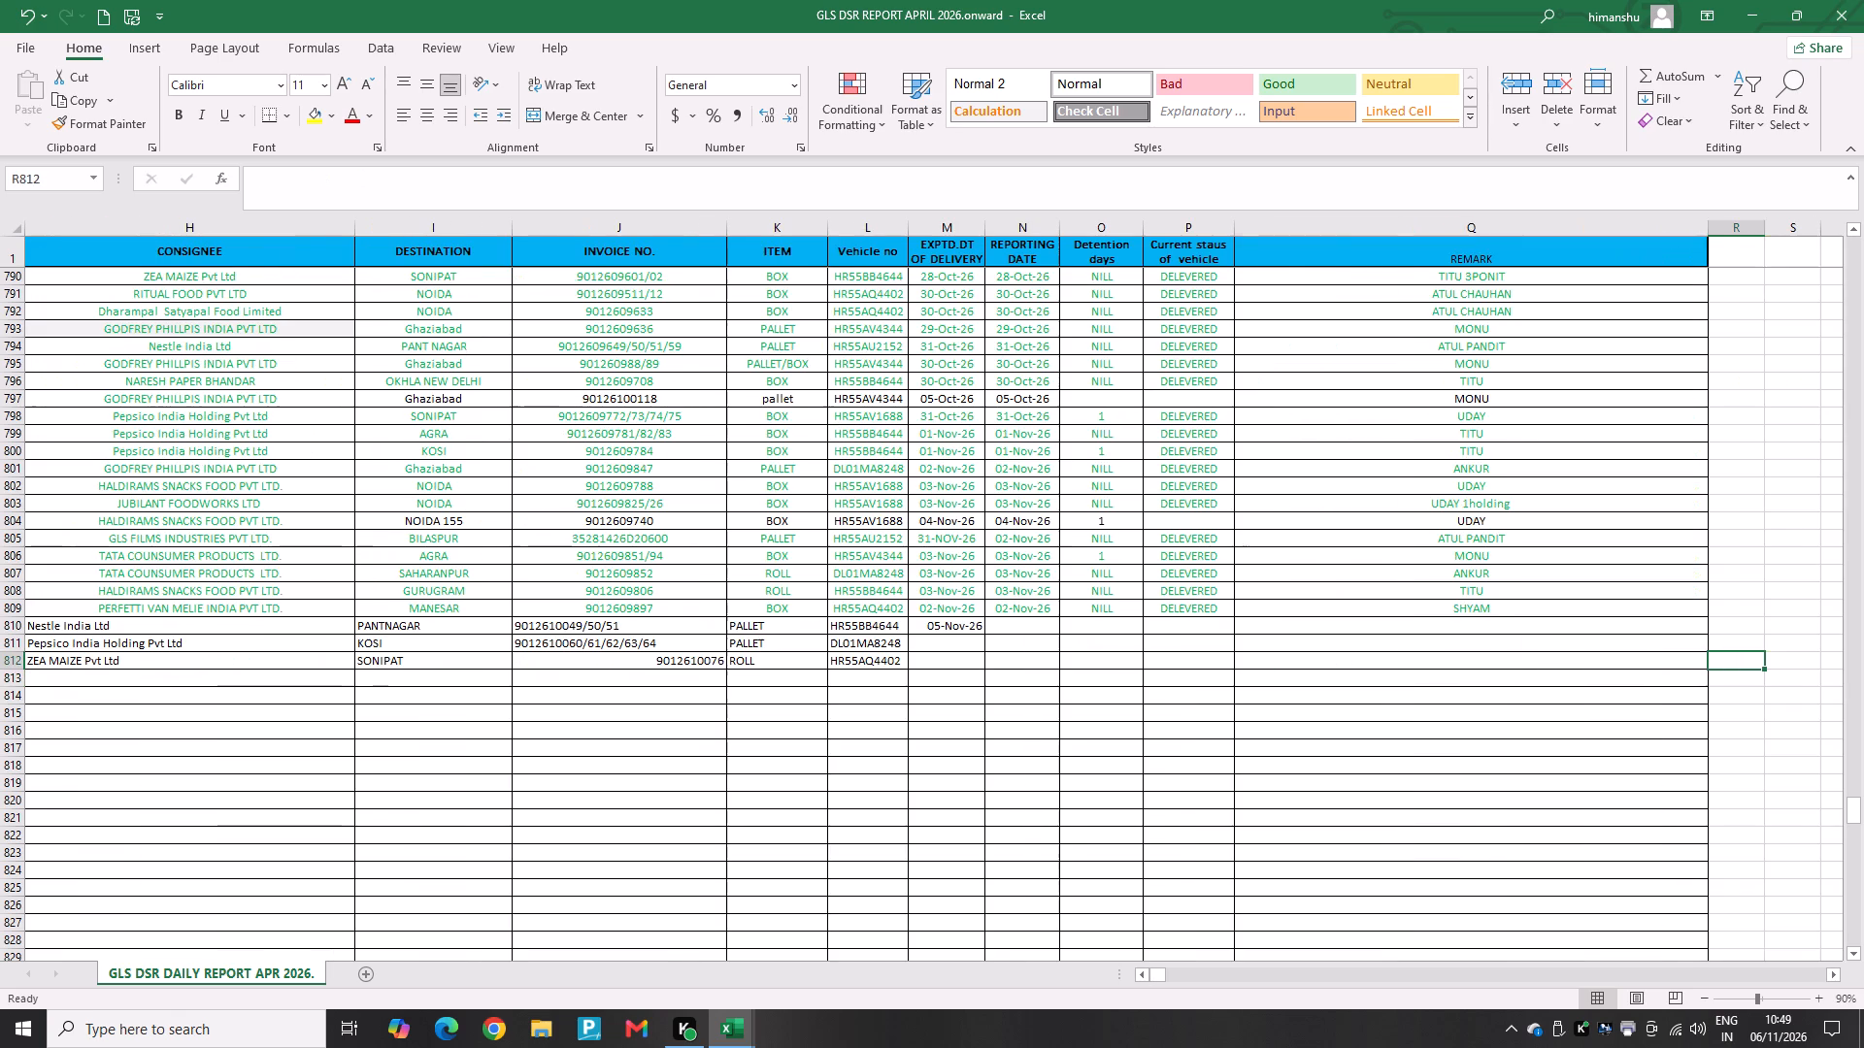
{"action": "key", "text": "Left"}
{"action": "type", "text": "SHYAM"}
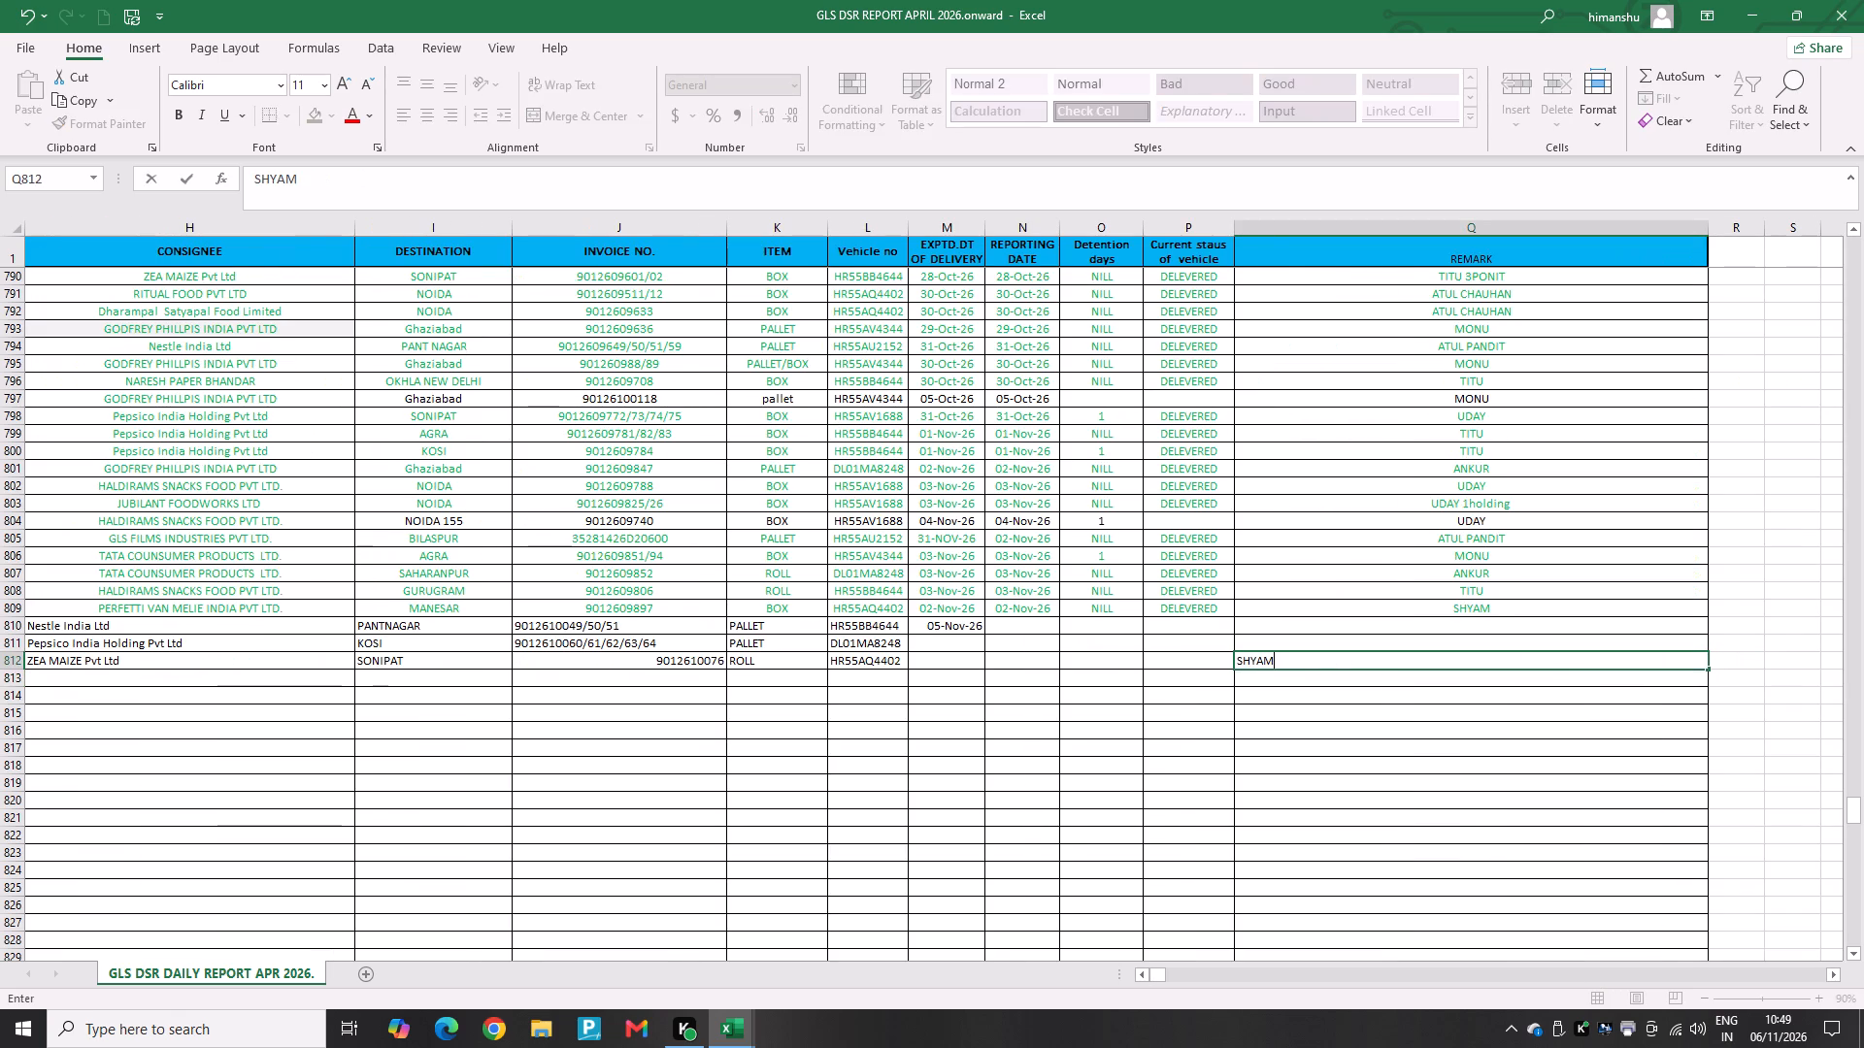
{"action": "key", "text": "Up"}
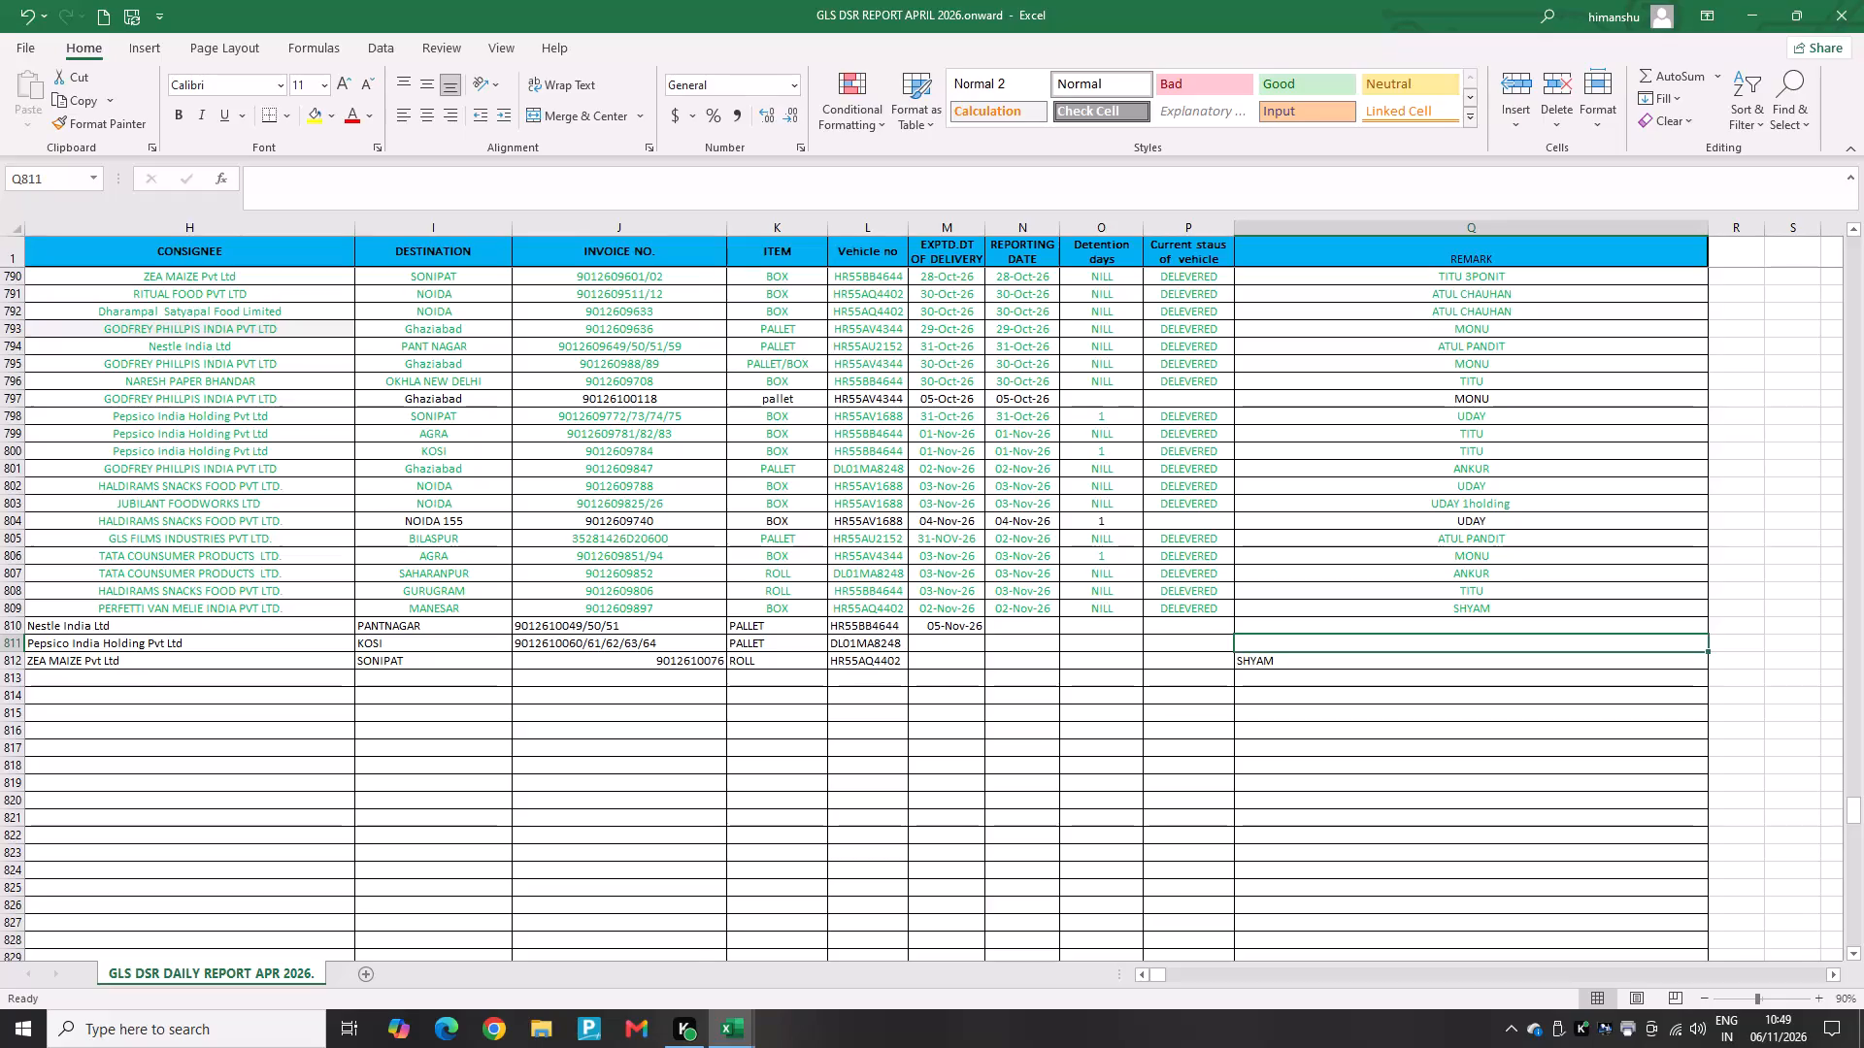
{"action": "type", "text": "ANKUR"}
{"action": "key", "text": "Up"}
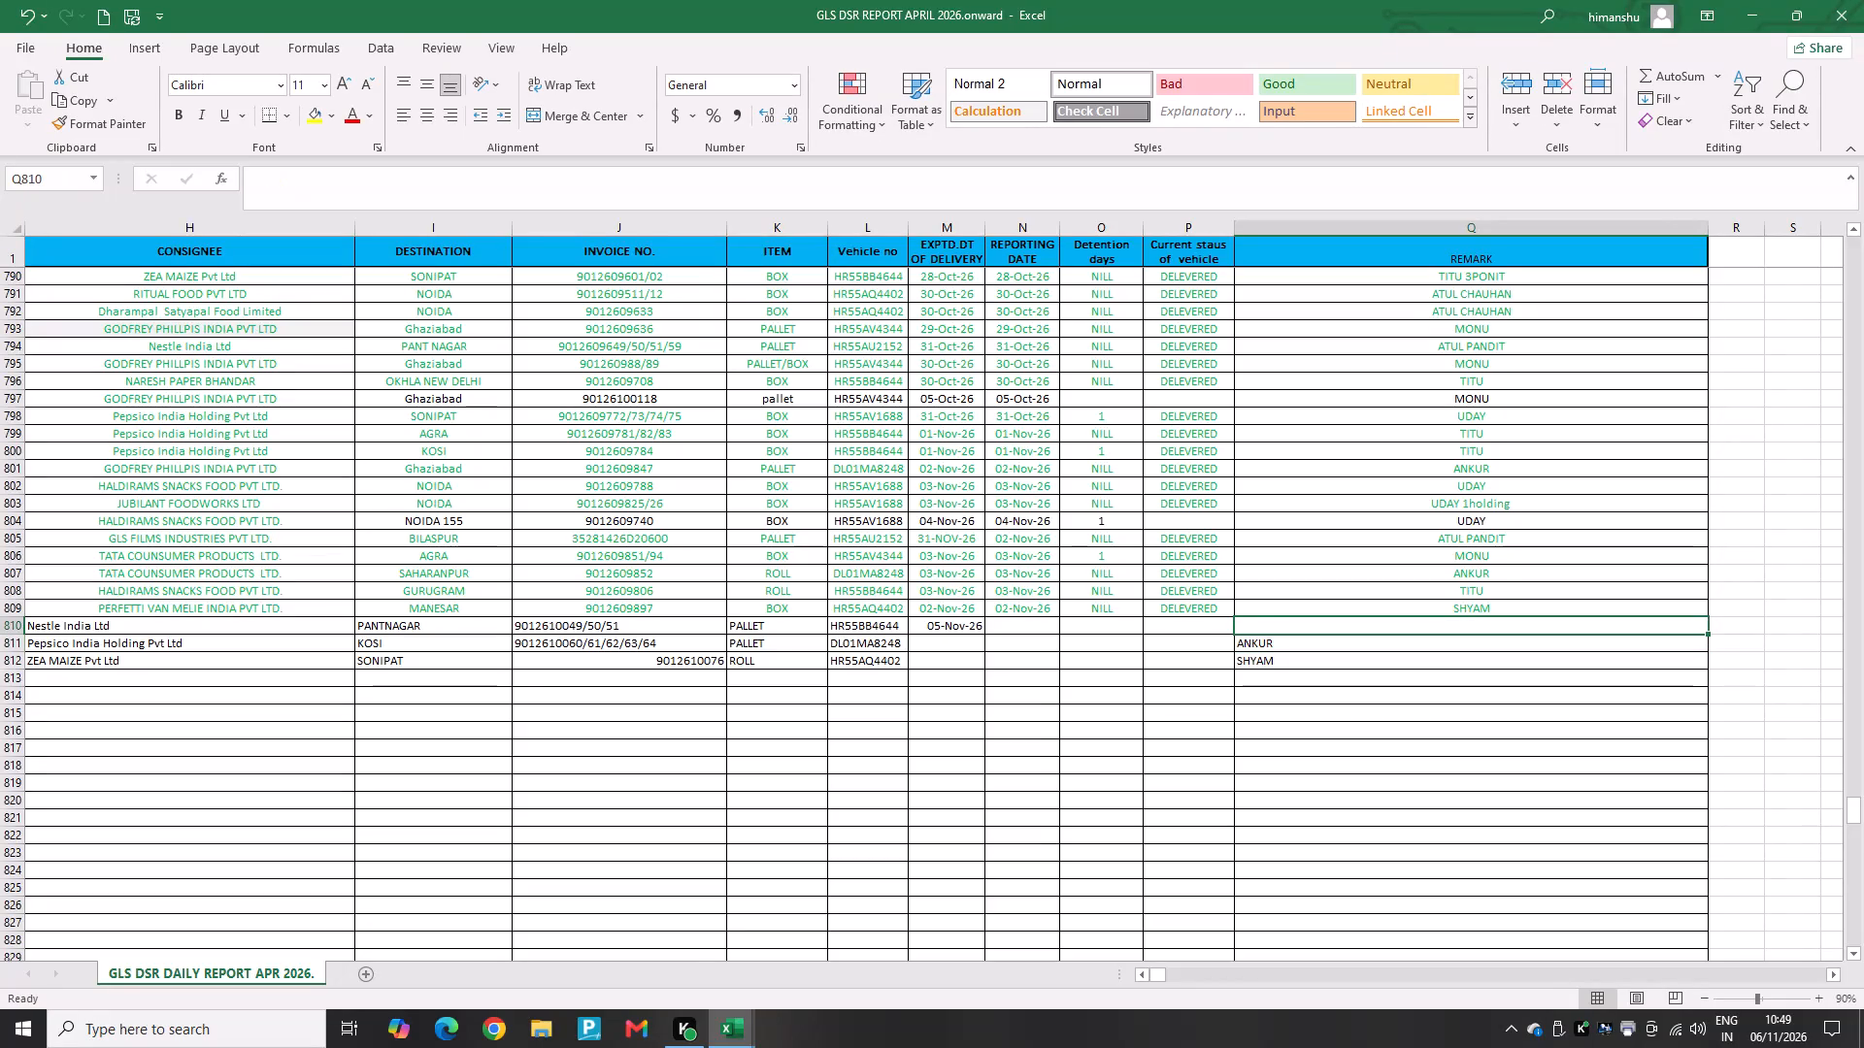
For CN 11145, enter as remark the same person's name as in the earlier Nestle India PANT NAGAR row.
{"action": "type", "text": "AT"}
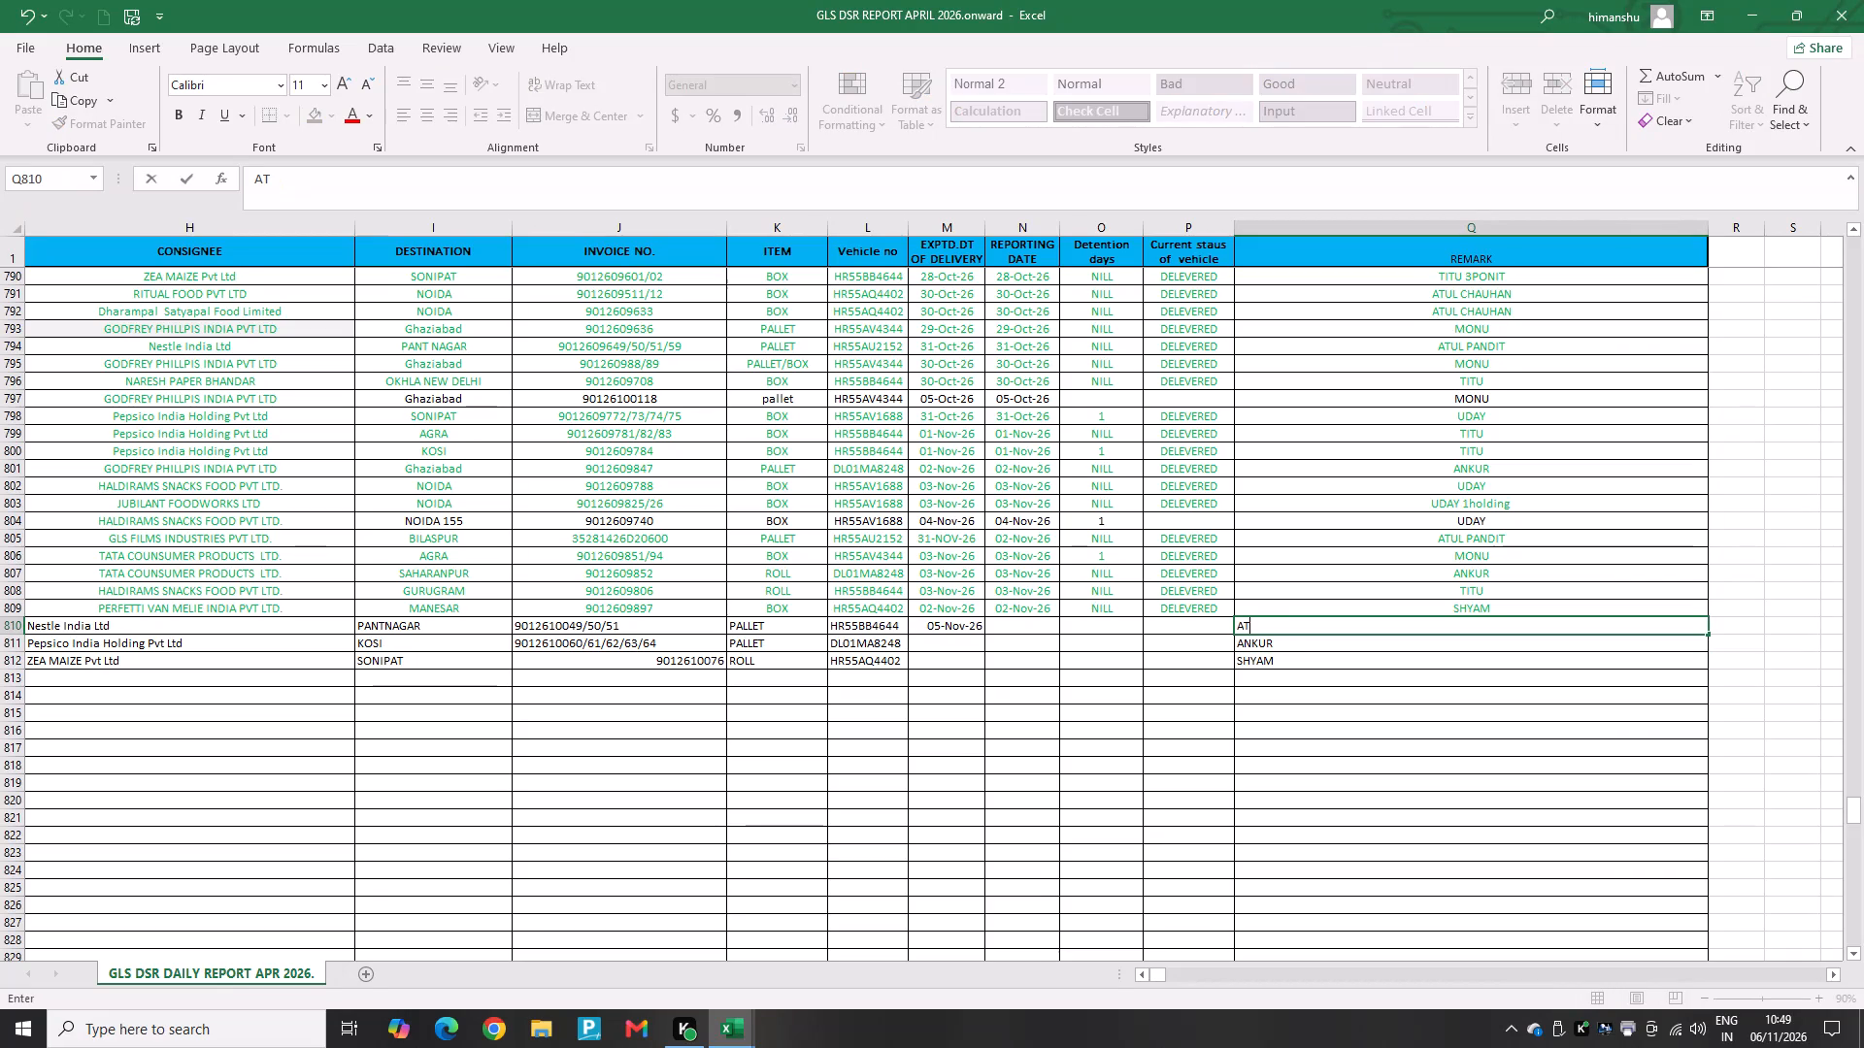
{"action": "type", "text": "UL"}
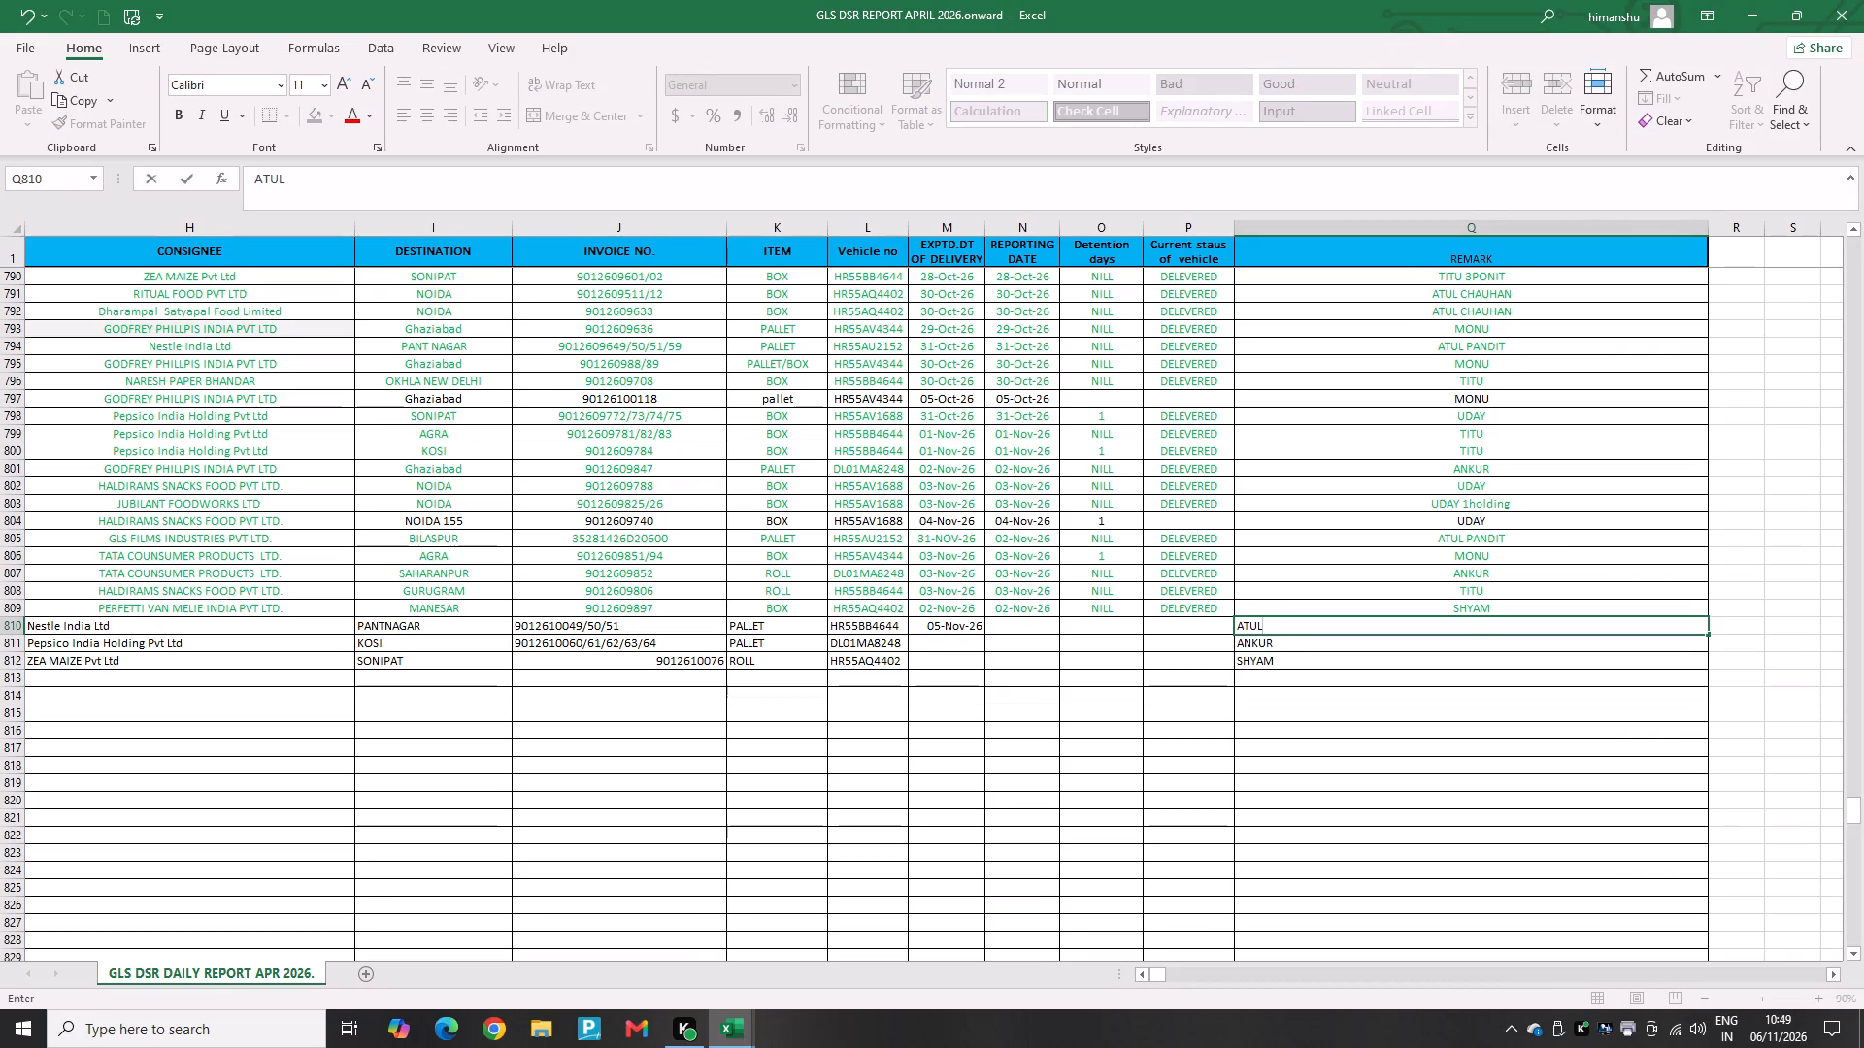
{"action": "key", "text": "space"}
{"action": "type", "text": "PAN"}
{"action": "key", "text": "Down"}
Start row 813 by entering serial number 812 in the S NO. column.
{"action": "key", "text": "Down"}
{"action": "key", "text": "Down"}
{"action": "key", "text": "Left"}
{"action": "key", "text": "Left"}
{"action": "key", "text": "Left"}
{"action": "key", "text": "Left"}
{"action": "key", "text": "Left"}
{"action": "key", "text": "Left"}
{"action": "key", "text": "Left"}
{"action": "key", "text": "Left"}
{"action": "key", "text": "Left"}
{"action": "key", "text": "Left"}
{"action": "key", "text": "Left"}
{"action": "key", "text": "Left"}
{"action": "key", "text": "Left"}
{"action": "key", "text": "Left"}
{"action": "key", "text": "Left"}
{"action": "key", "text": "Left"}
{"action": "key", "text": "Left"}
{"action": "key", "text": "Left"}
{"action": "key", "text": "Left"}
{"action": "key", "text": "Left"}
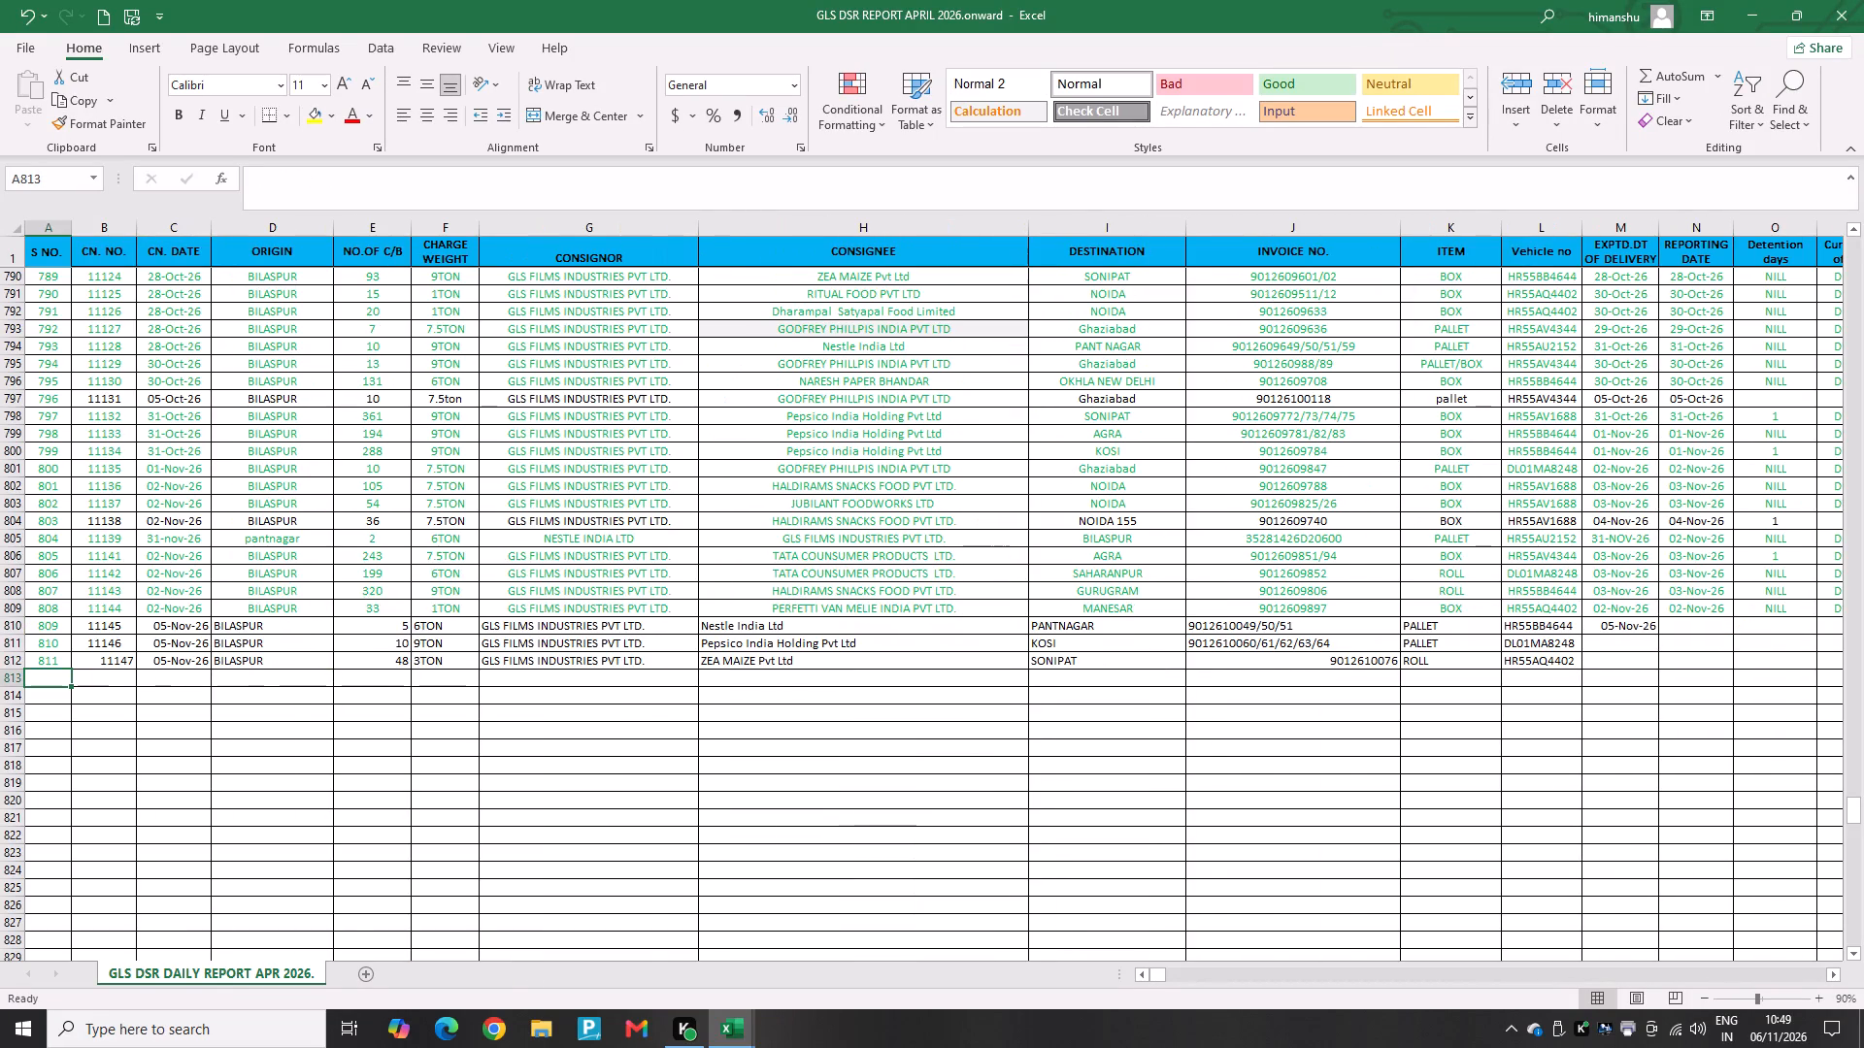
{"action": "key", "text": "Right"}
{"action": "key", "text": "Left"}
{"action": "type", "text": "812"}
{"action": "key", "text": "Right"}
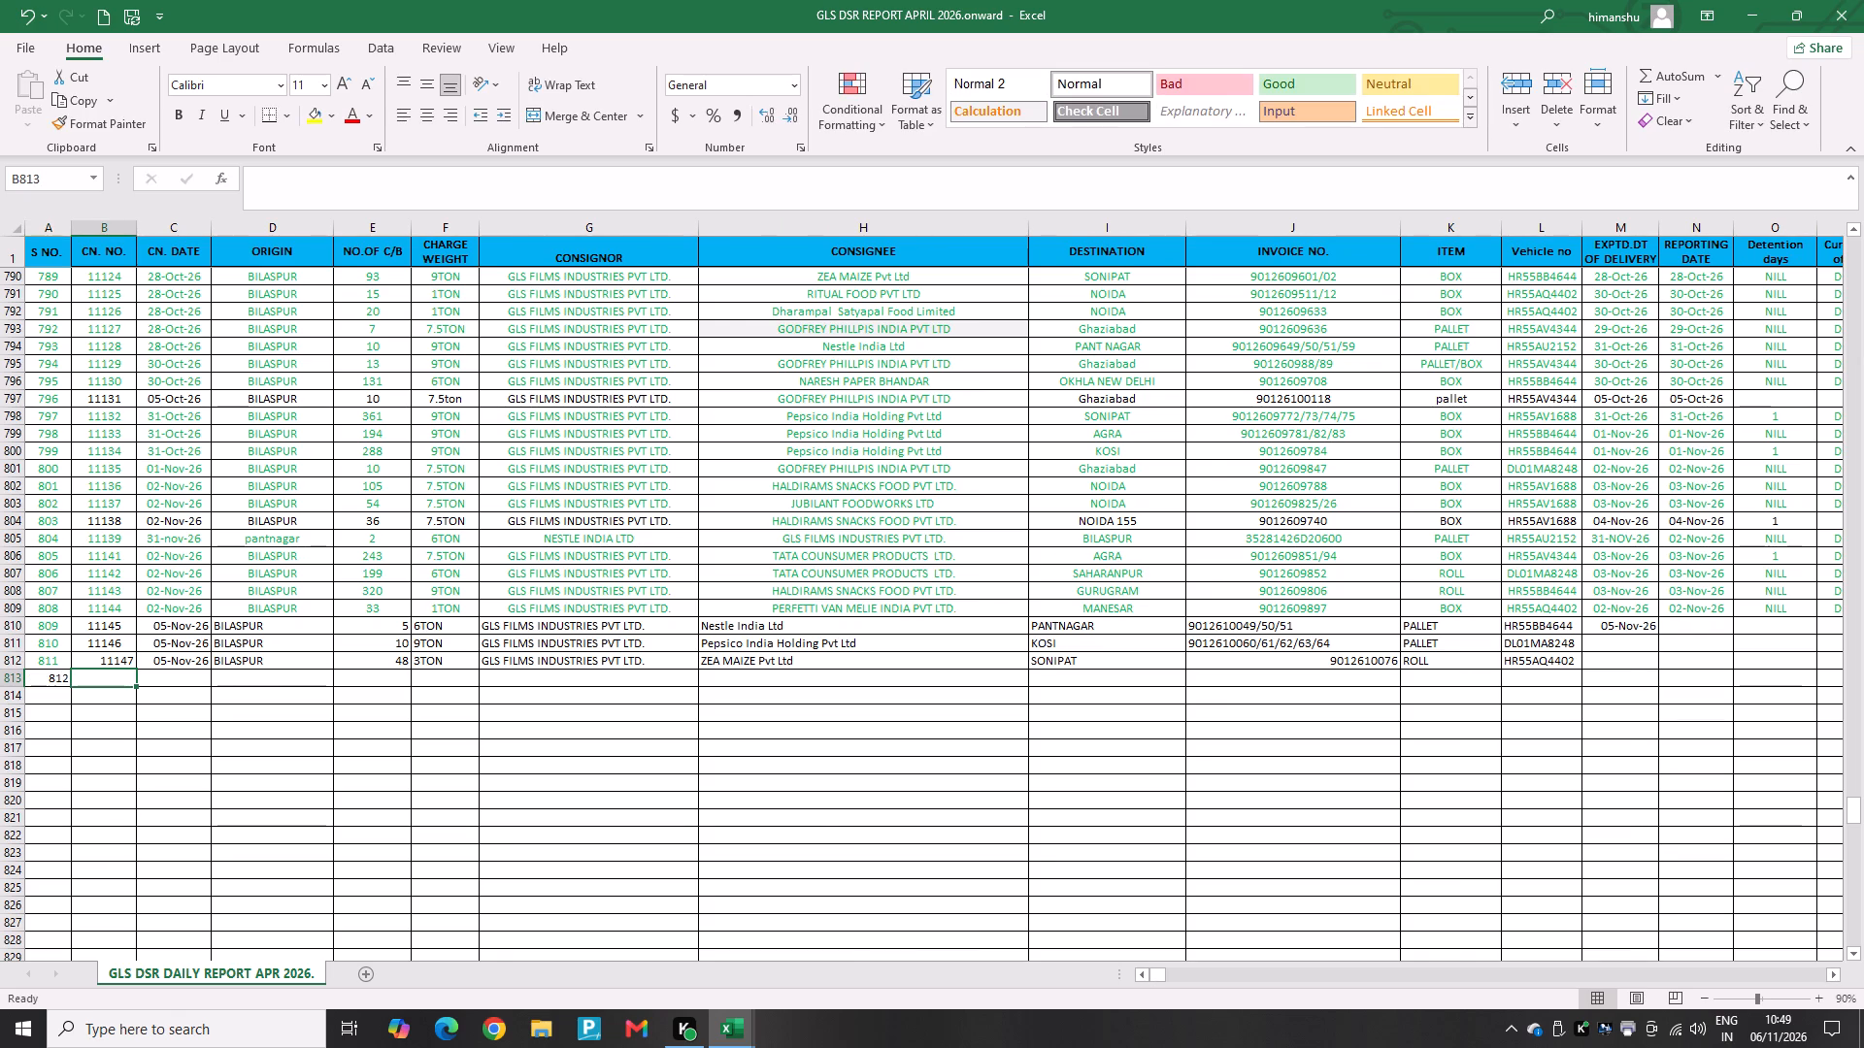
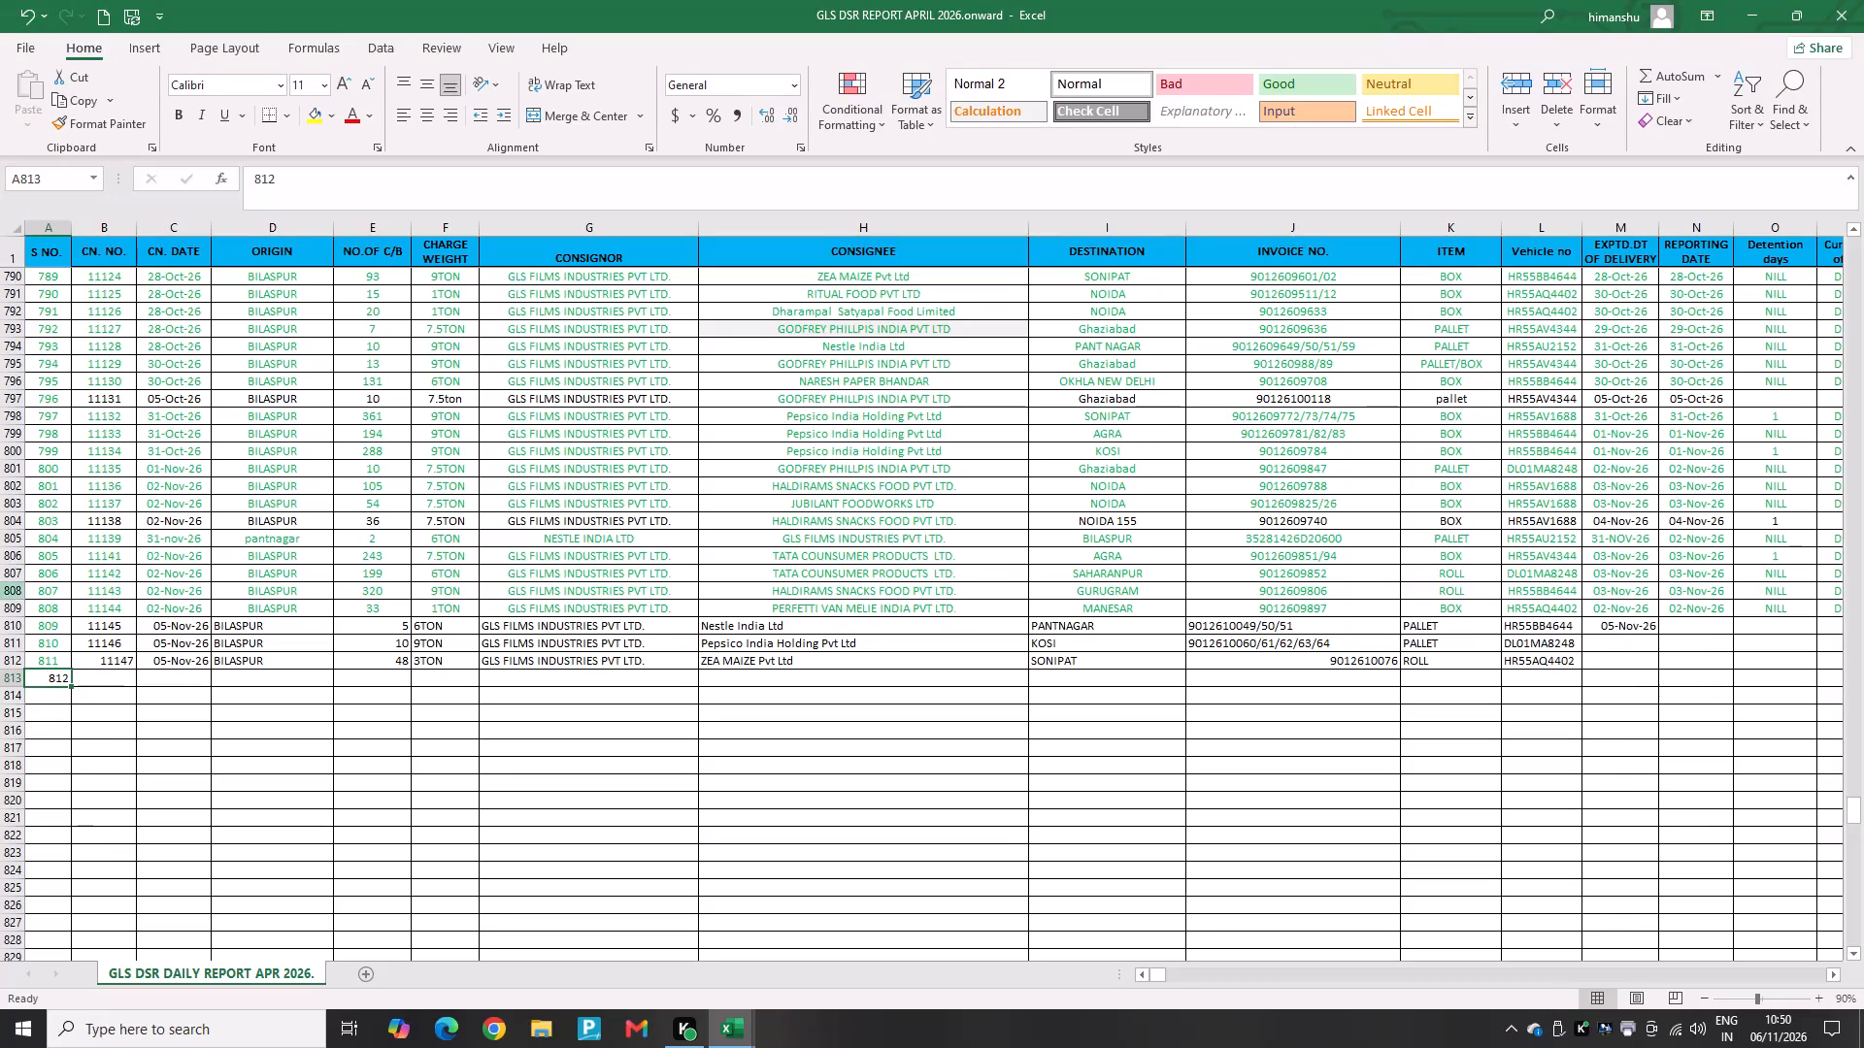
Extend the S NO. column as a series from 811 in row 812 down to 817 in row 818.
{"action": "left_click", "coordinate": [54, 669]}
{"action": "left_click", "coordinate": [54, 660]}
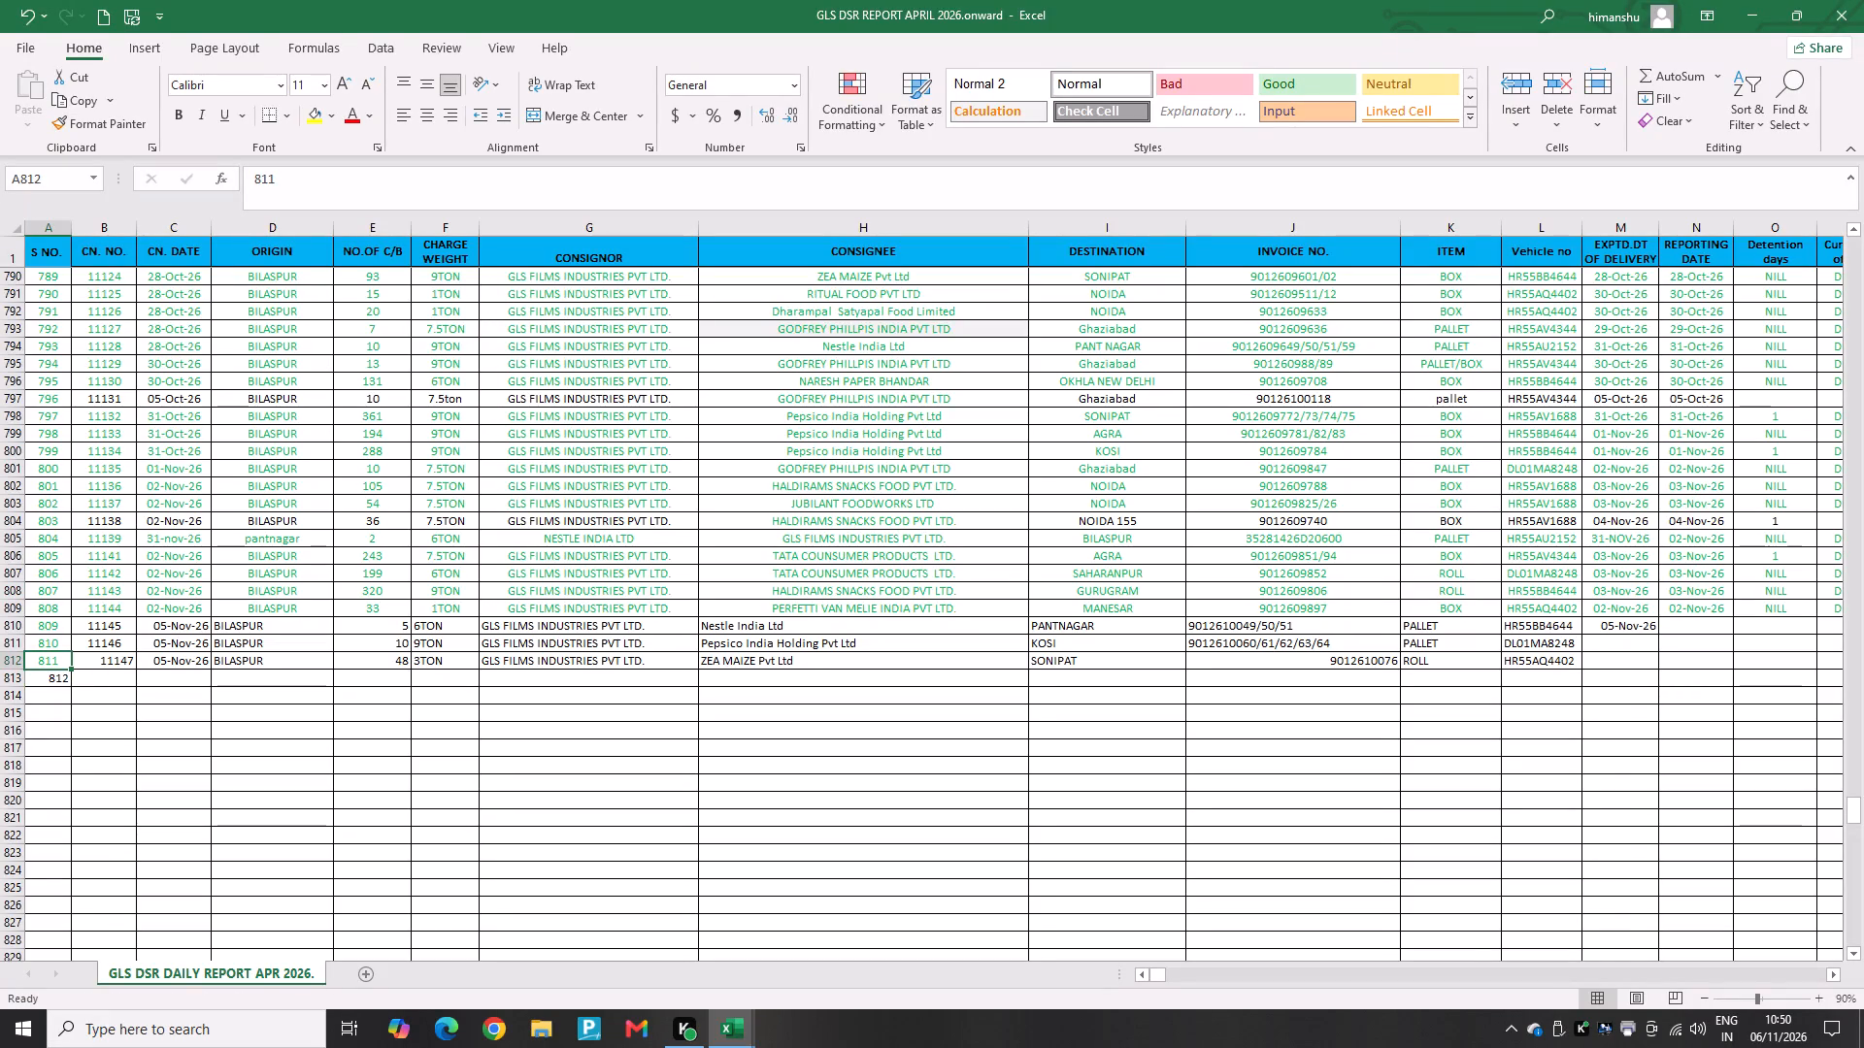
{"action": "left_click_drag", "start_coordinate": [71, 670], "coordinate": [37, 778]}
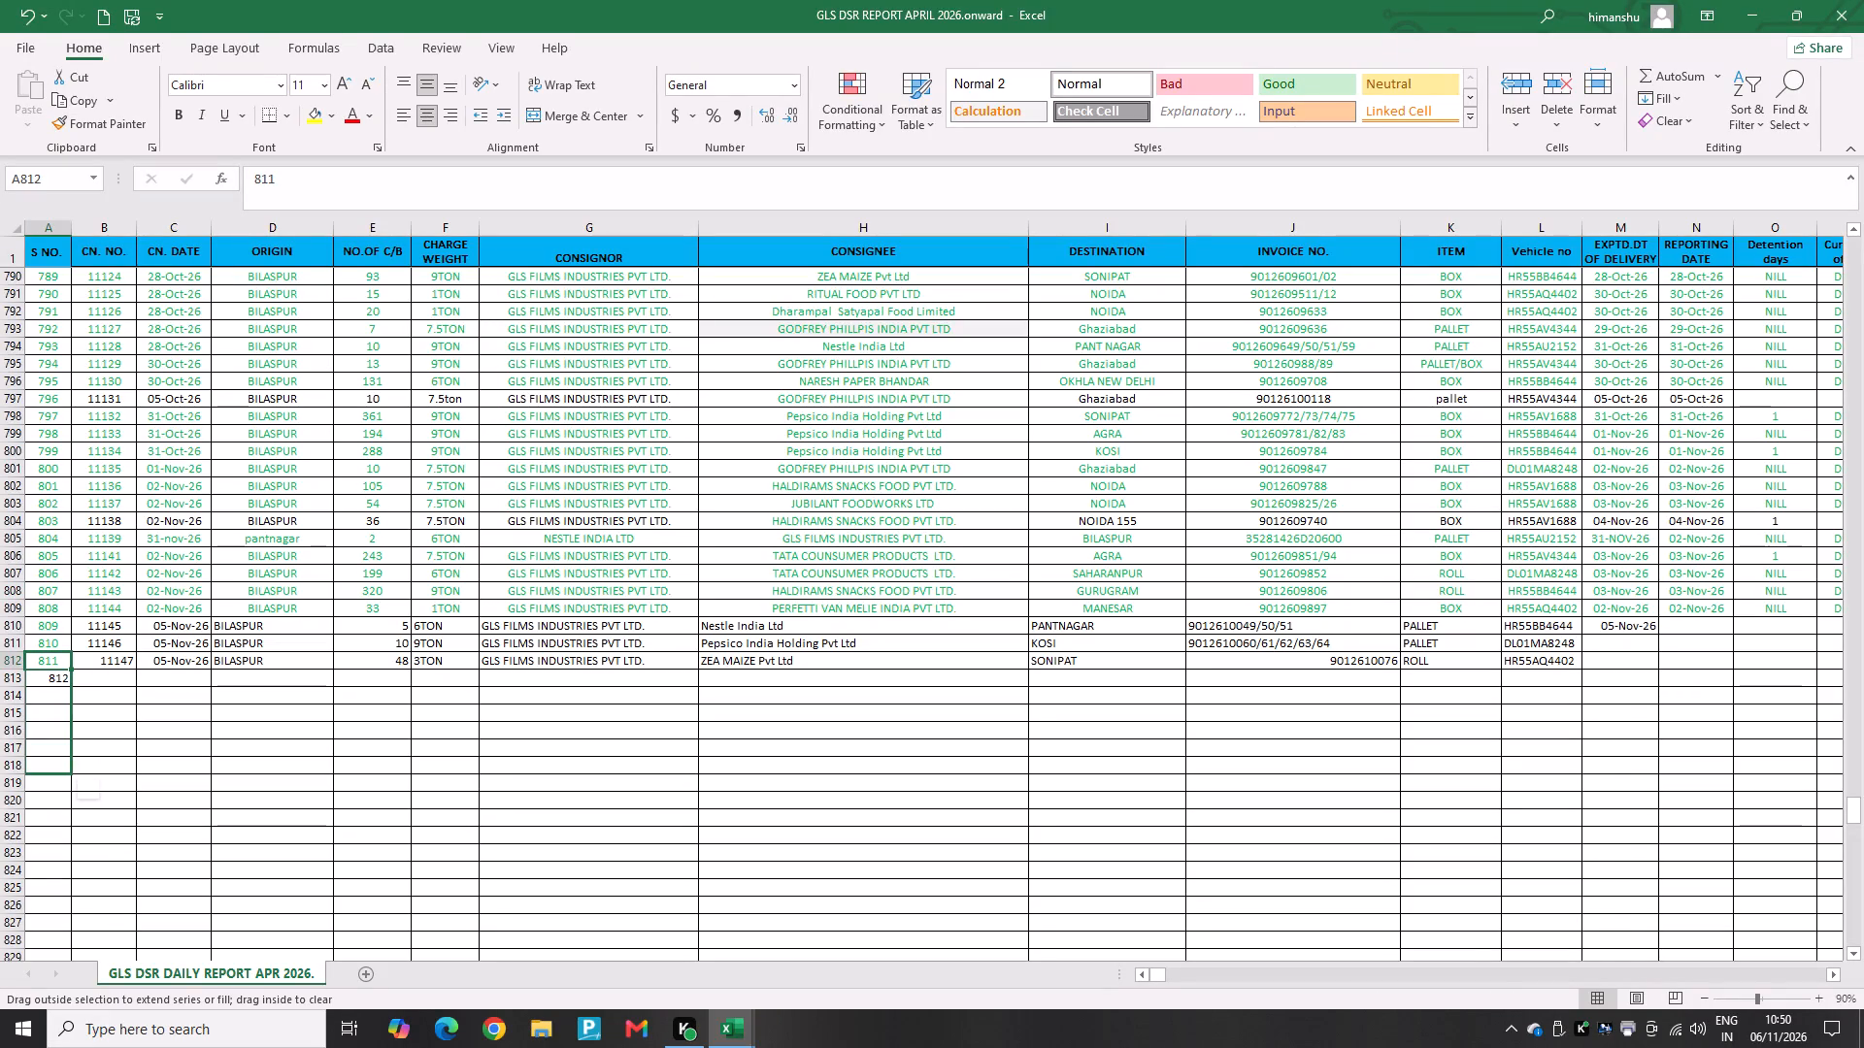
{"action": "left_click", "coordinate": [81, 782]}
{"action": "left_click", "coordinate": [94, 833]}
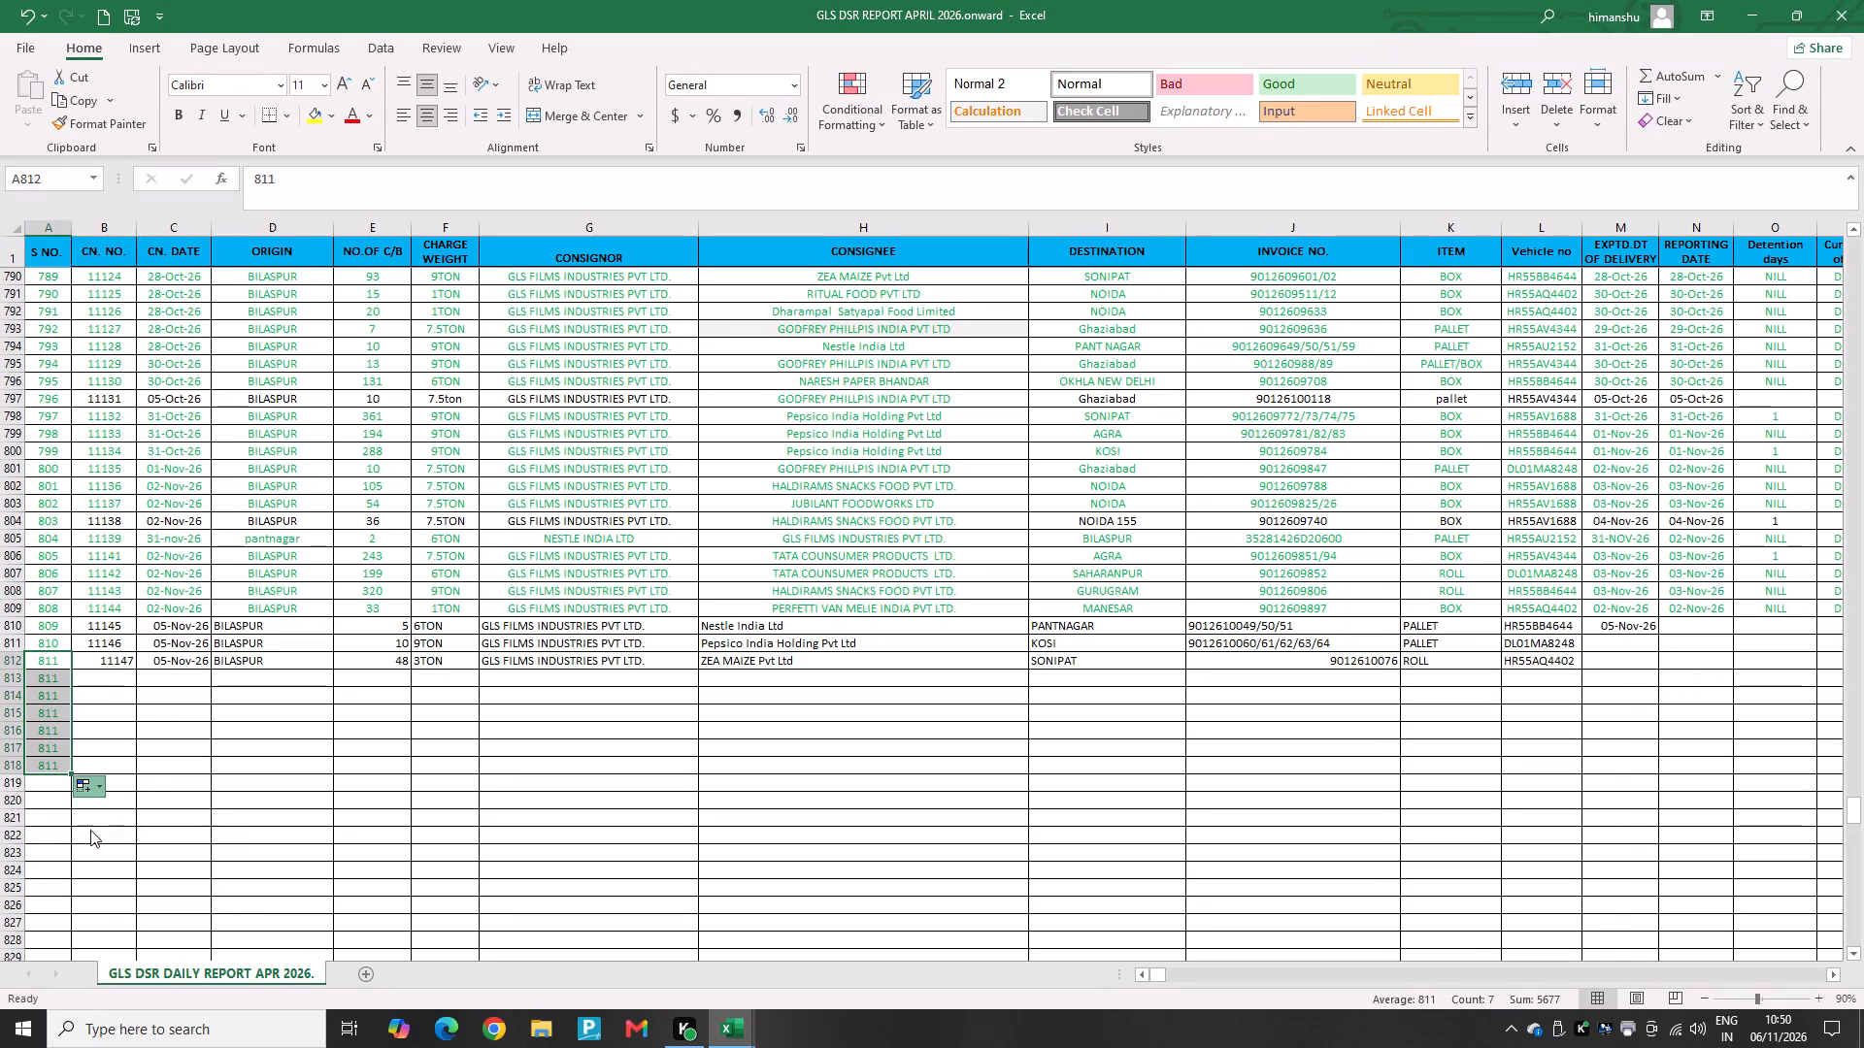
Fill the CN. NO. column as a series from 11145 in row 810 down to 11153 in row 818.
{"action": "left_click", "coordinate": [110, 673]}
{"action": "left_click", "coordinate": [85, 621]}
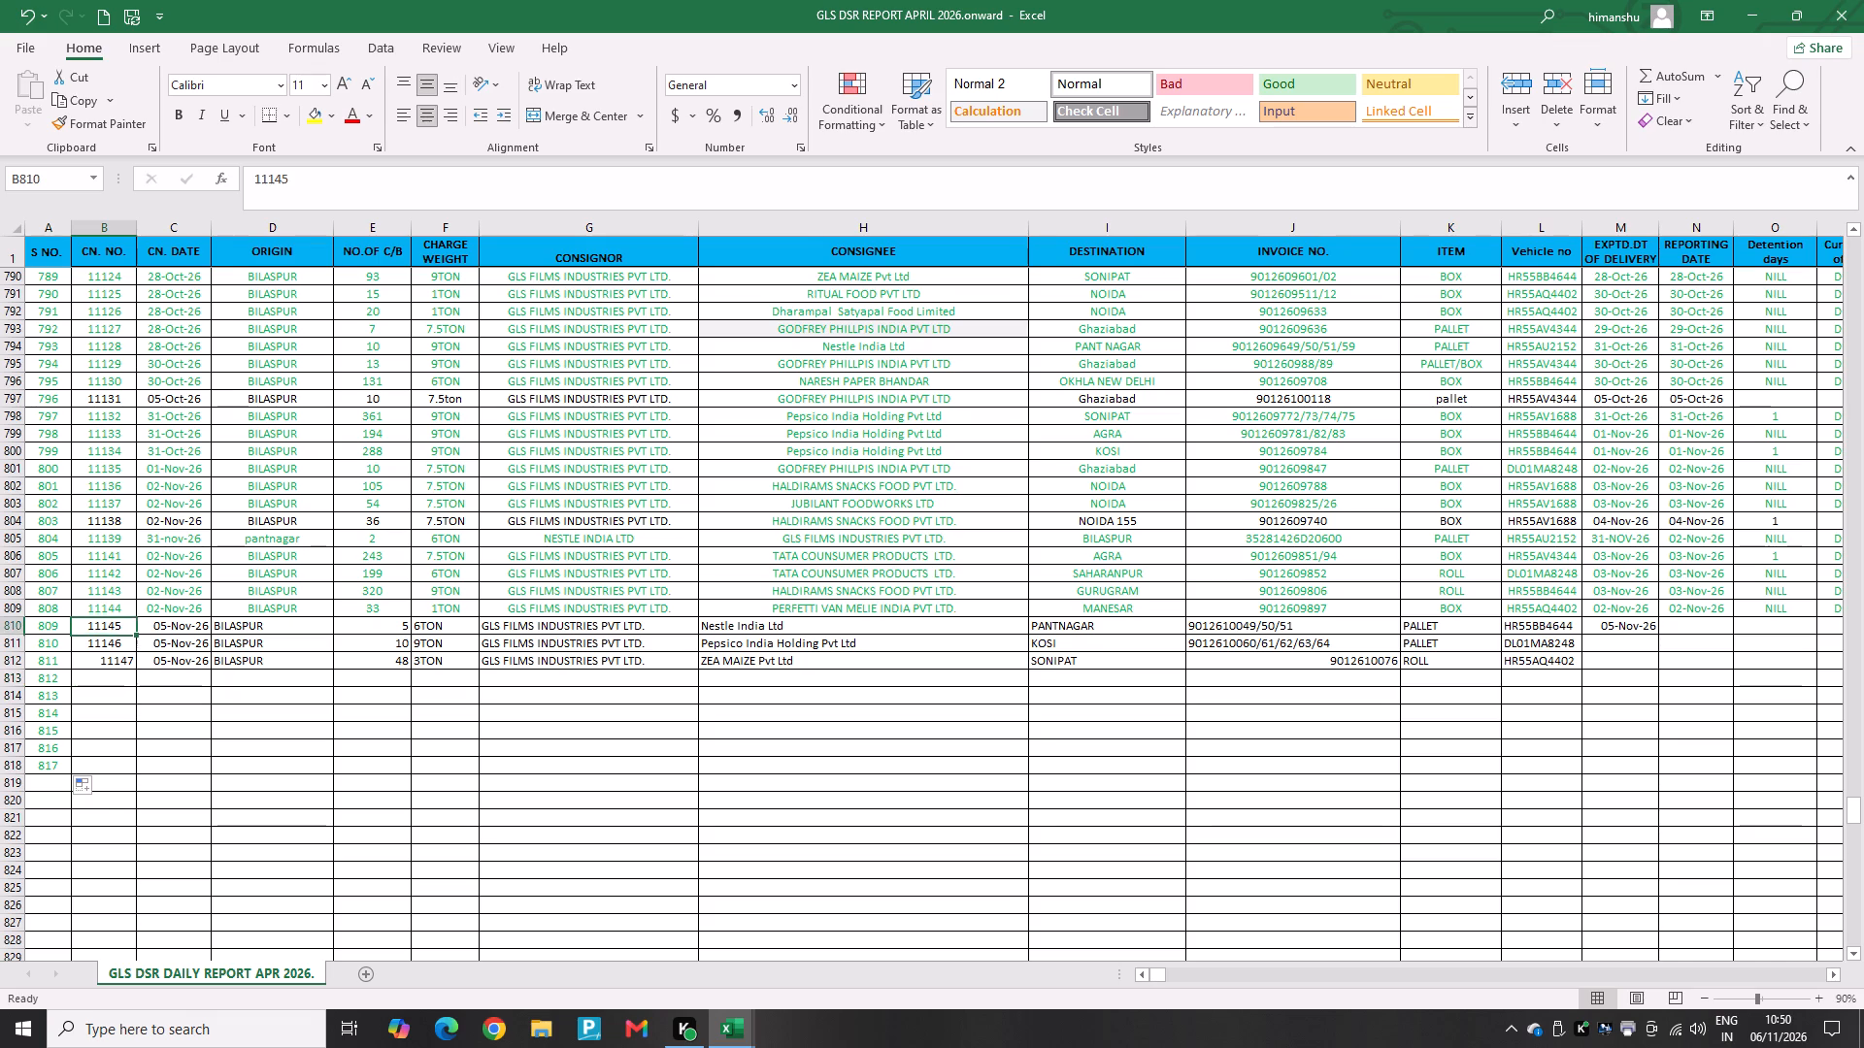
{"action": "left_click_drag", "start_coordinate": [135, 636], "coordinate": [119, 749]}
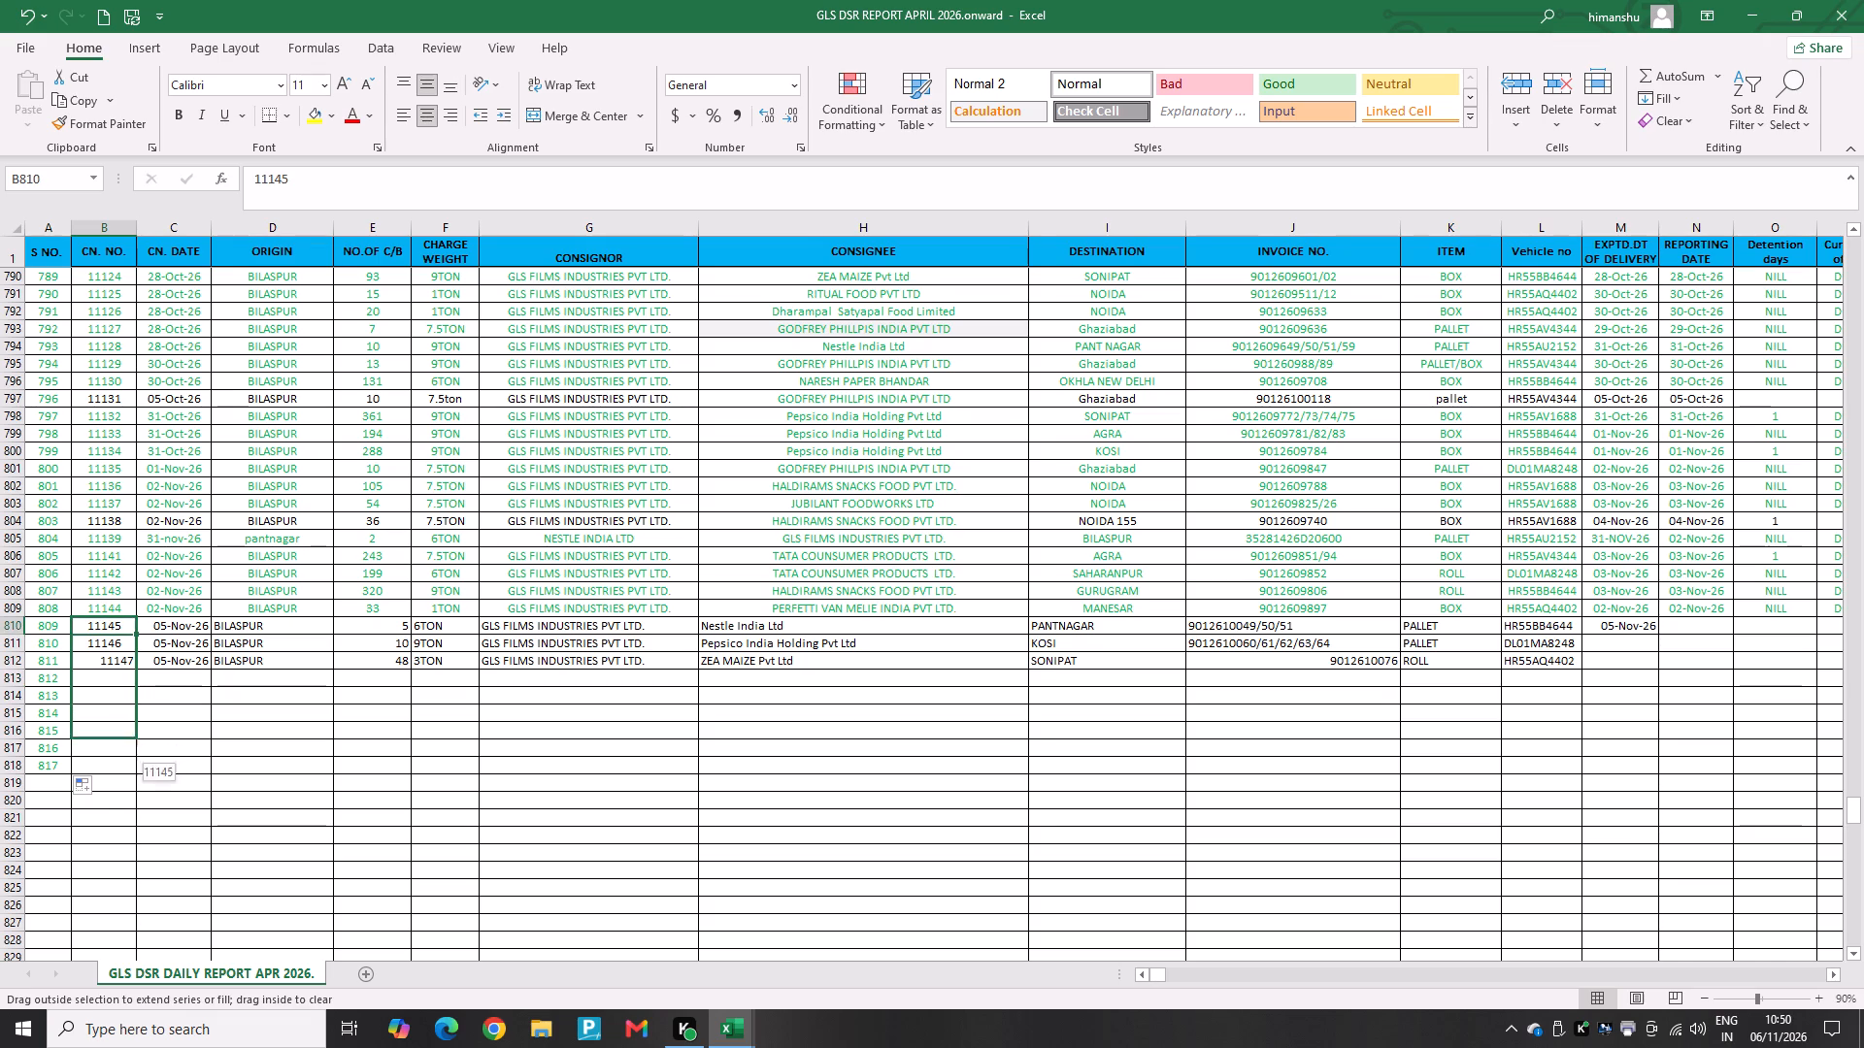
{"action": "left_click_drag", "start_coordinate": [119, 749], "coordinate": [116, 773]}
{"action": "left_click", "coordinate": [147, 778]}
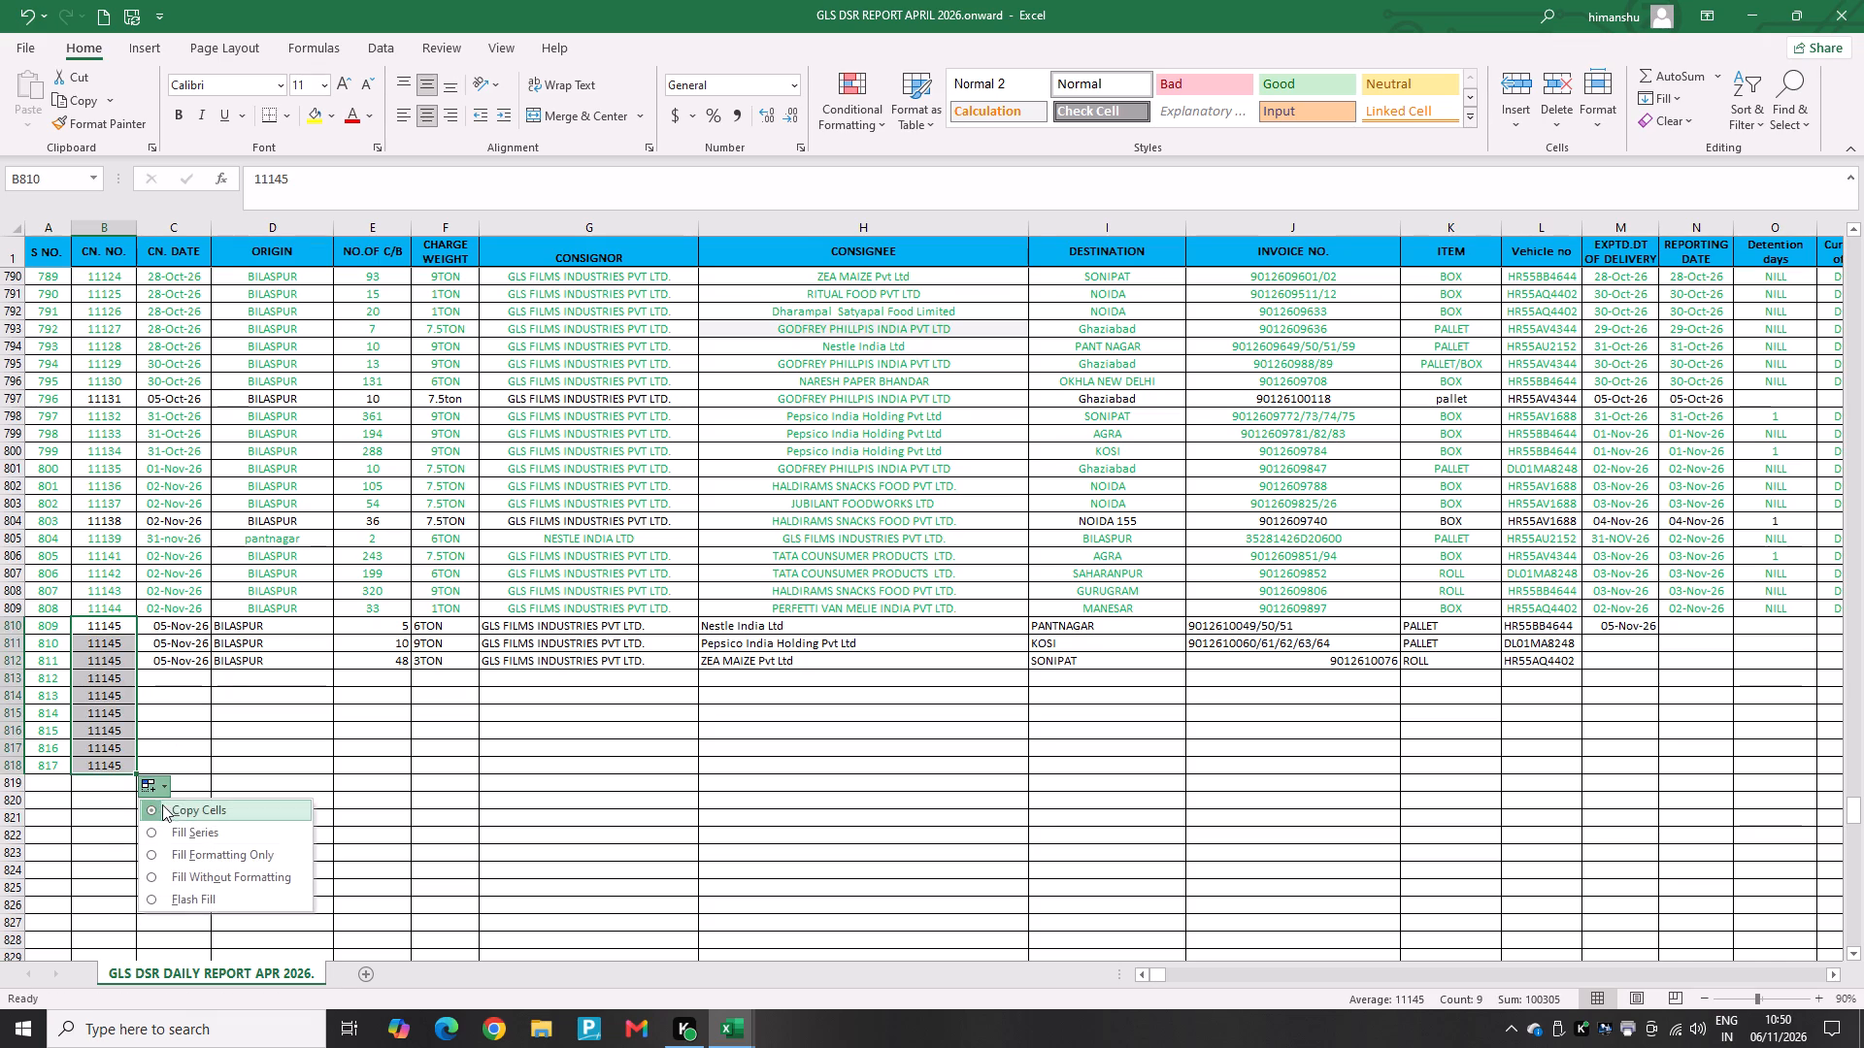
{"action": "left_click", "coordinate": [173, 828]}
Enter 05-Nov-26 as the CN date for CN 11149.
{"action": "left_click", "coordinate": [188, 698]}
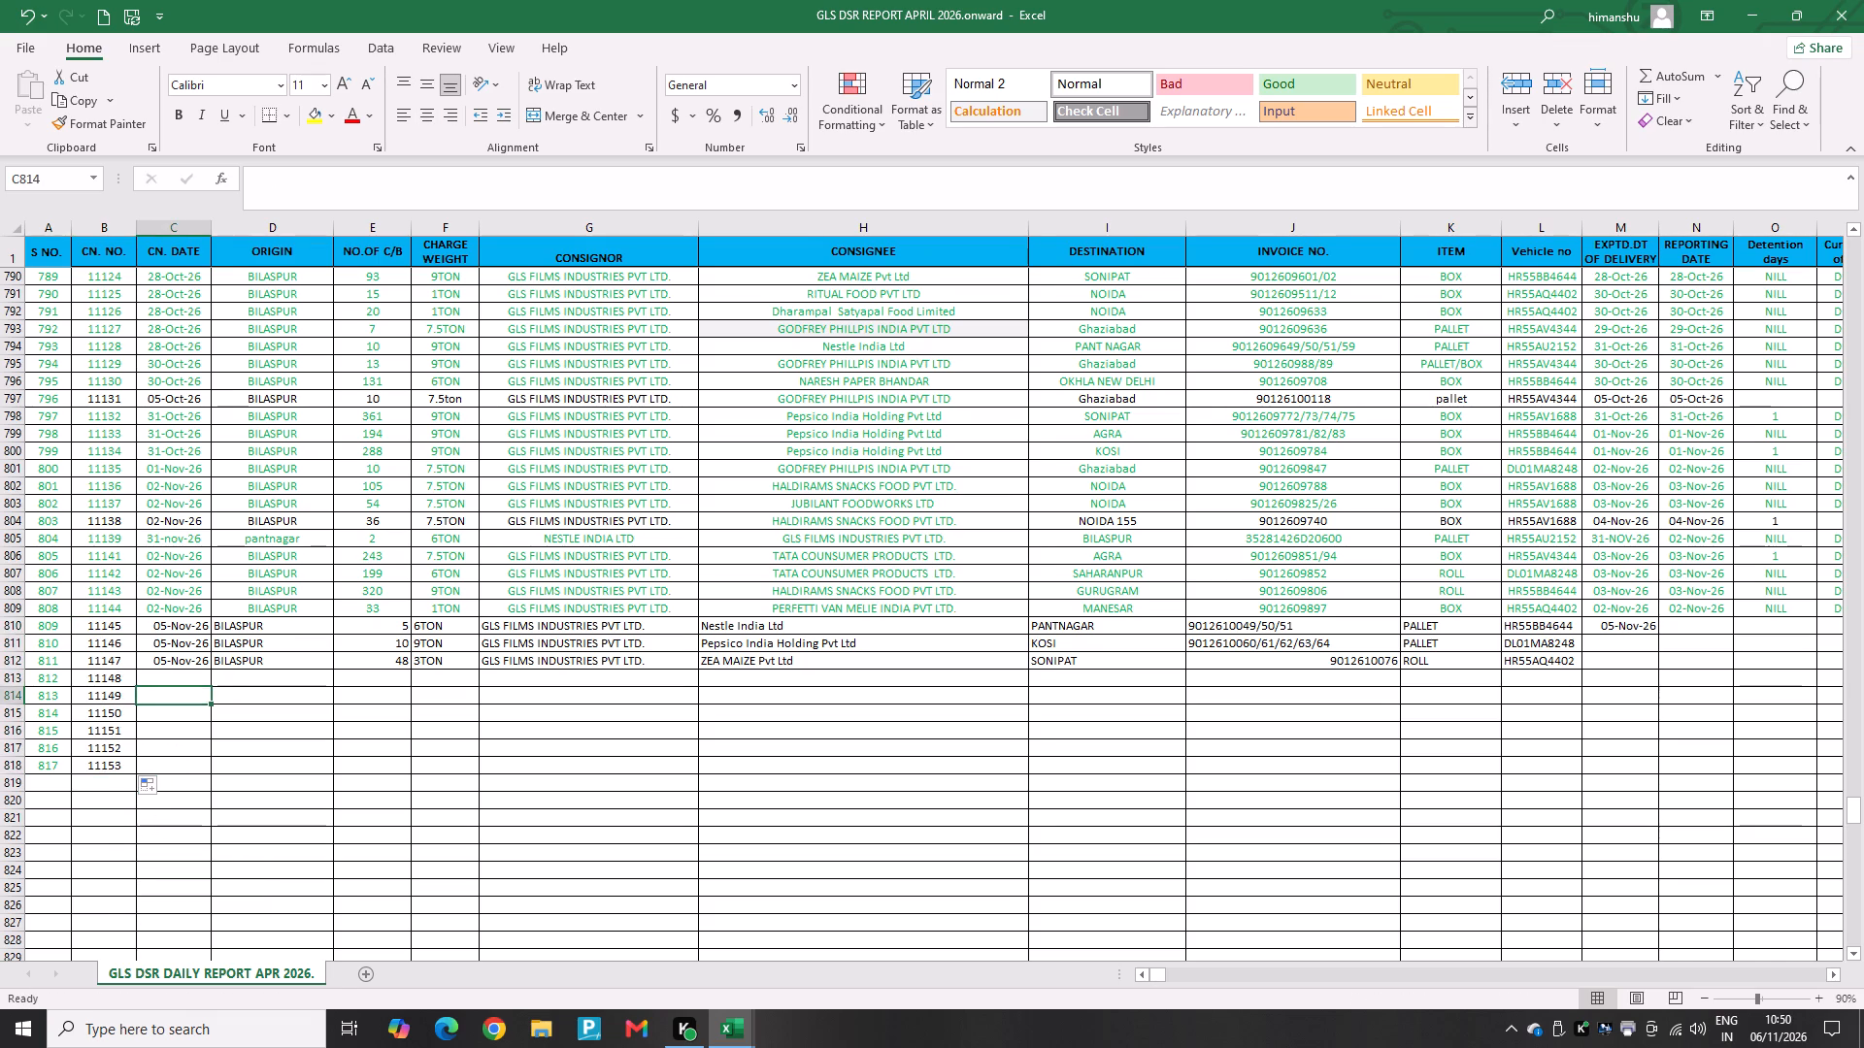
{"action": "left_click", "coordinate": [181, 678]}
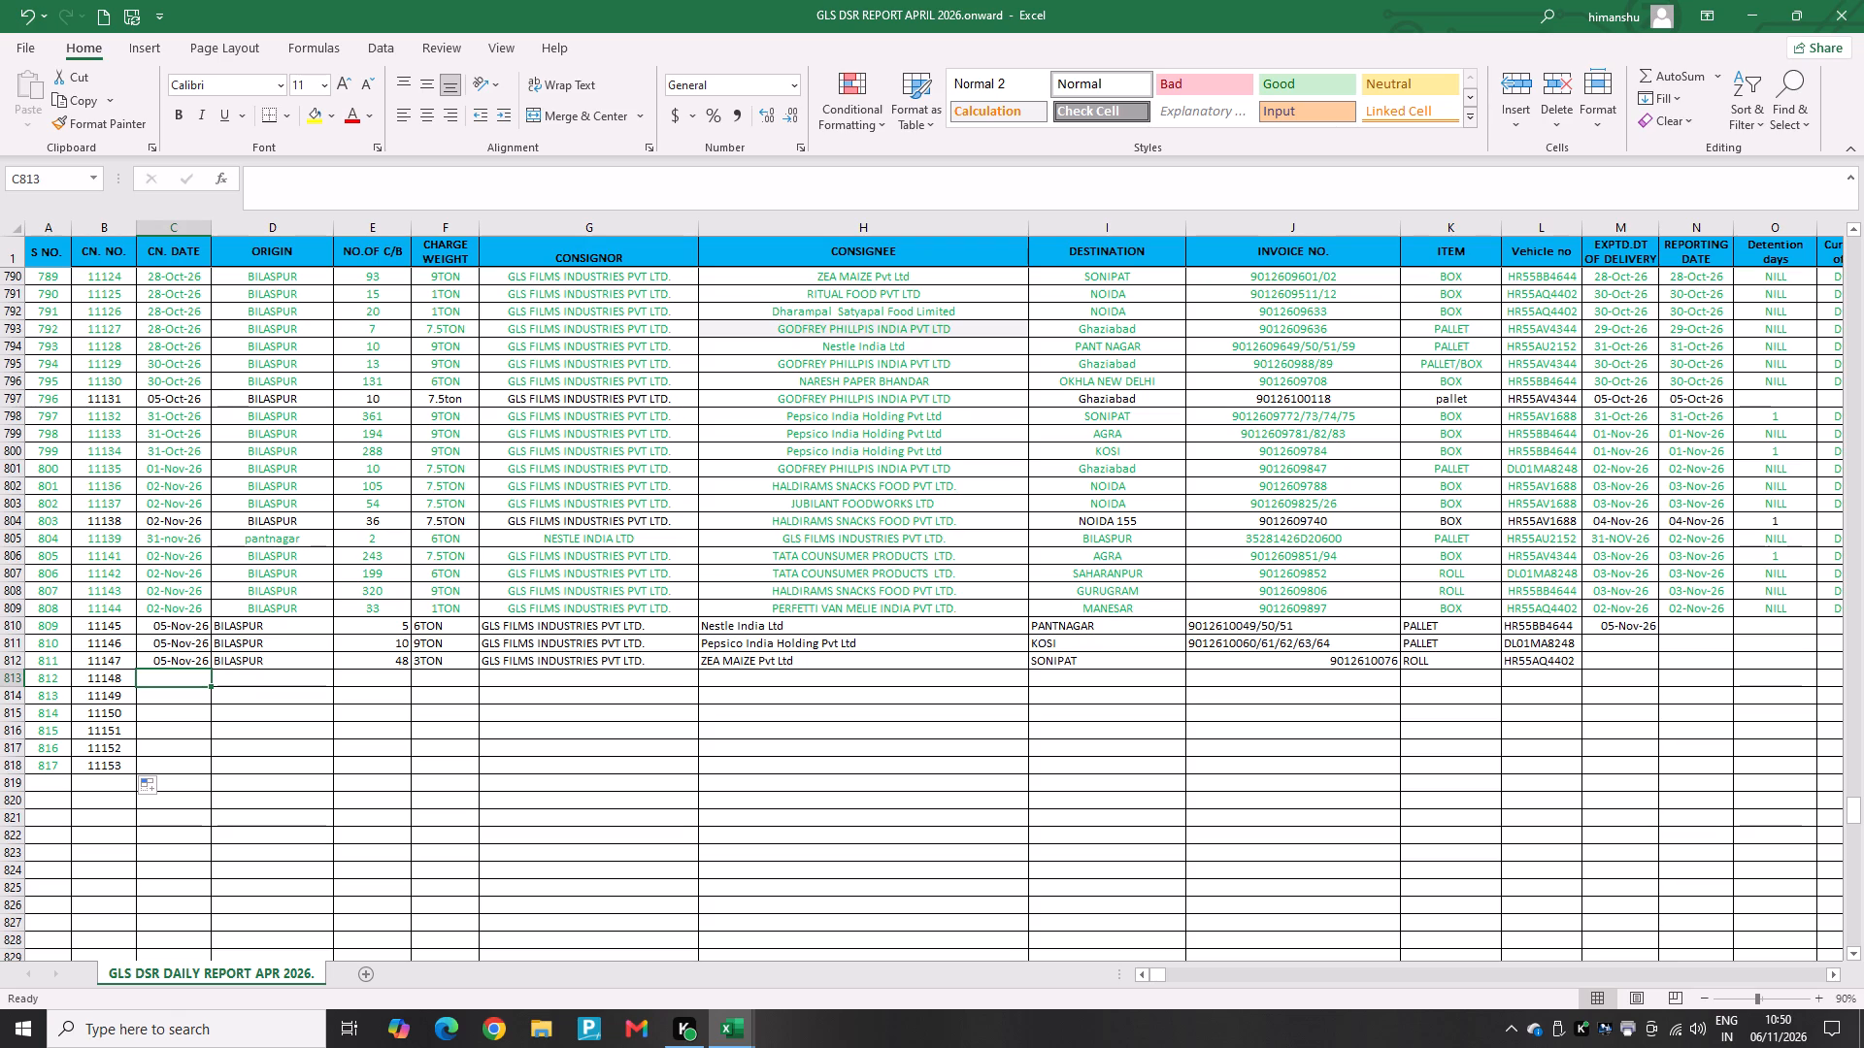
{"action": "left_click", "coordinate": [178, 700]}
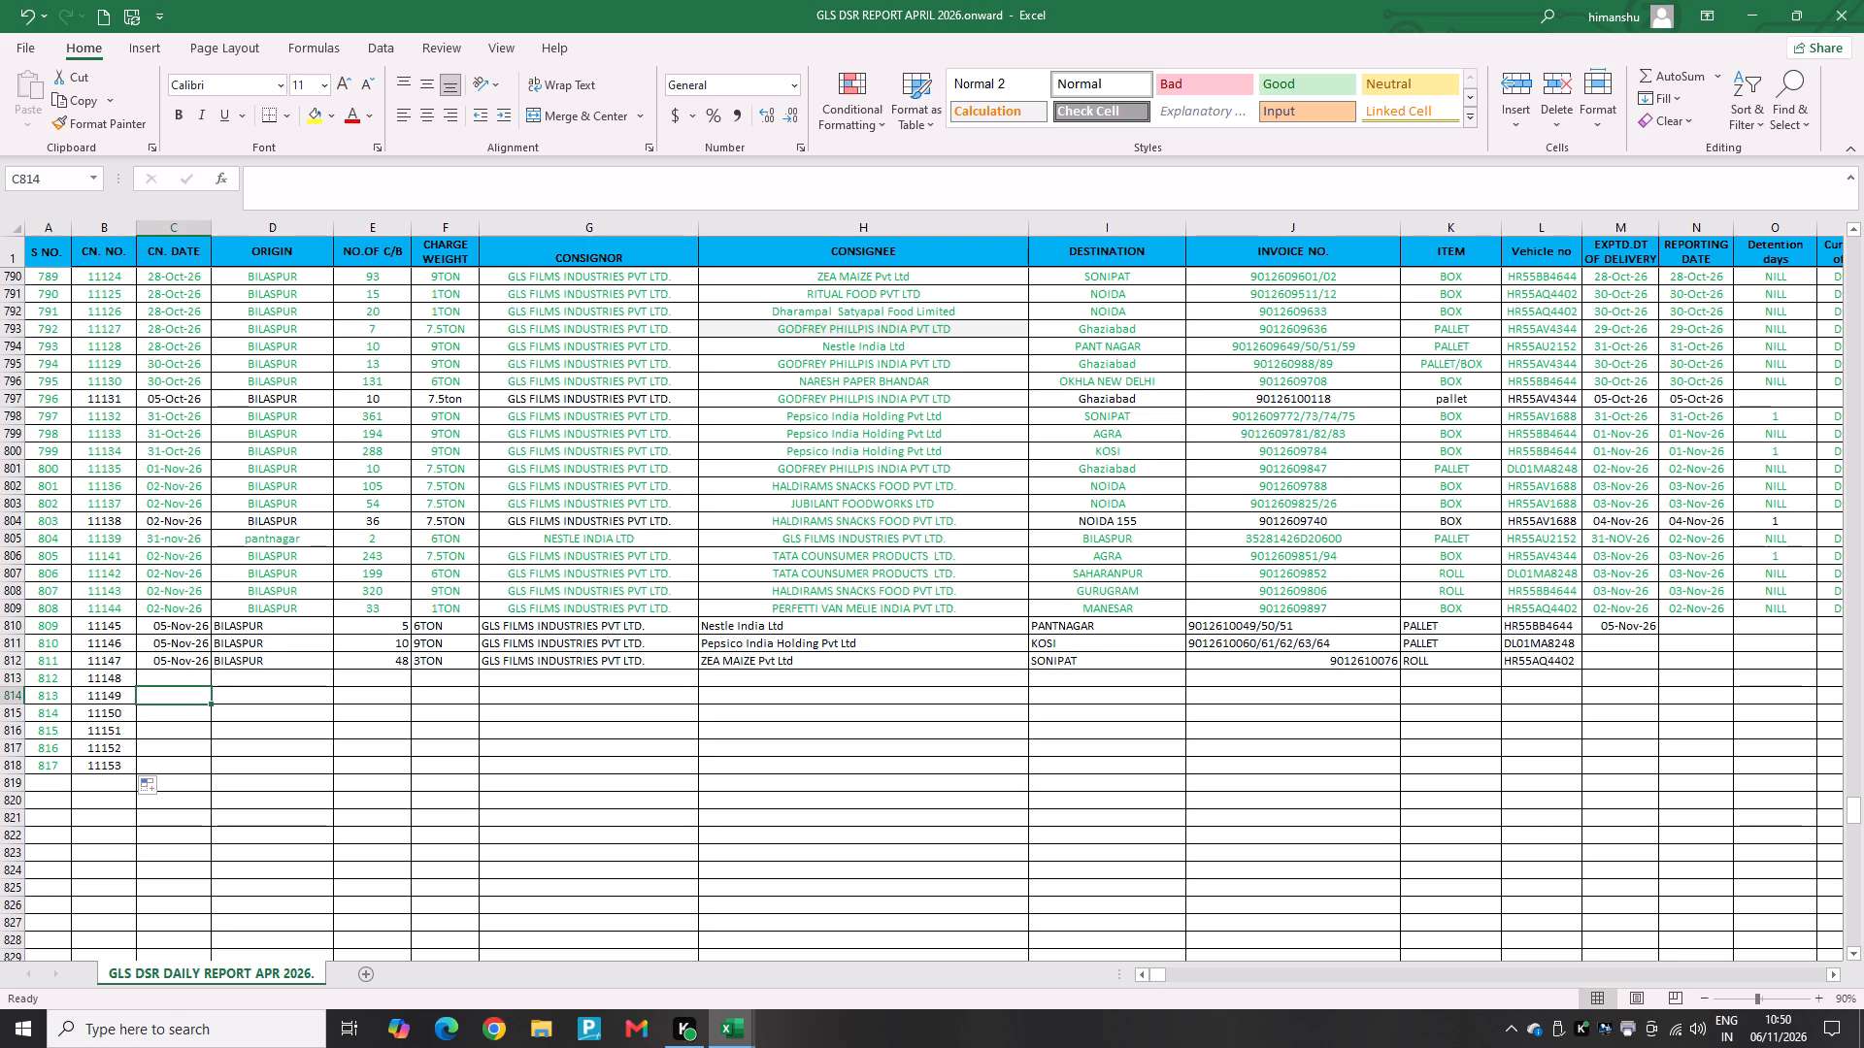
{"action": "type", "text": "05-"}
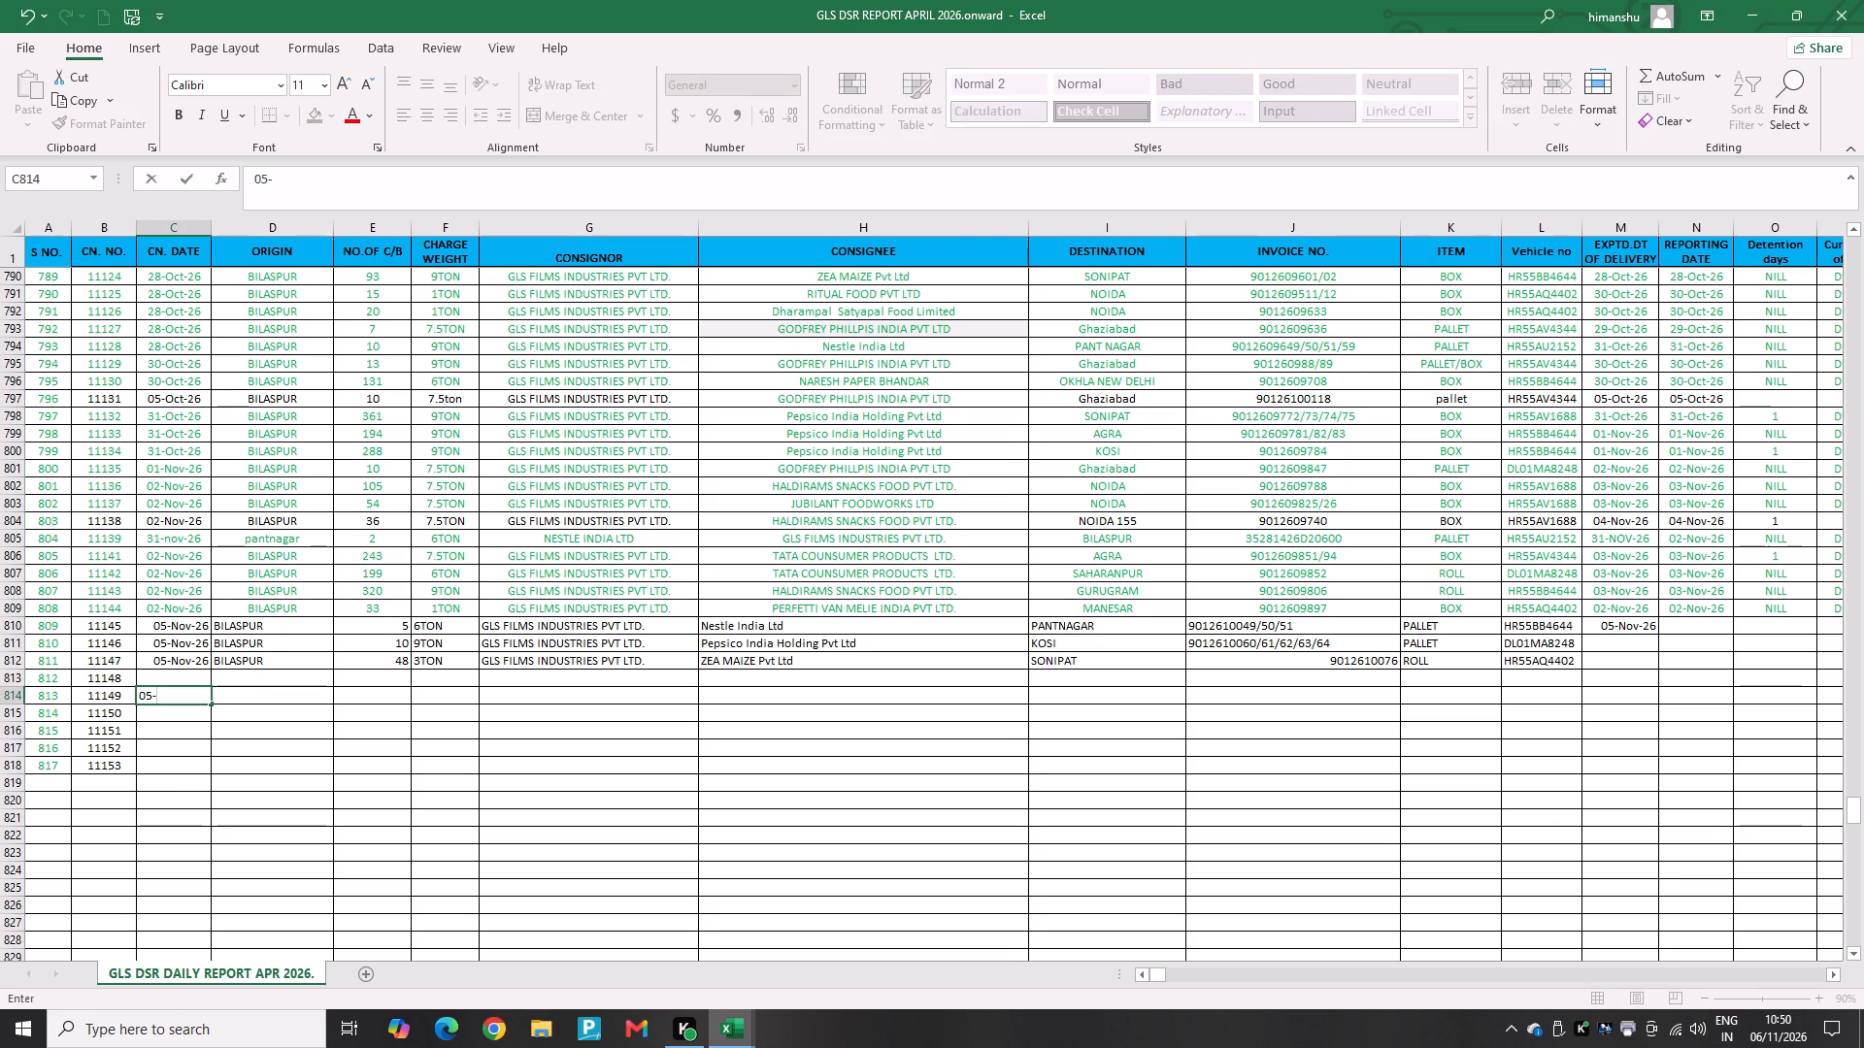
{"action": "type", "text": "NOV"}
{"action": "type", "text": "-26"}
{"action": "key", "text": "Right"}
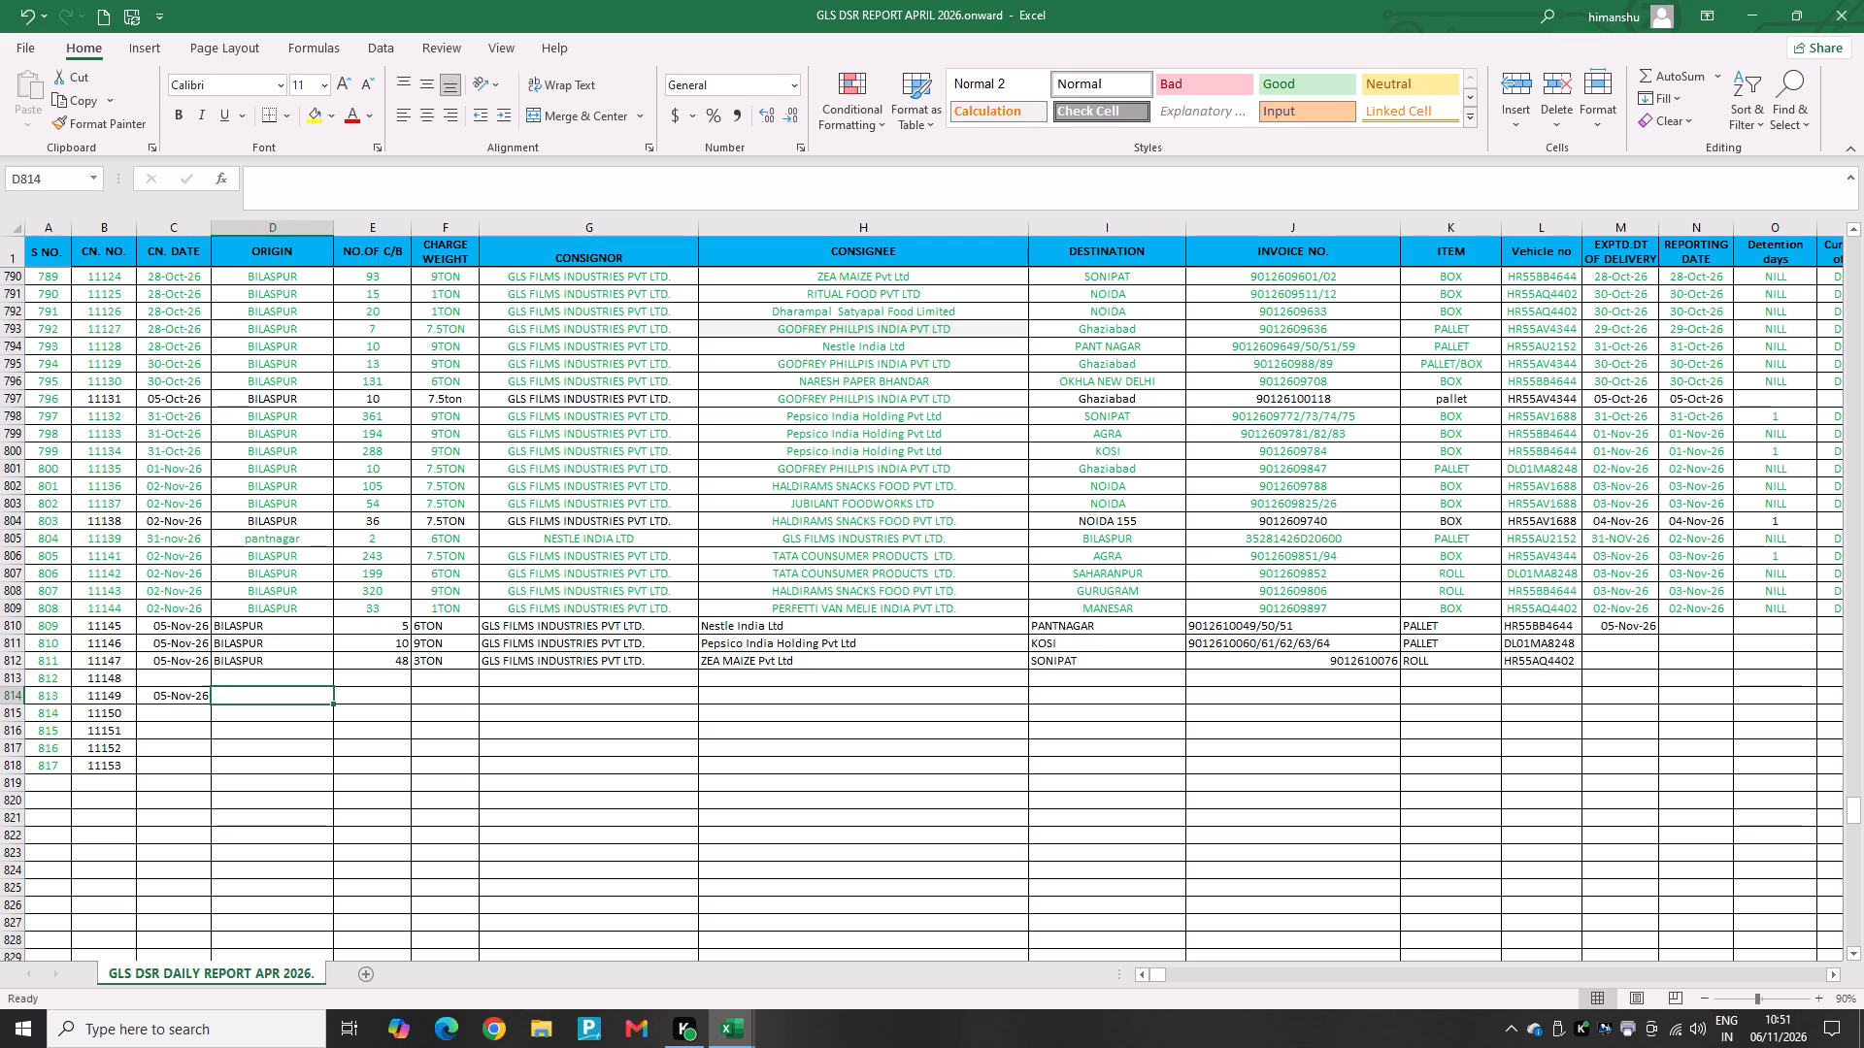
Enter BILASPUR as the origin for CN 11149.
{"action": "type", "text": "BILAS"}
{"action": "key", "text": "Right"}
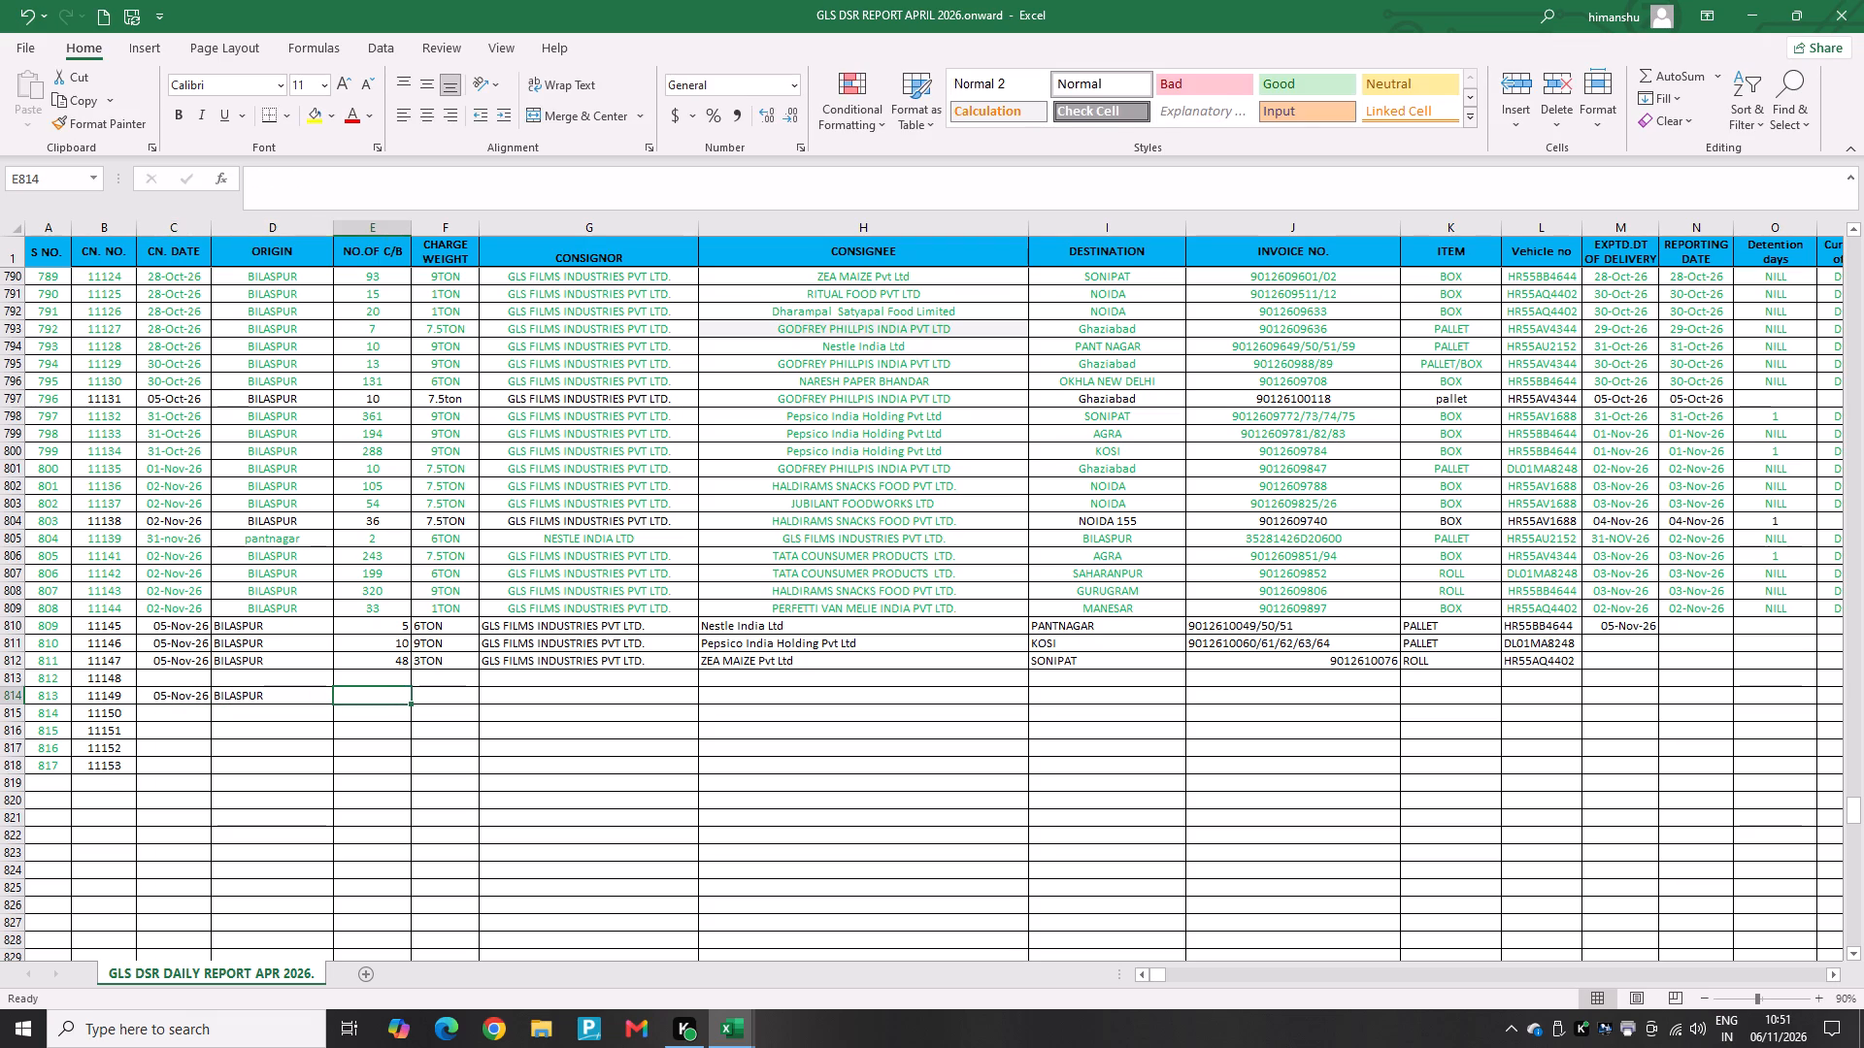
For CN 11149, enter 167 in the NO.OF C/B column and a charge weight of 6TON.
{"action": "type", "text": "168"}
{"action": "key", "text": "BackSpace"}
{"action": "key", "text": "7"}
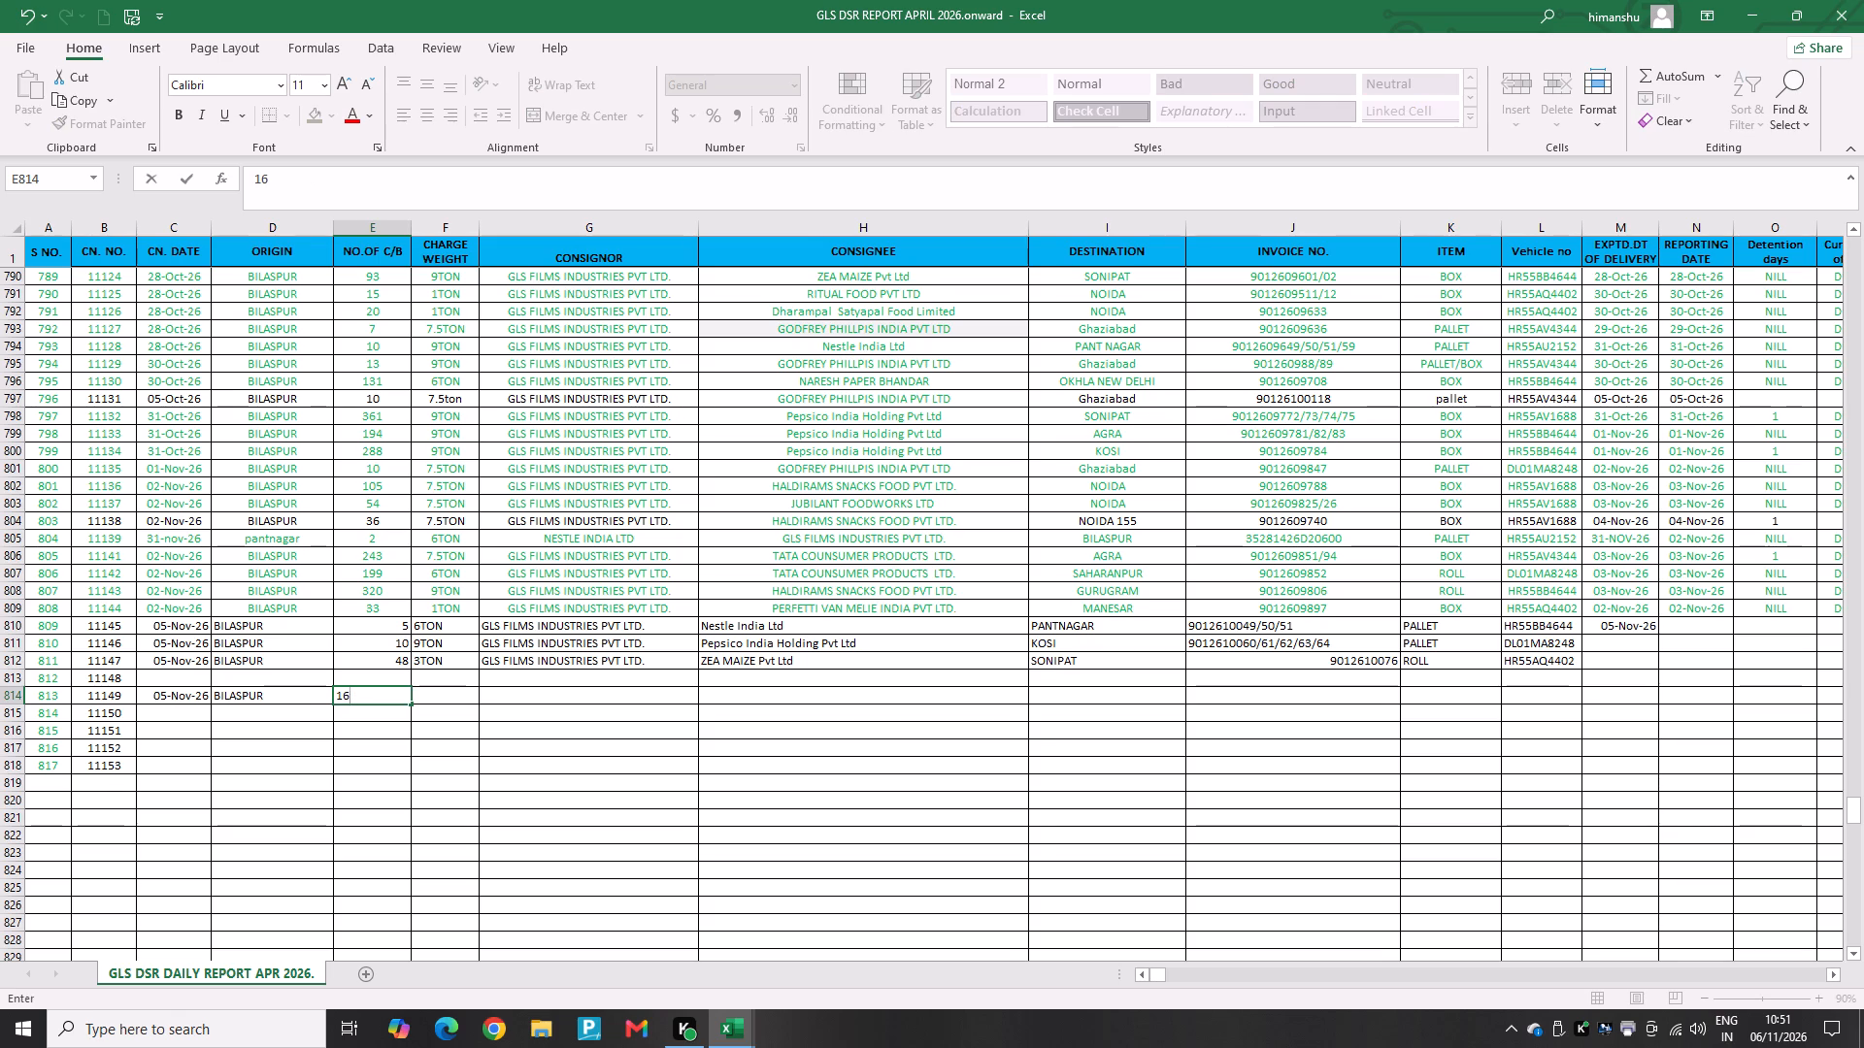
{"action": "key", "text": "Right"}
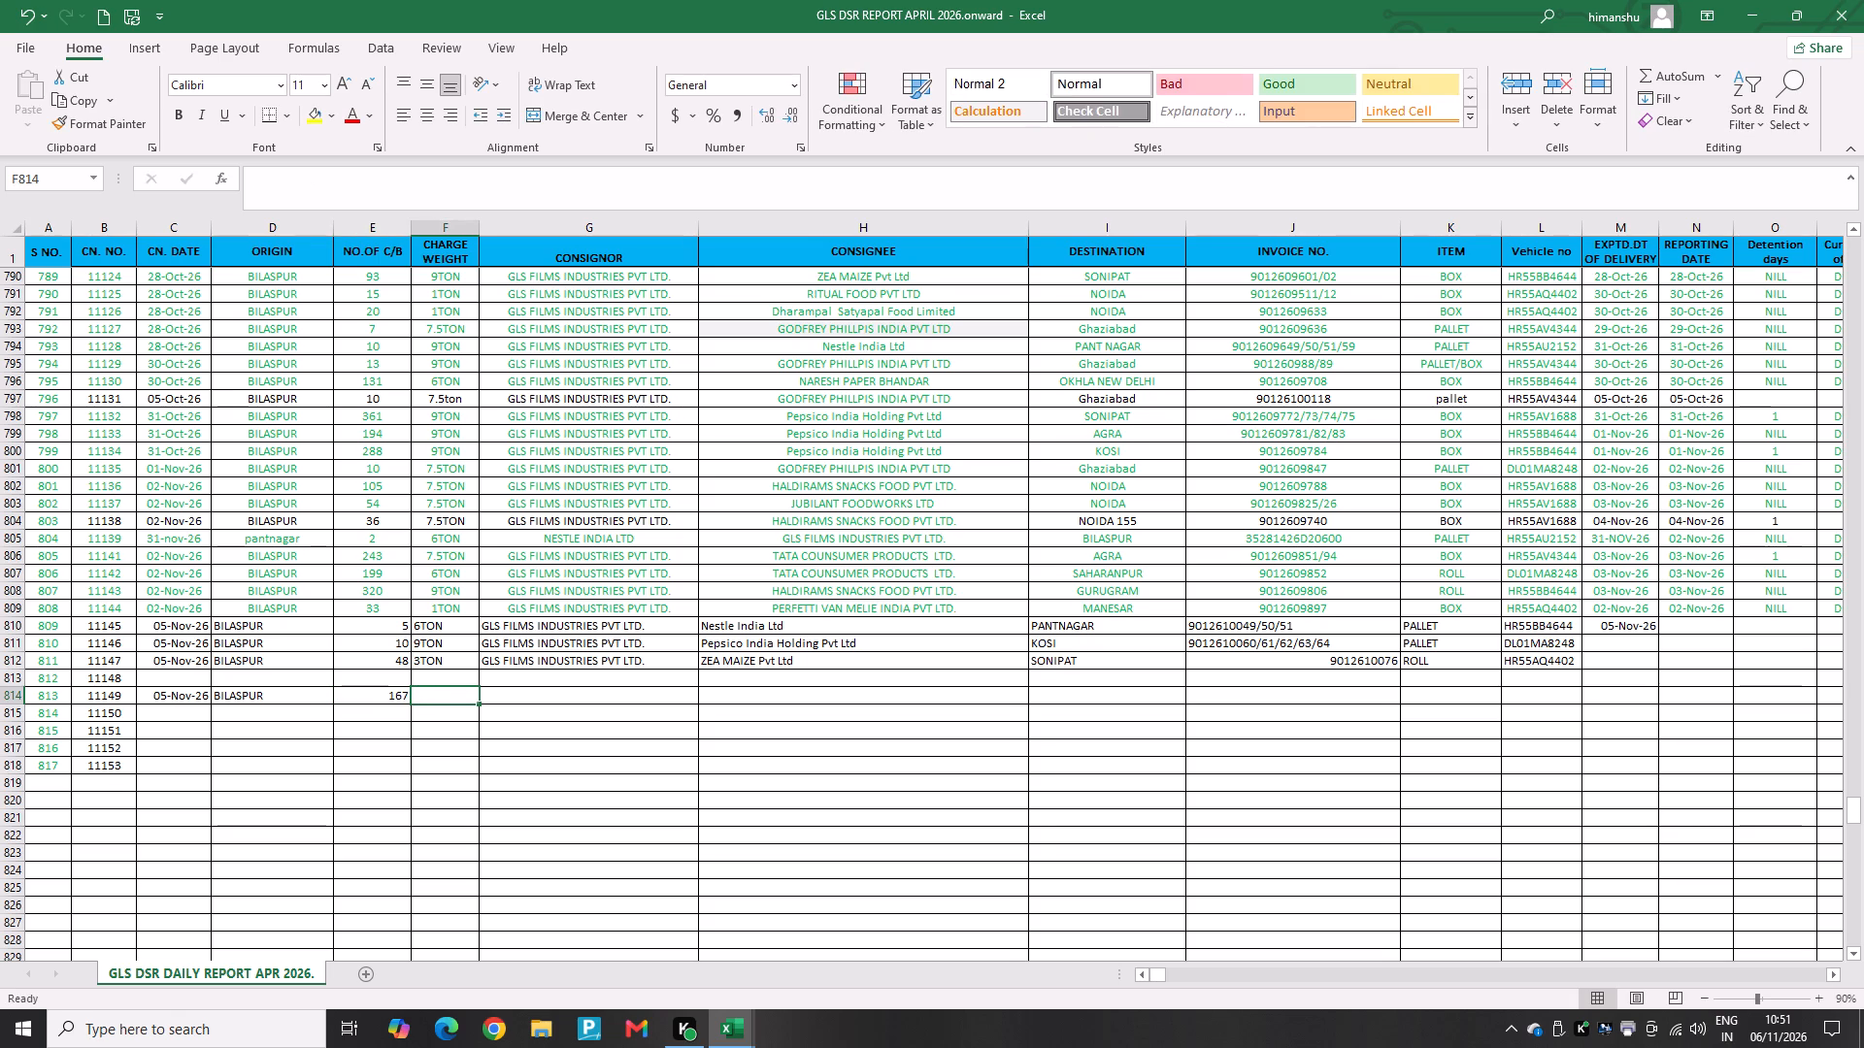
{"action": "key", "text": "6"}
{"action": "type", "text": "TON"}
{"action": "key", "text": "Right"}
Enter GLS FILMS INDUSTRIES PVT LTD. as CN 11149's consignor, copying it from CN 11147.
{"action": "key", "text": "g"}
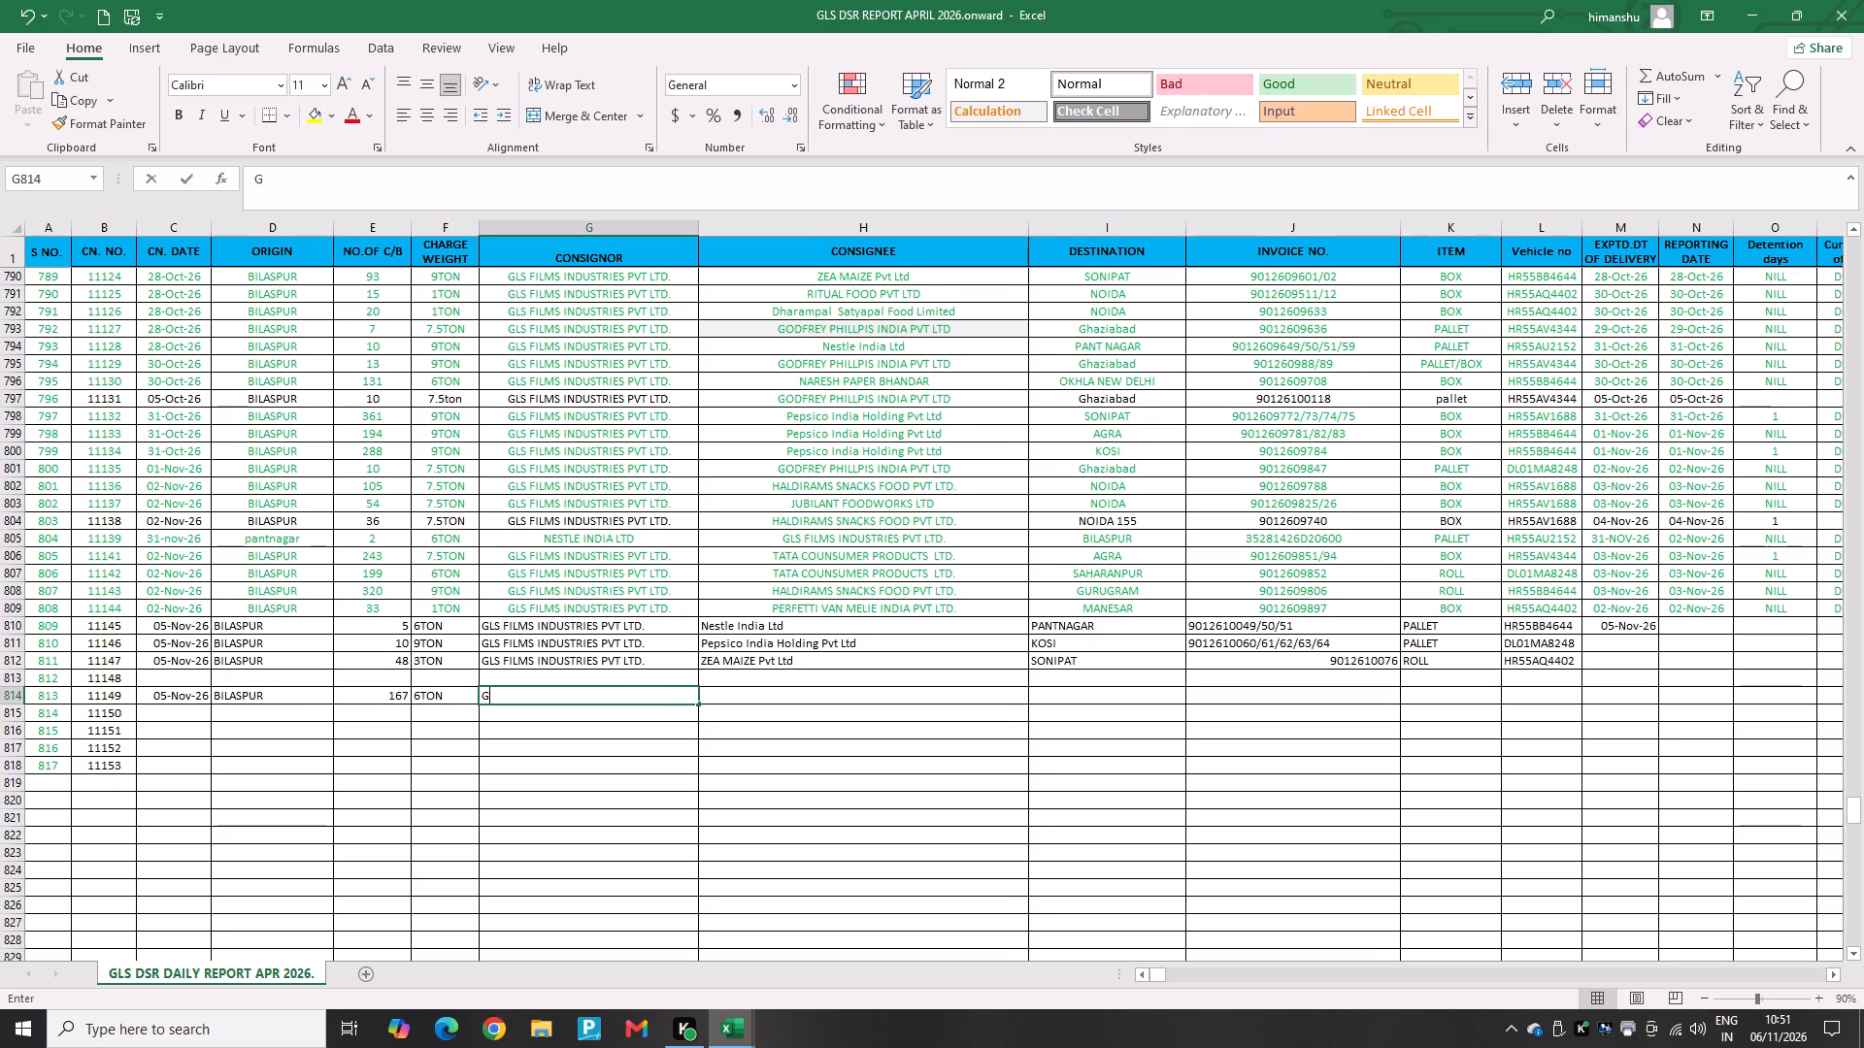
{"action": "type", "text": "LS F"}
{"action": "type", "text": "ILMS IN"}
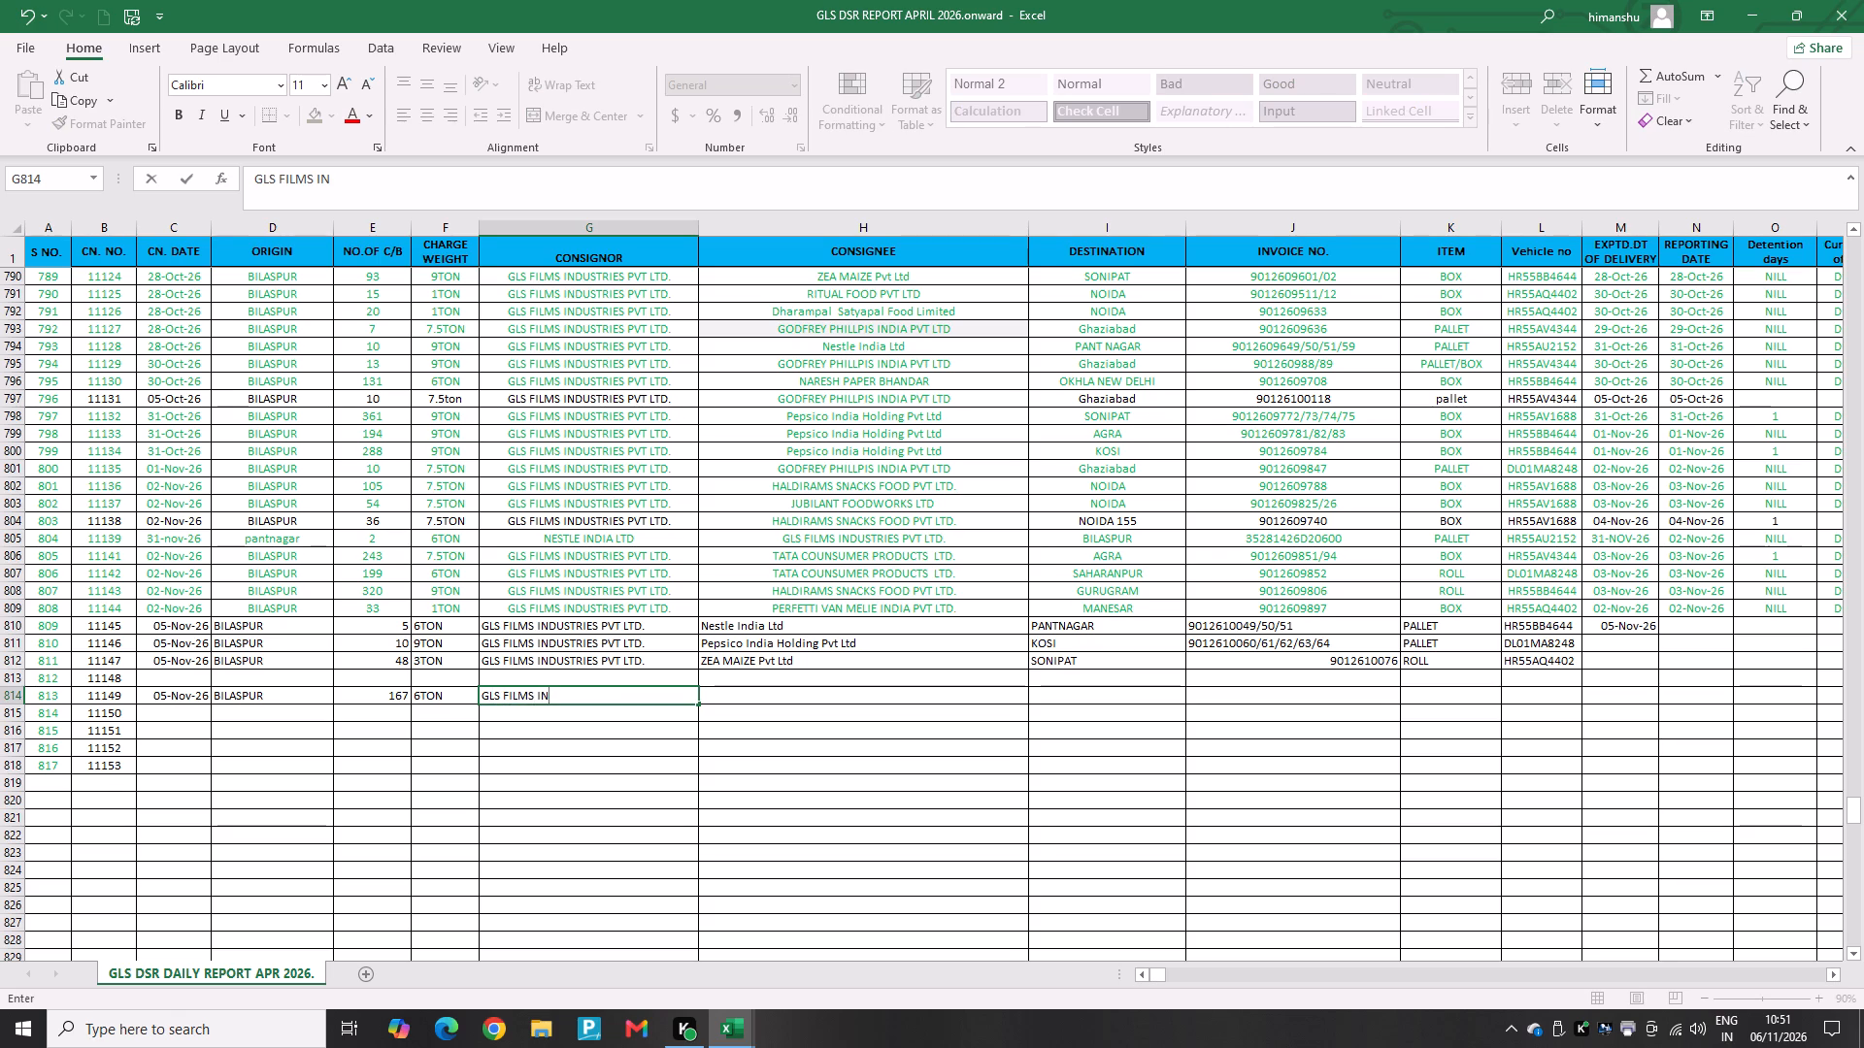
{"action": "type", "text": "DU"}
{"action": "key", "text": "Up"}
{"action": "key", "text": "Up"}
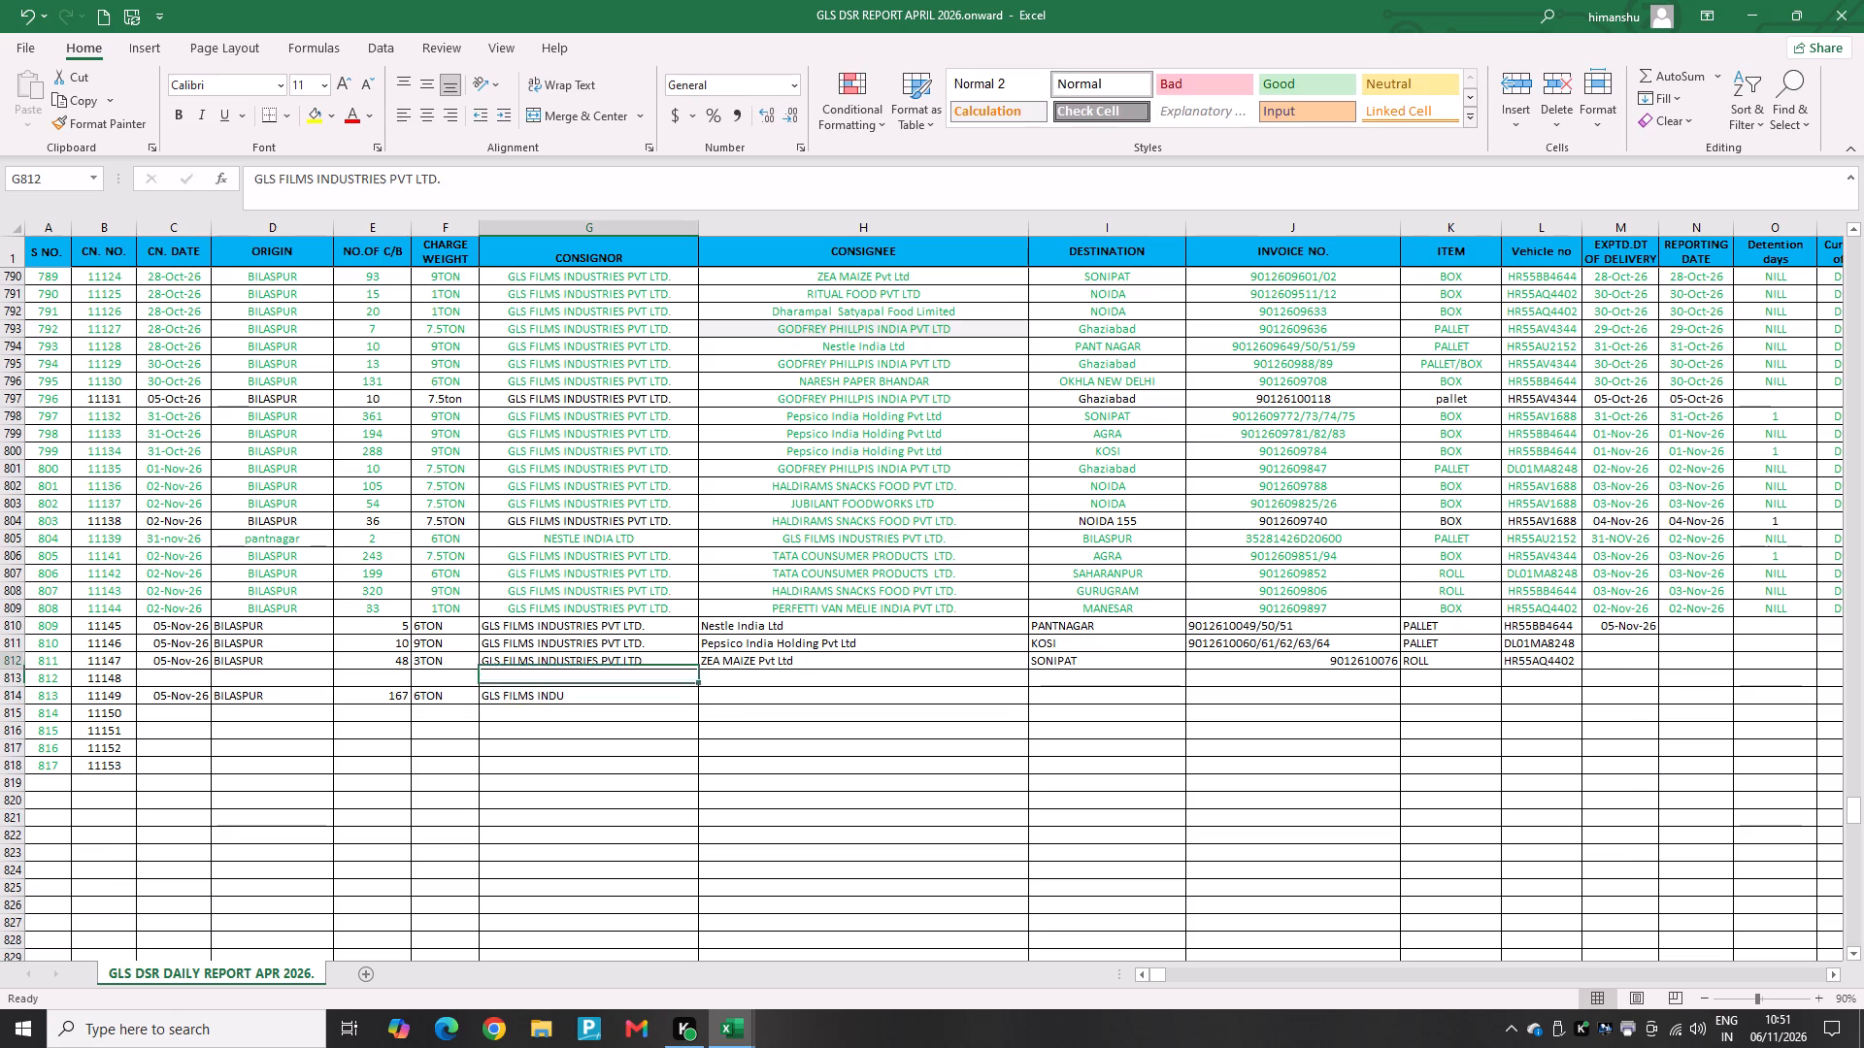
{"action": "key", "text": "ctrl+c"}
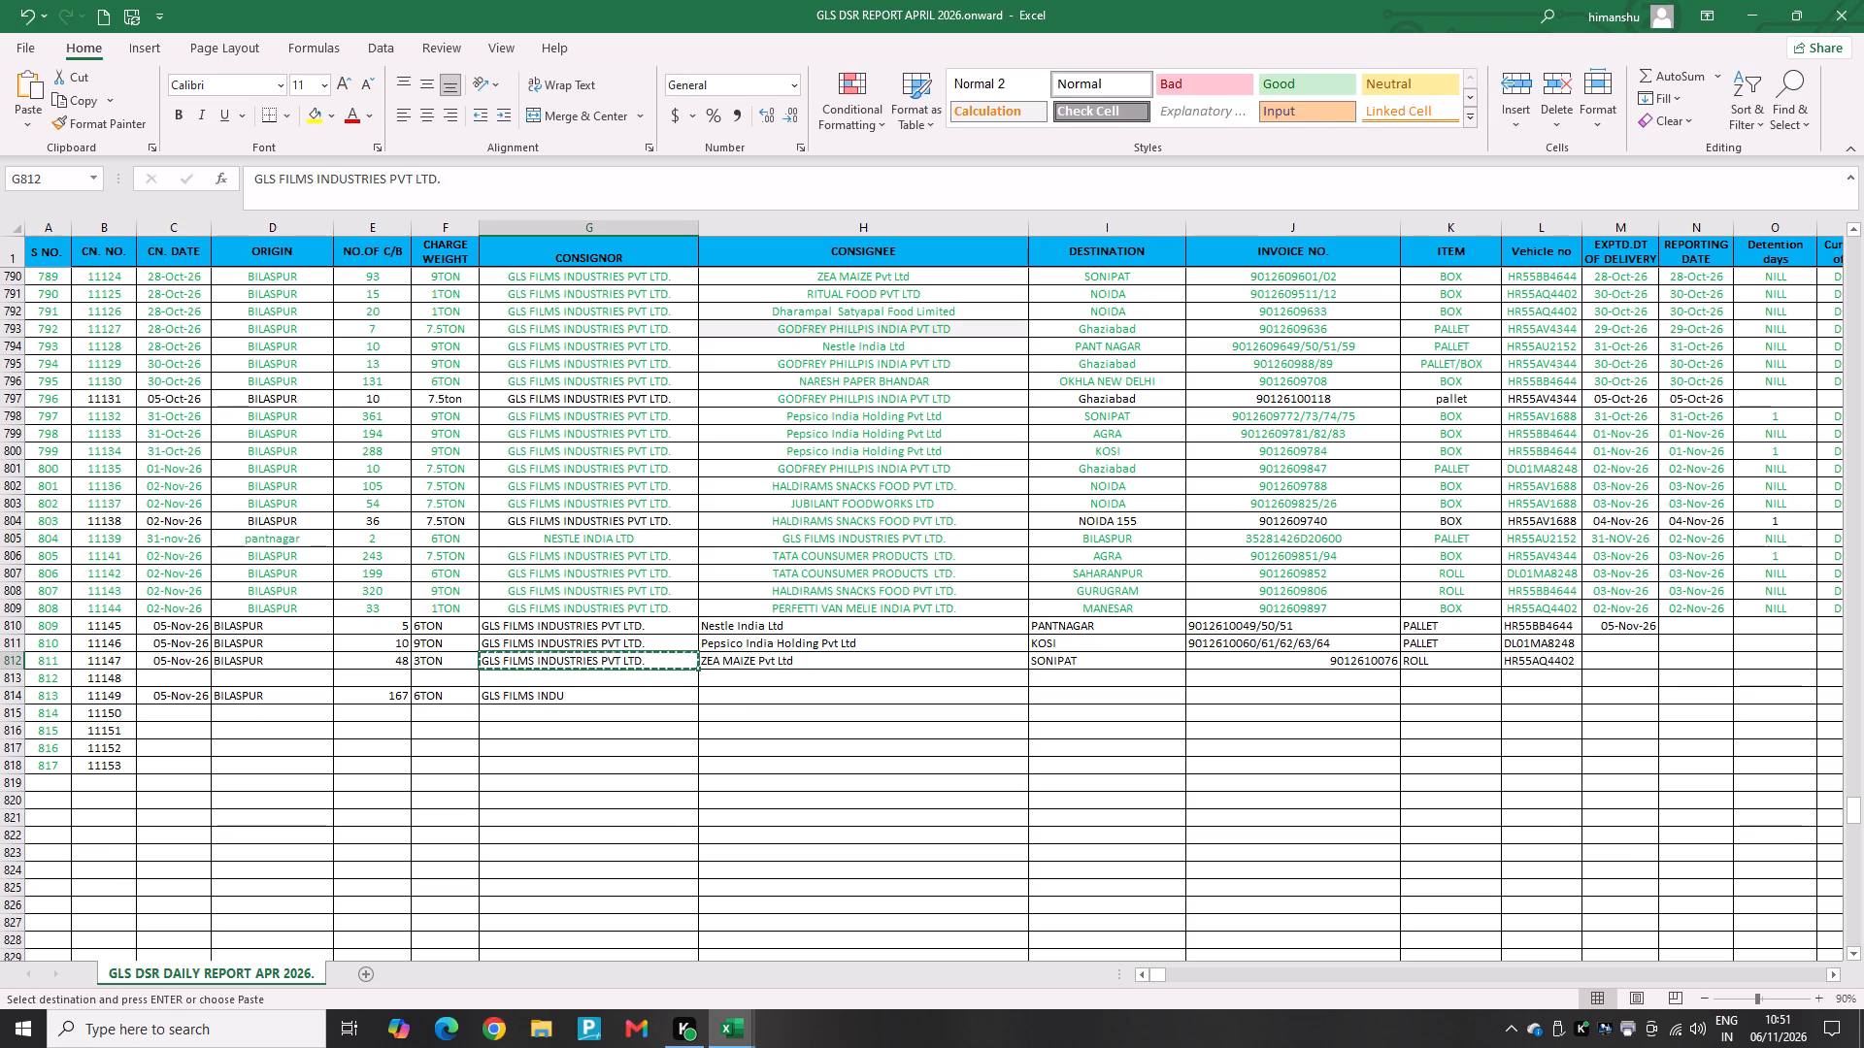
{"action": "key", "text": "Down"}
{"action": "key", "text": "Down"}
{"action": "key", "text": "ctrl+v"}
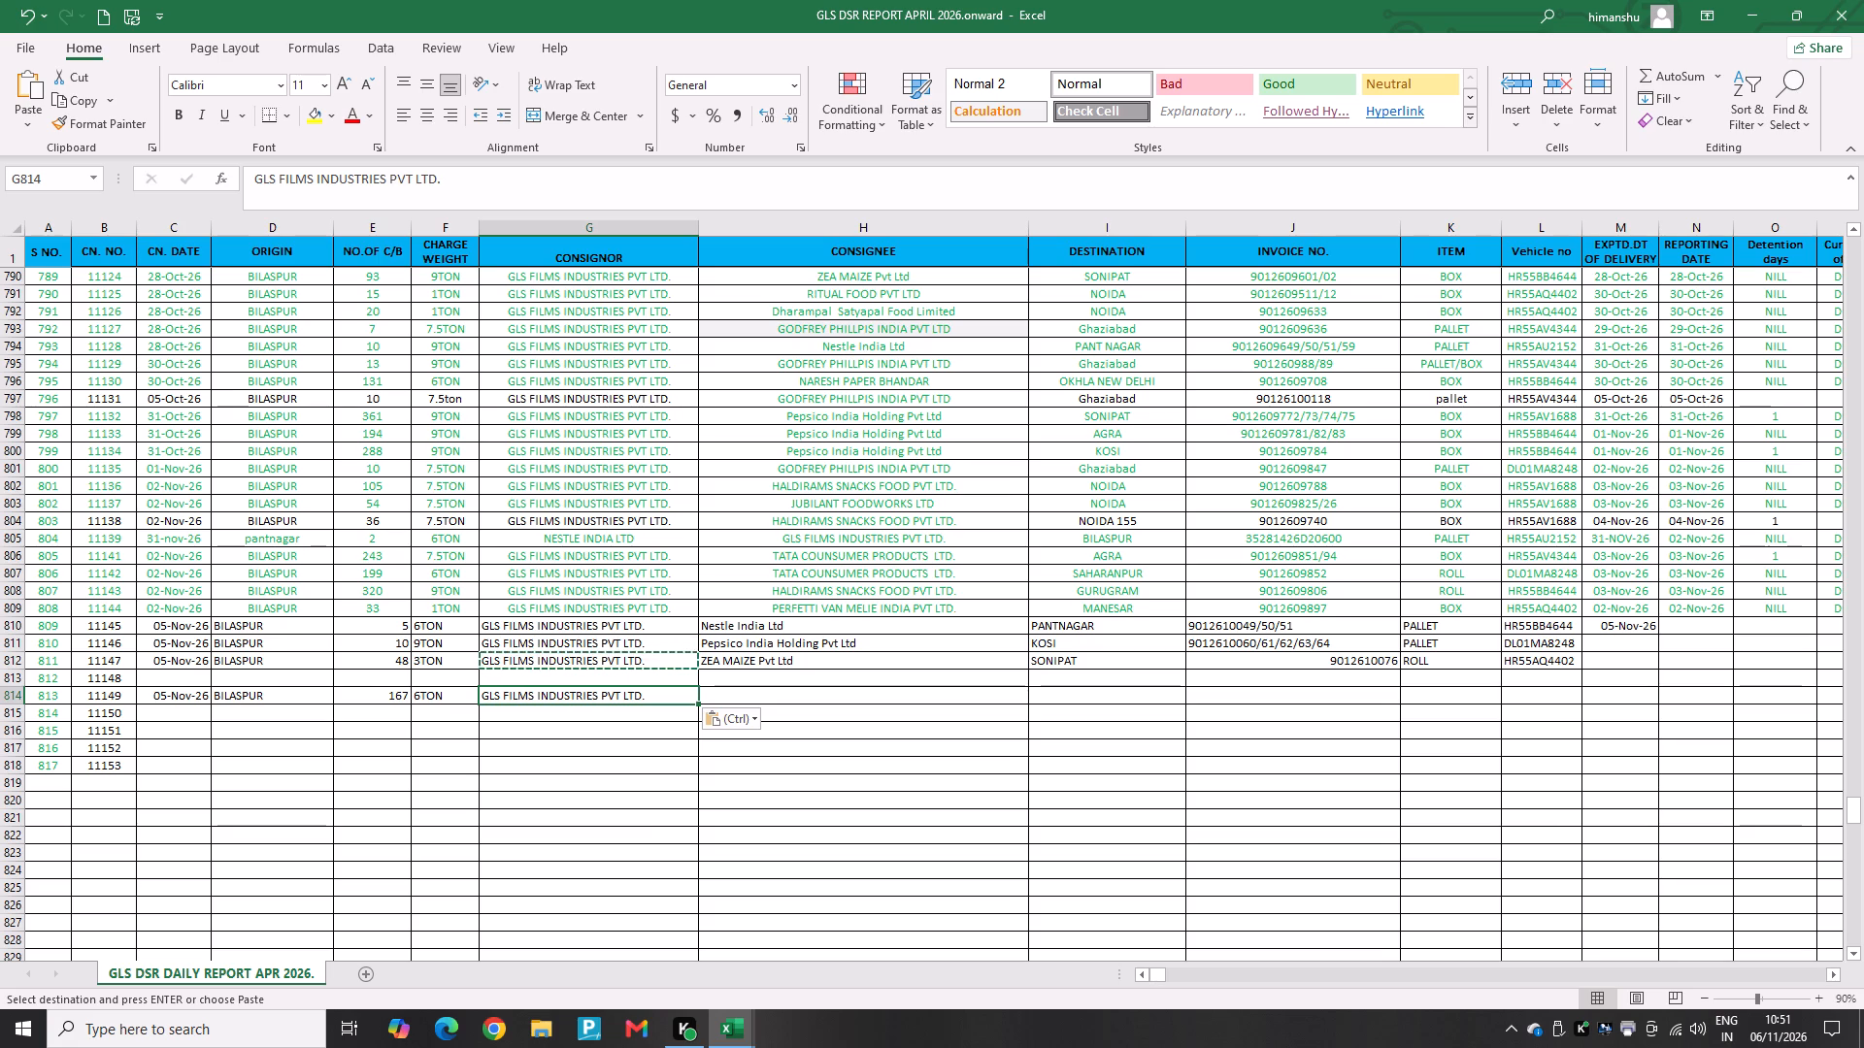
Set CN 11149's consignor to GODFREY PHILLIPS INDIA LTD.
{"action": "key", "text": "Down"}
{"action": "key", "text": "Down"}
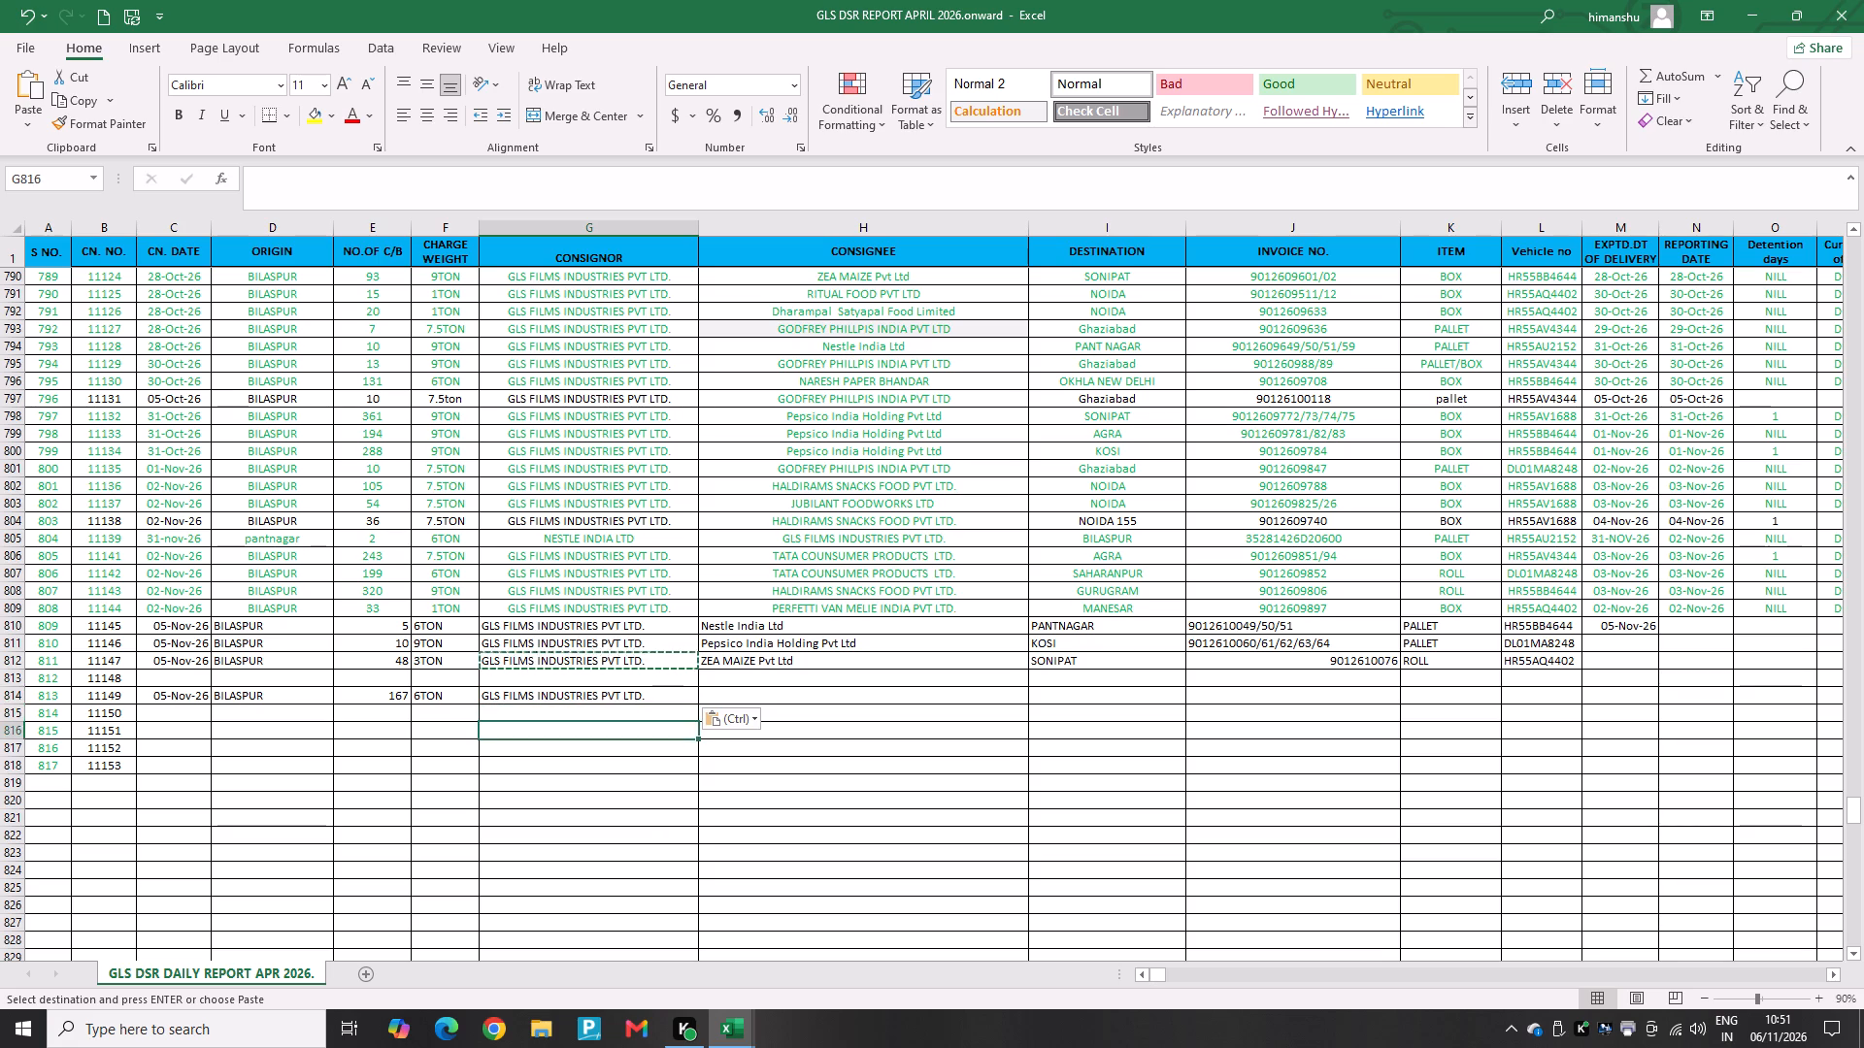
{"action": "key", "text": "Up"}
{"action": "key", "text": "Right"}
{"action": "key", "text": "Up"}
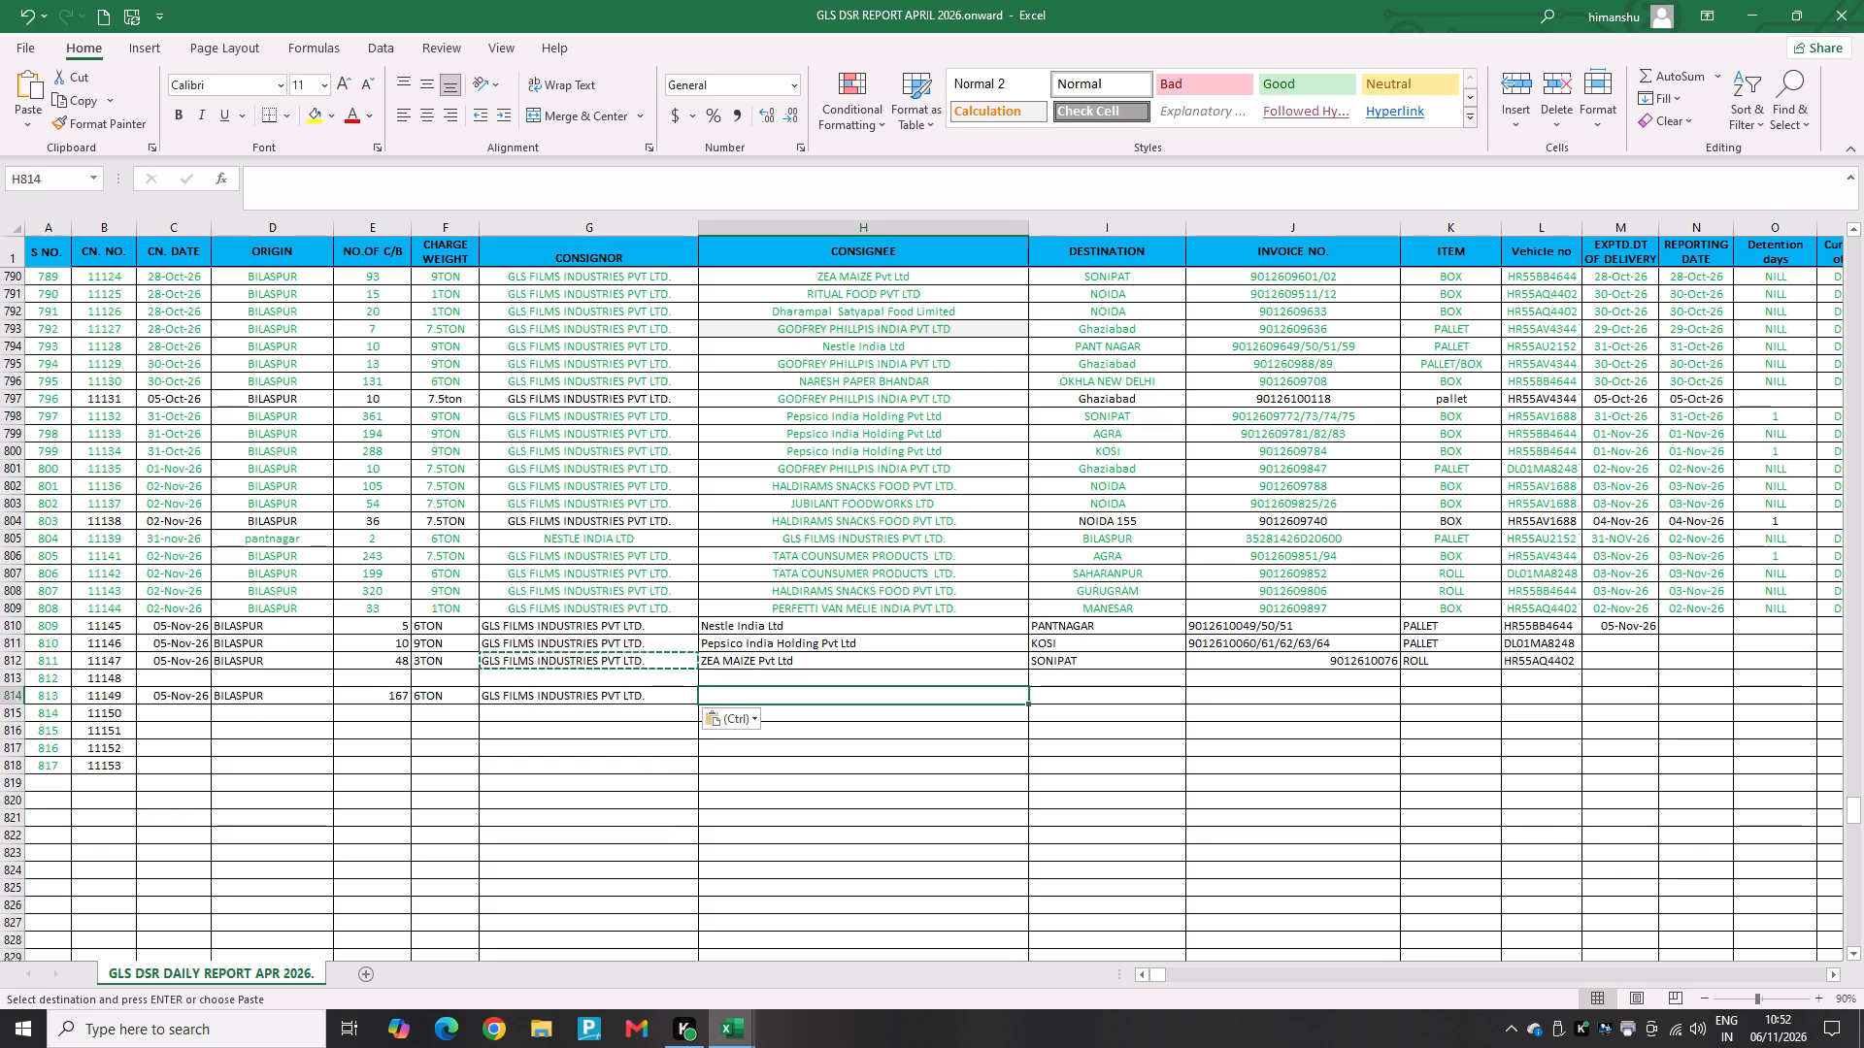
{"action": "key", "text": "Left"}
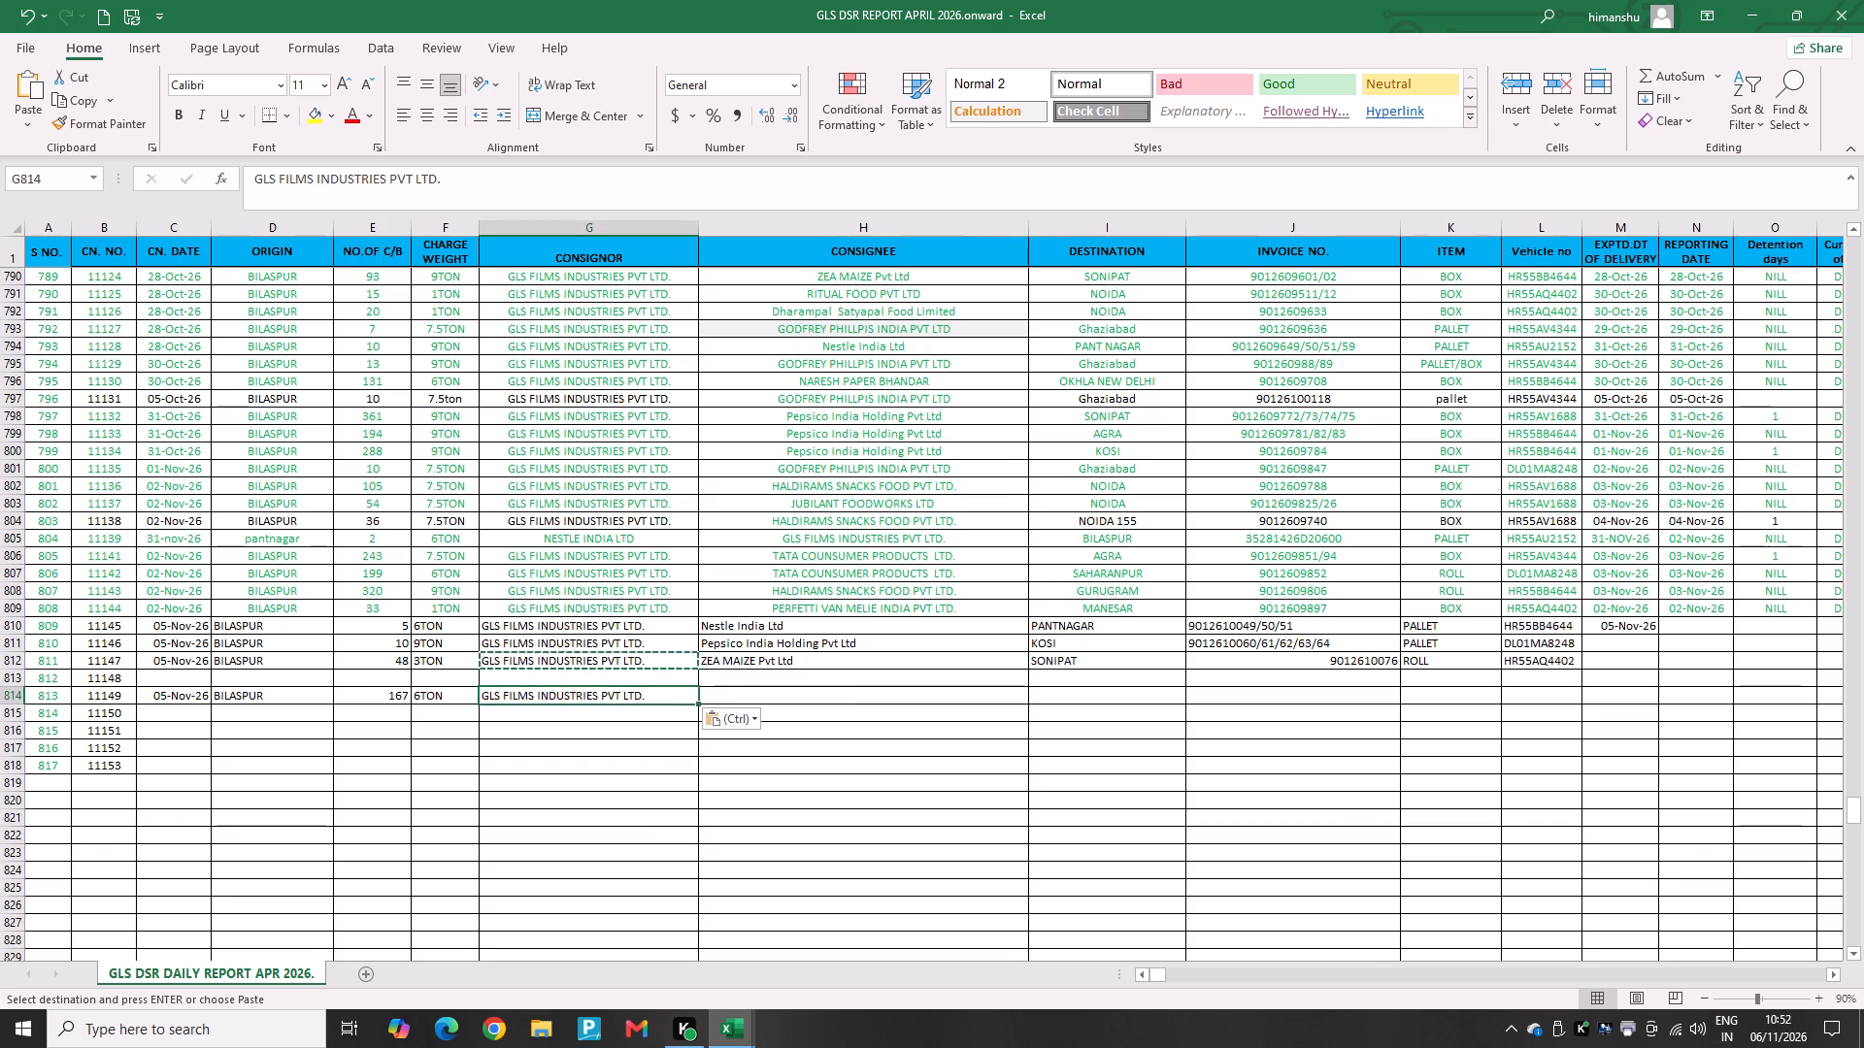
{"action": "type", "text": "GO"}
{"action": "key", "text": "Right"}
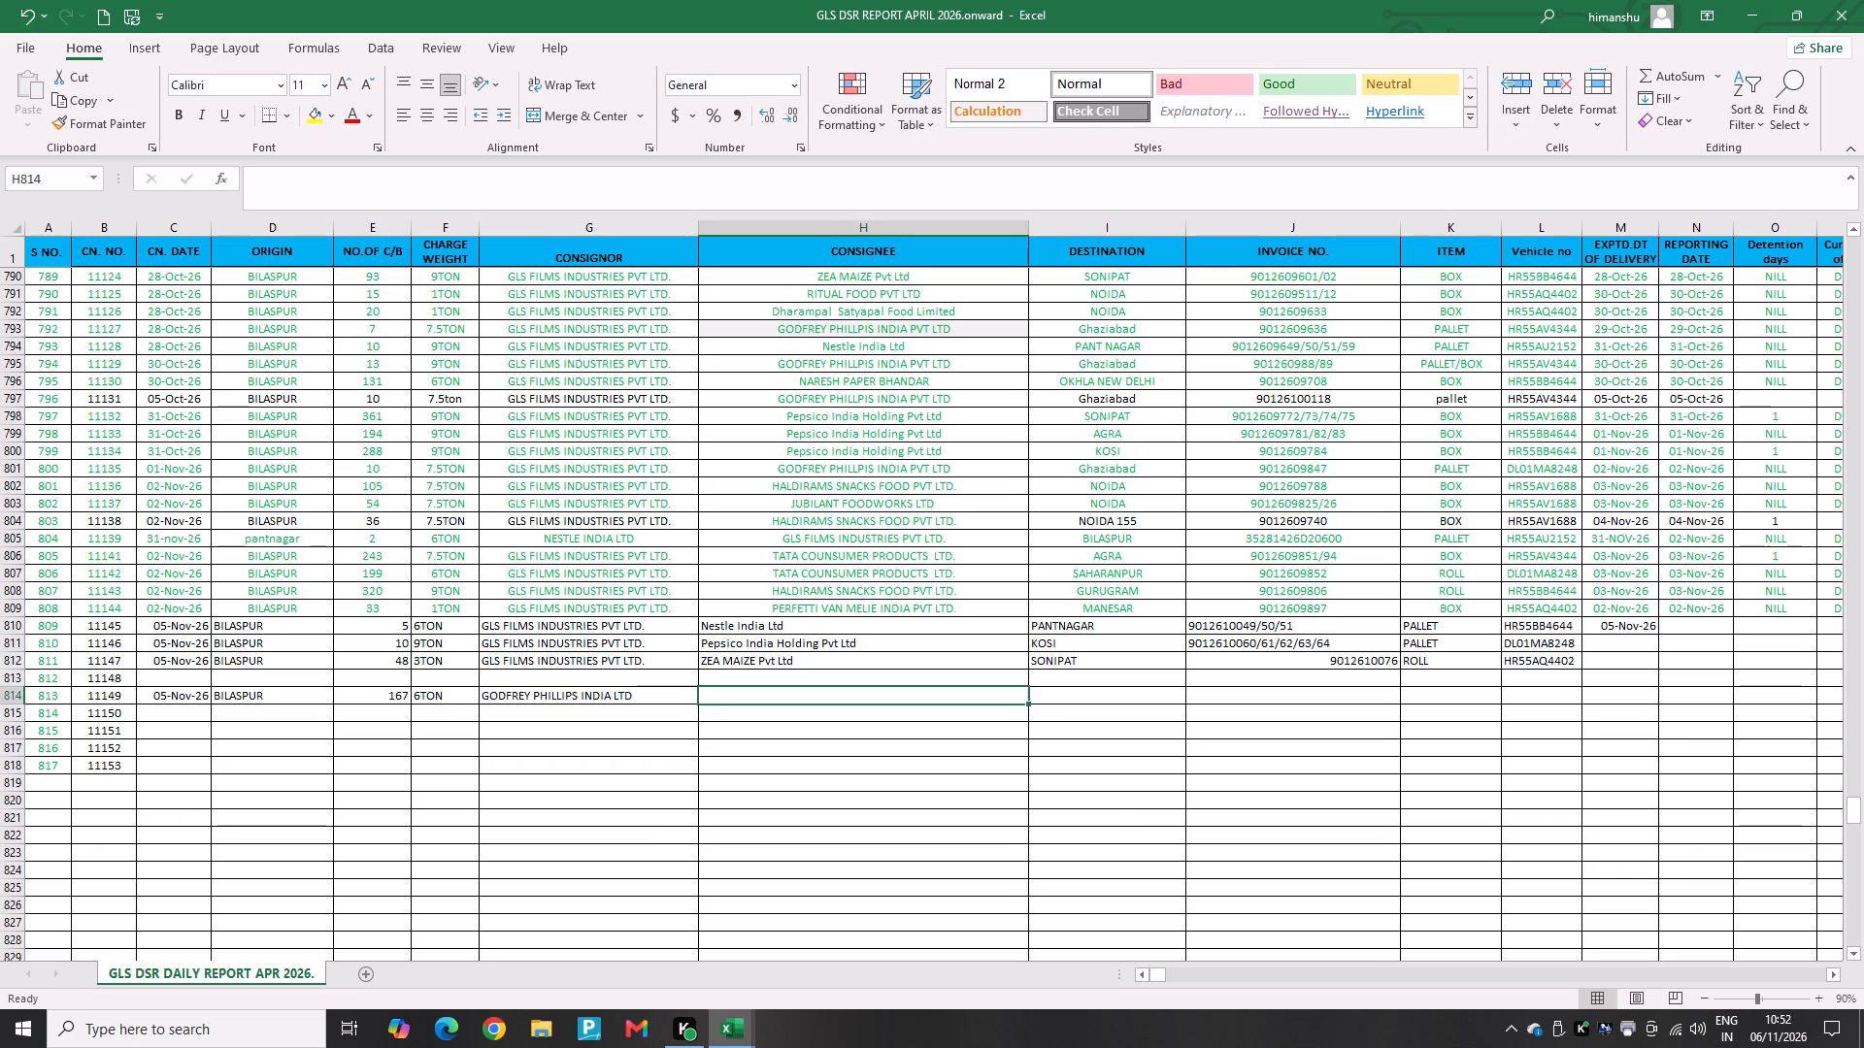
Enter GLS FILMS INDUSTRIES PVT LTD. as CN 11149's consignee, copying it from CN 11147's consignor.
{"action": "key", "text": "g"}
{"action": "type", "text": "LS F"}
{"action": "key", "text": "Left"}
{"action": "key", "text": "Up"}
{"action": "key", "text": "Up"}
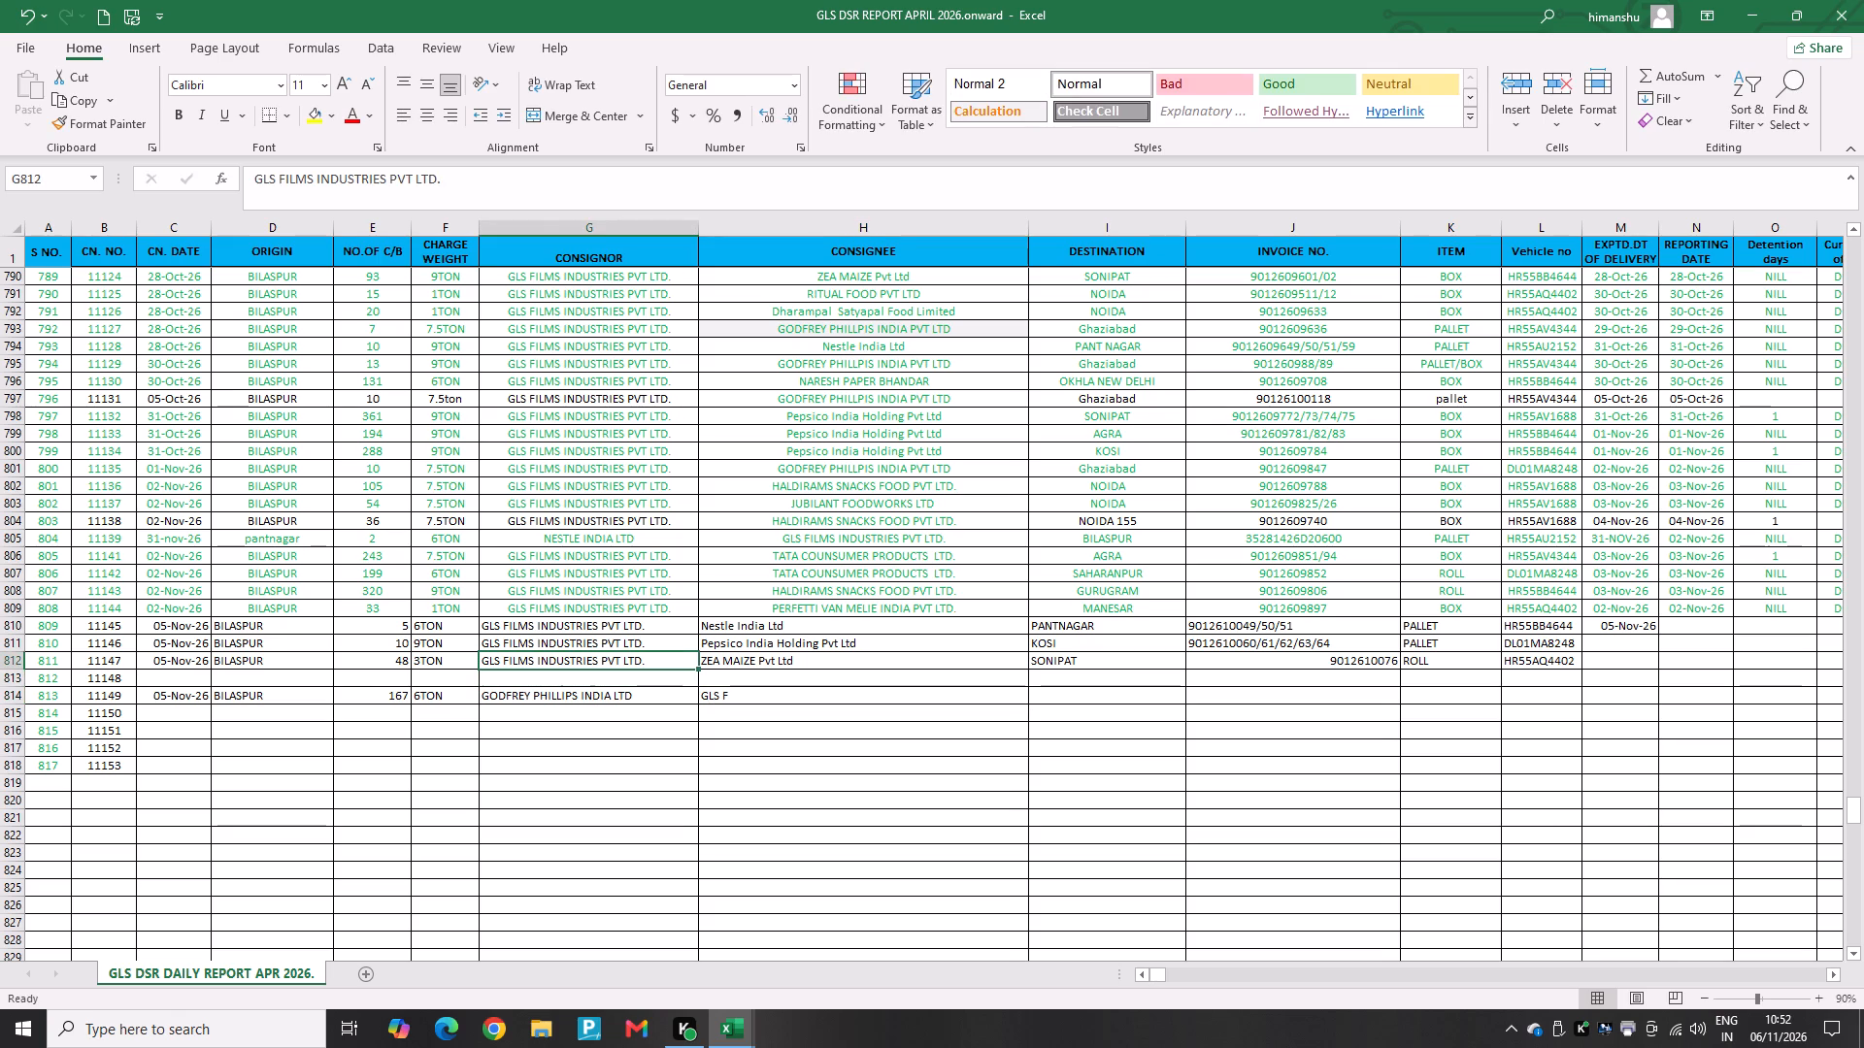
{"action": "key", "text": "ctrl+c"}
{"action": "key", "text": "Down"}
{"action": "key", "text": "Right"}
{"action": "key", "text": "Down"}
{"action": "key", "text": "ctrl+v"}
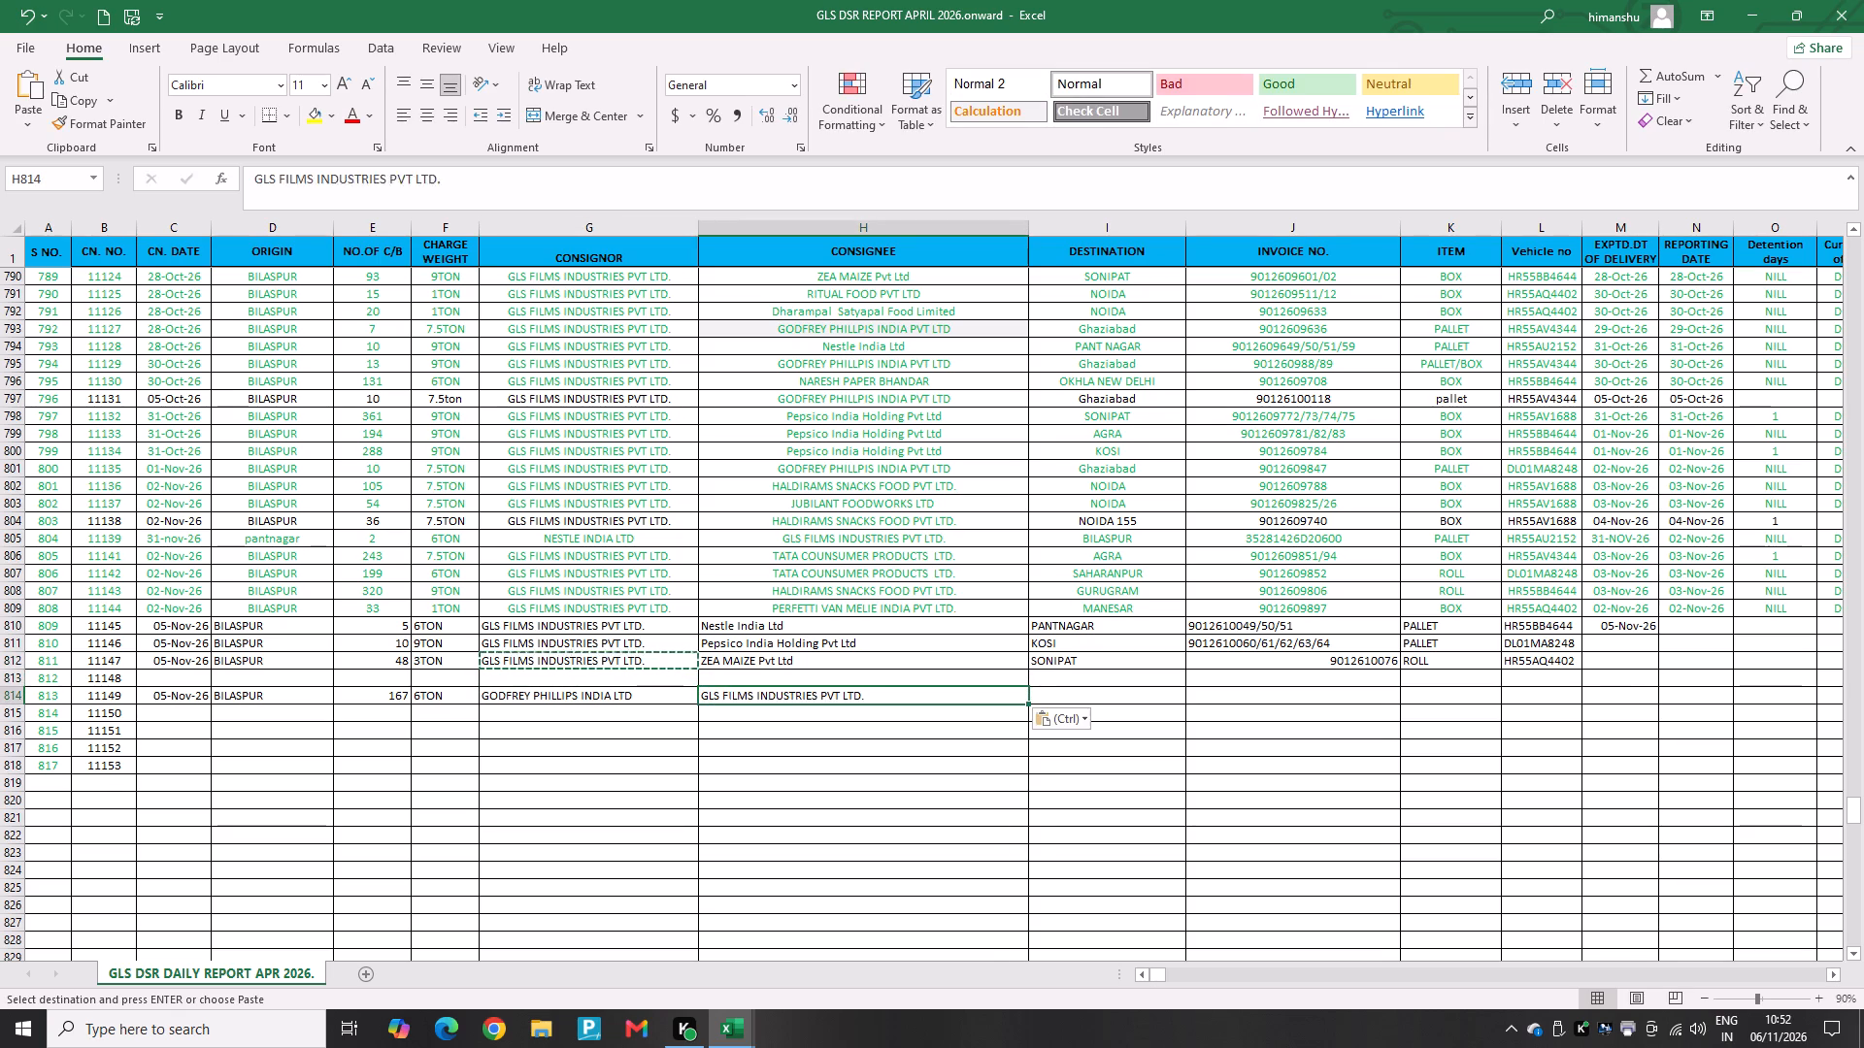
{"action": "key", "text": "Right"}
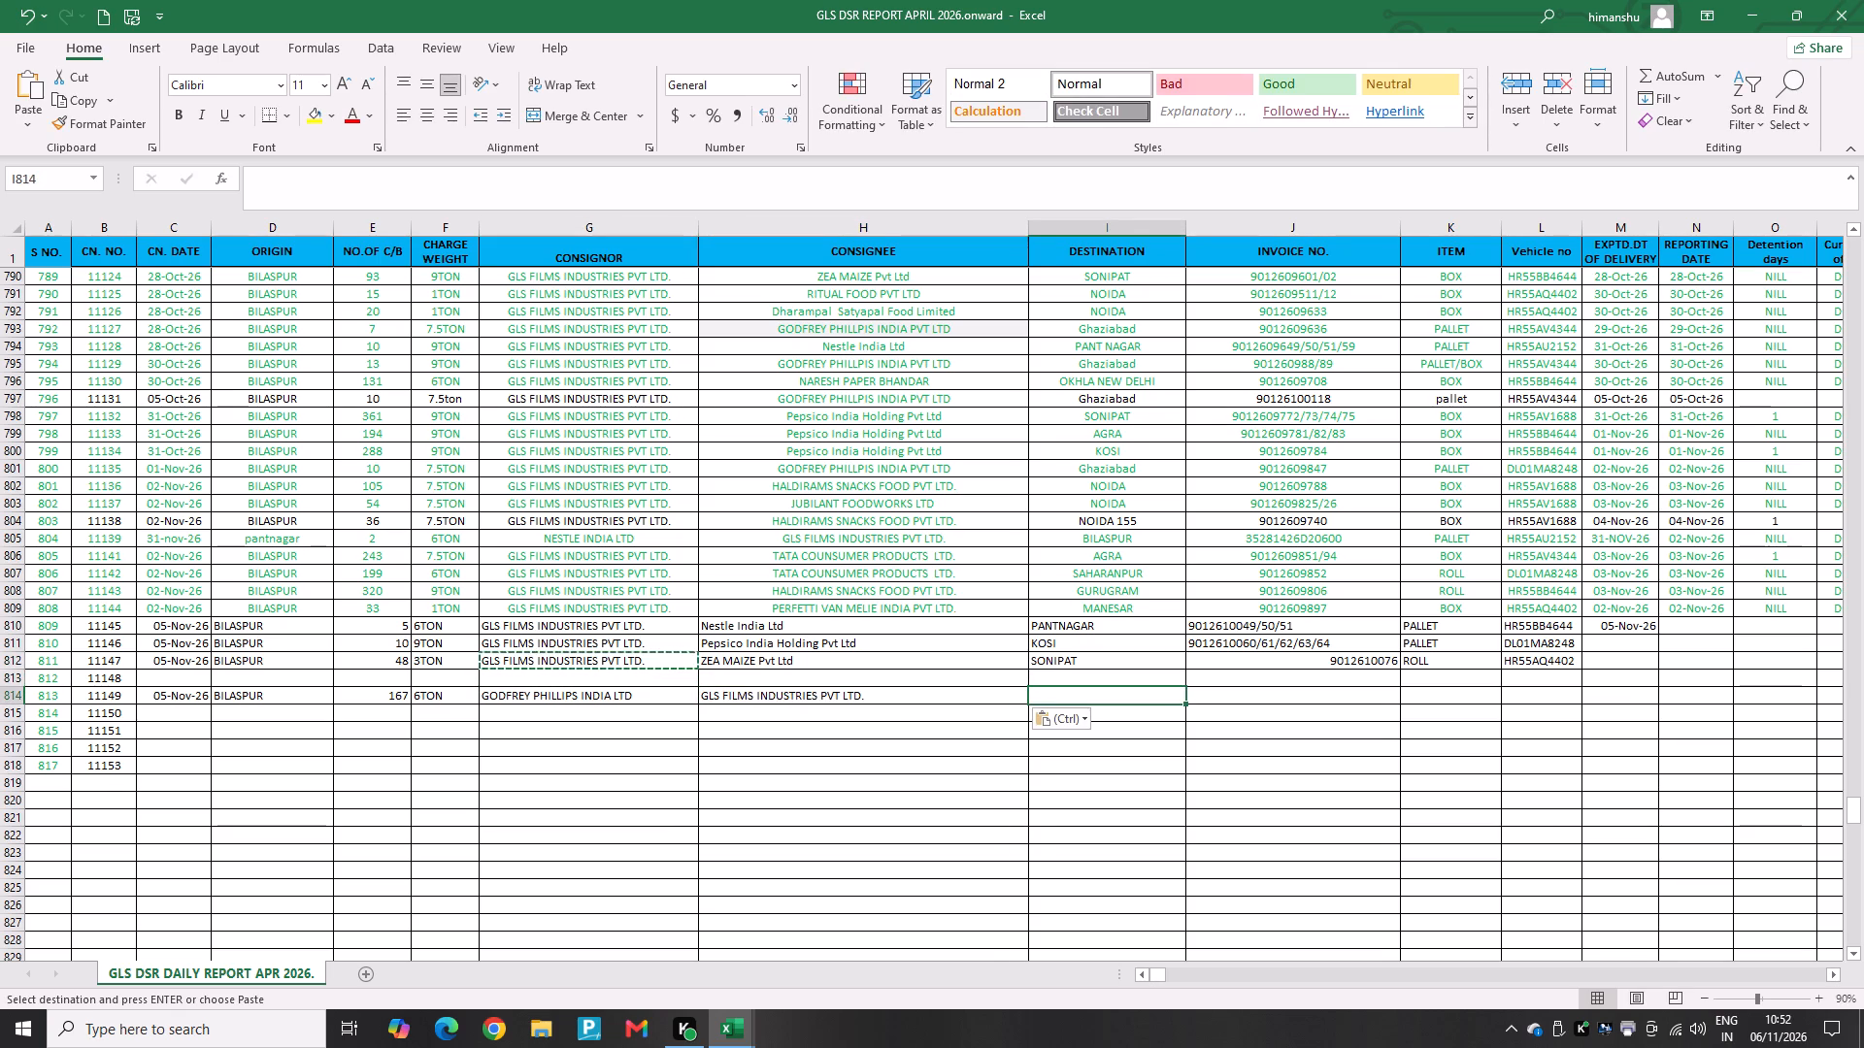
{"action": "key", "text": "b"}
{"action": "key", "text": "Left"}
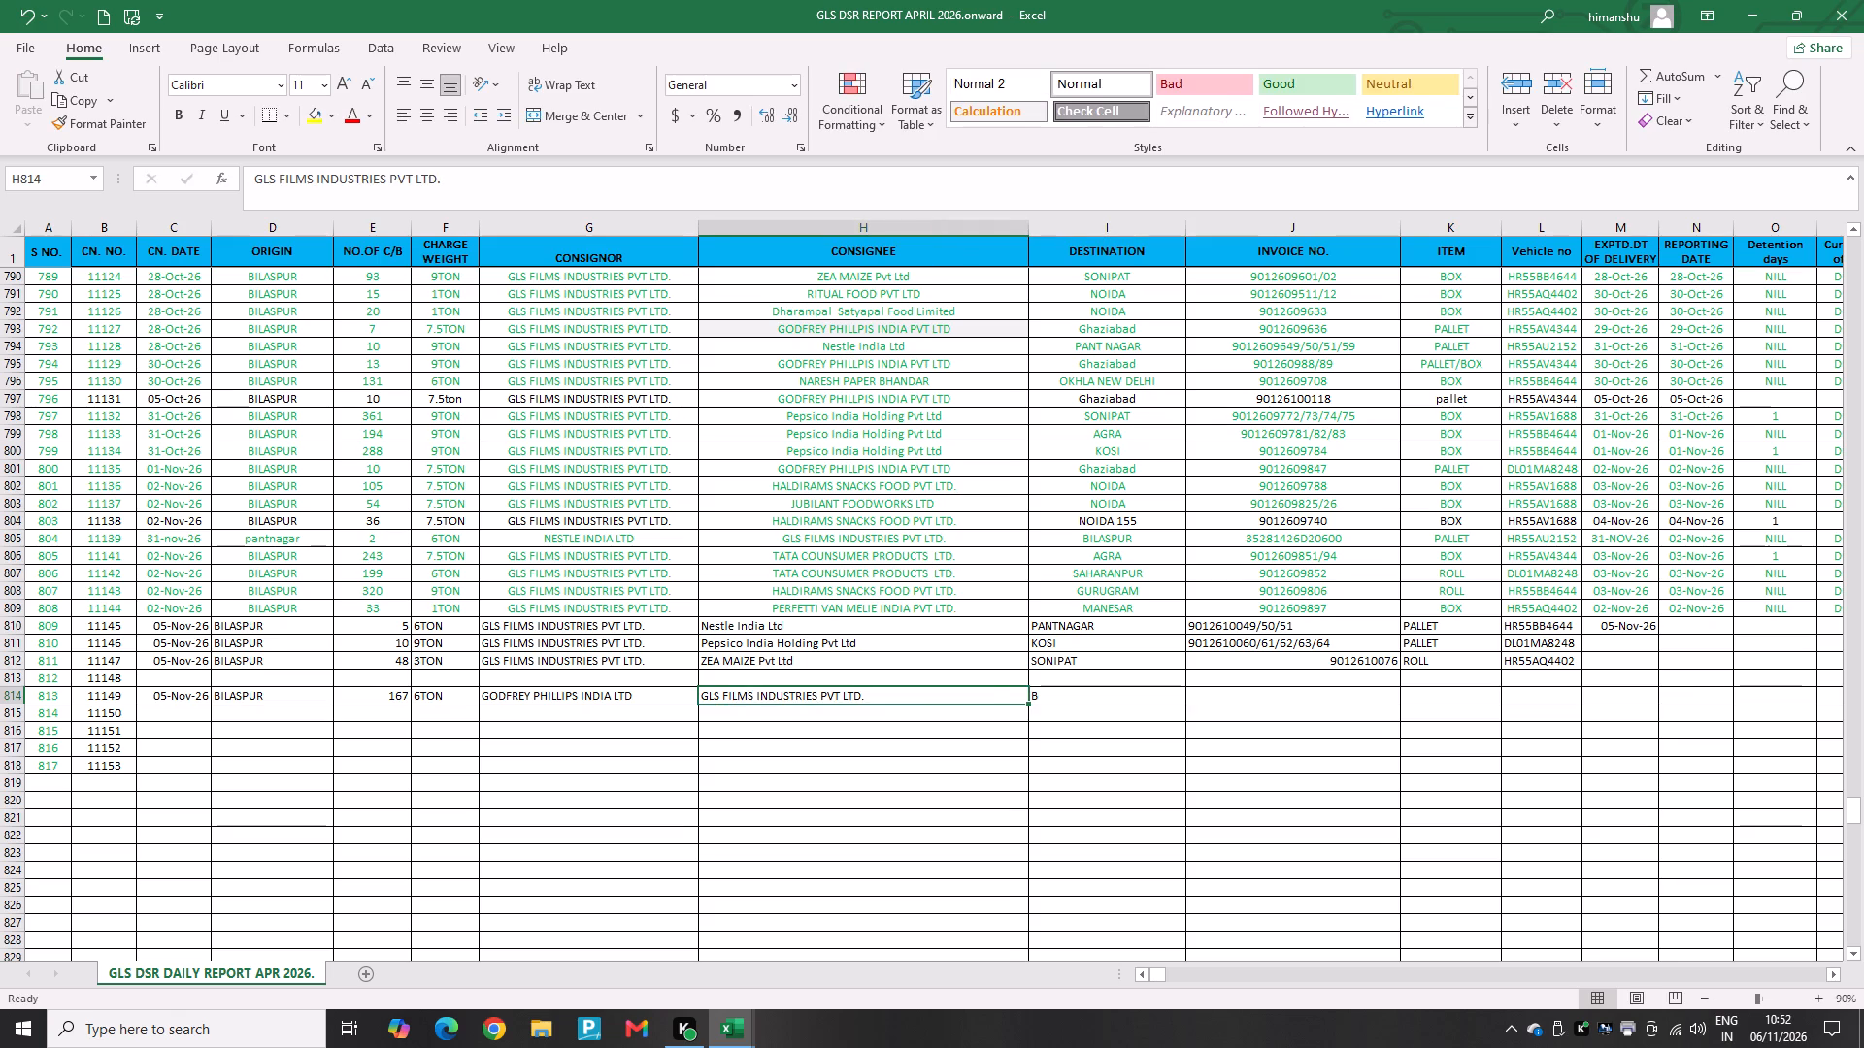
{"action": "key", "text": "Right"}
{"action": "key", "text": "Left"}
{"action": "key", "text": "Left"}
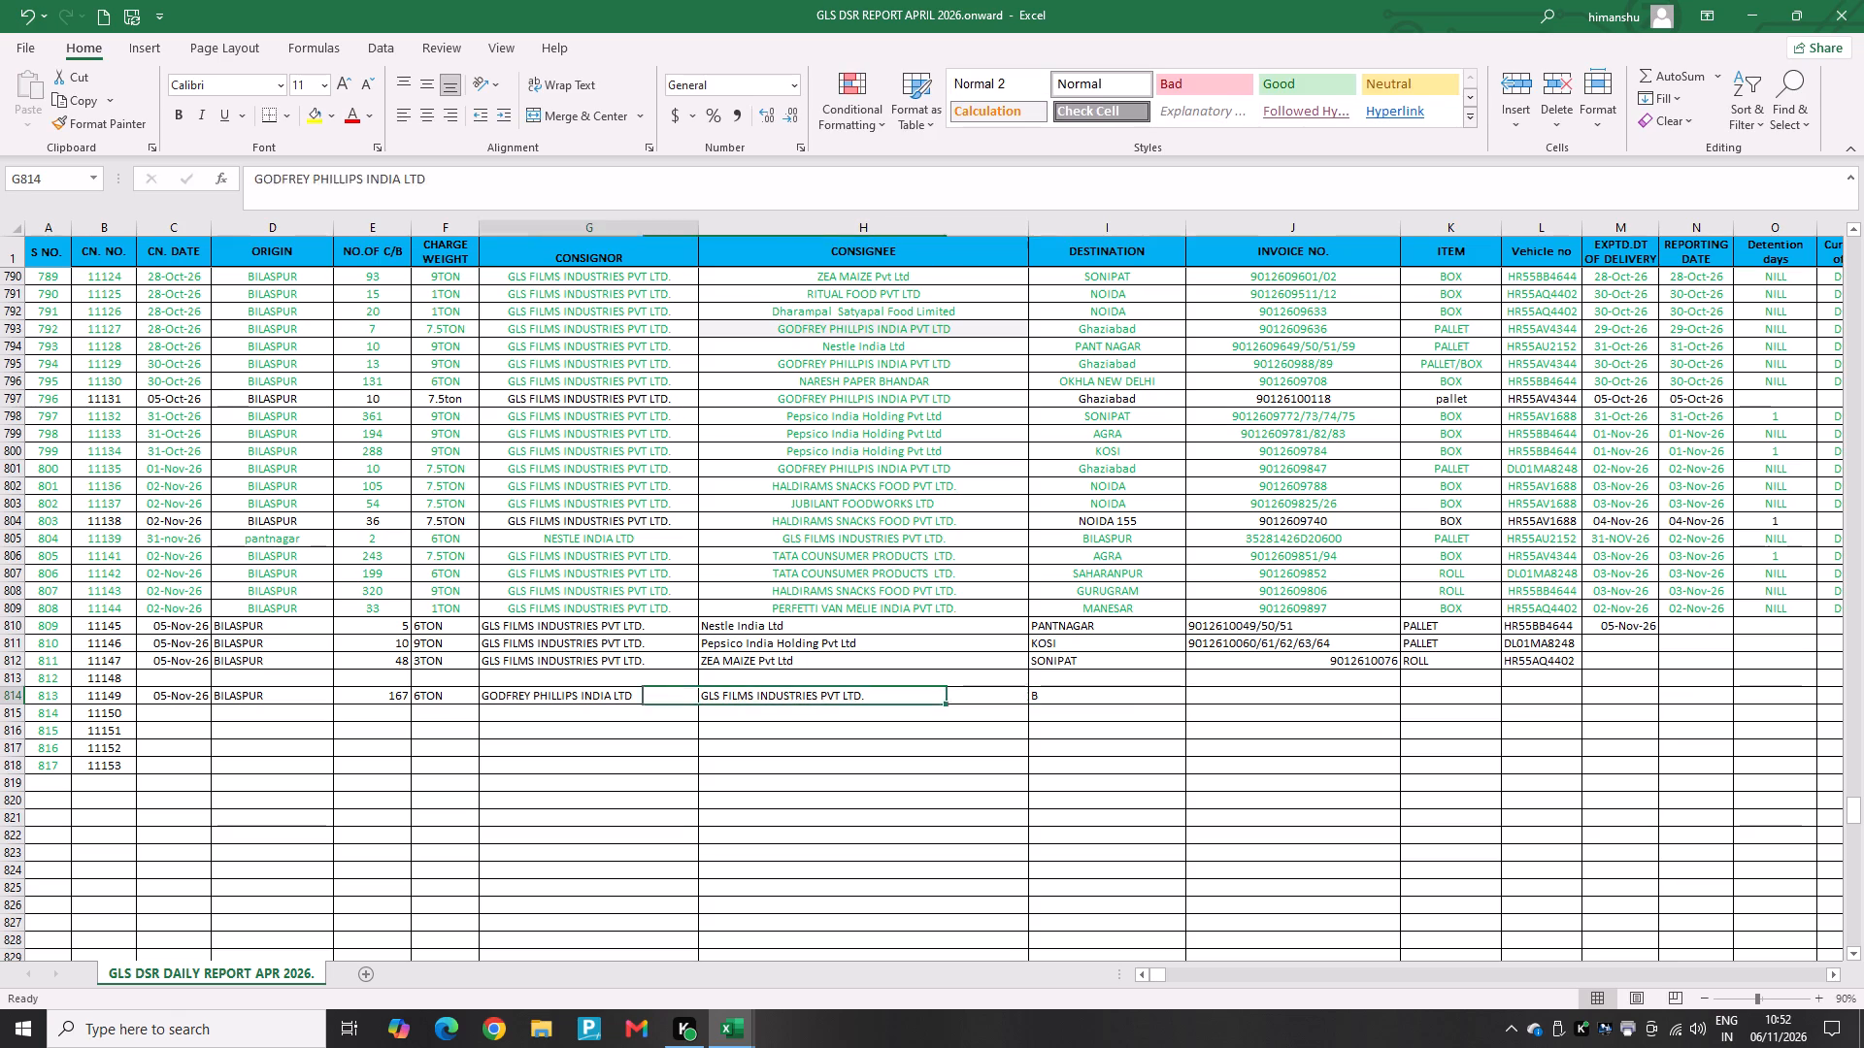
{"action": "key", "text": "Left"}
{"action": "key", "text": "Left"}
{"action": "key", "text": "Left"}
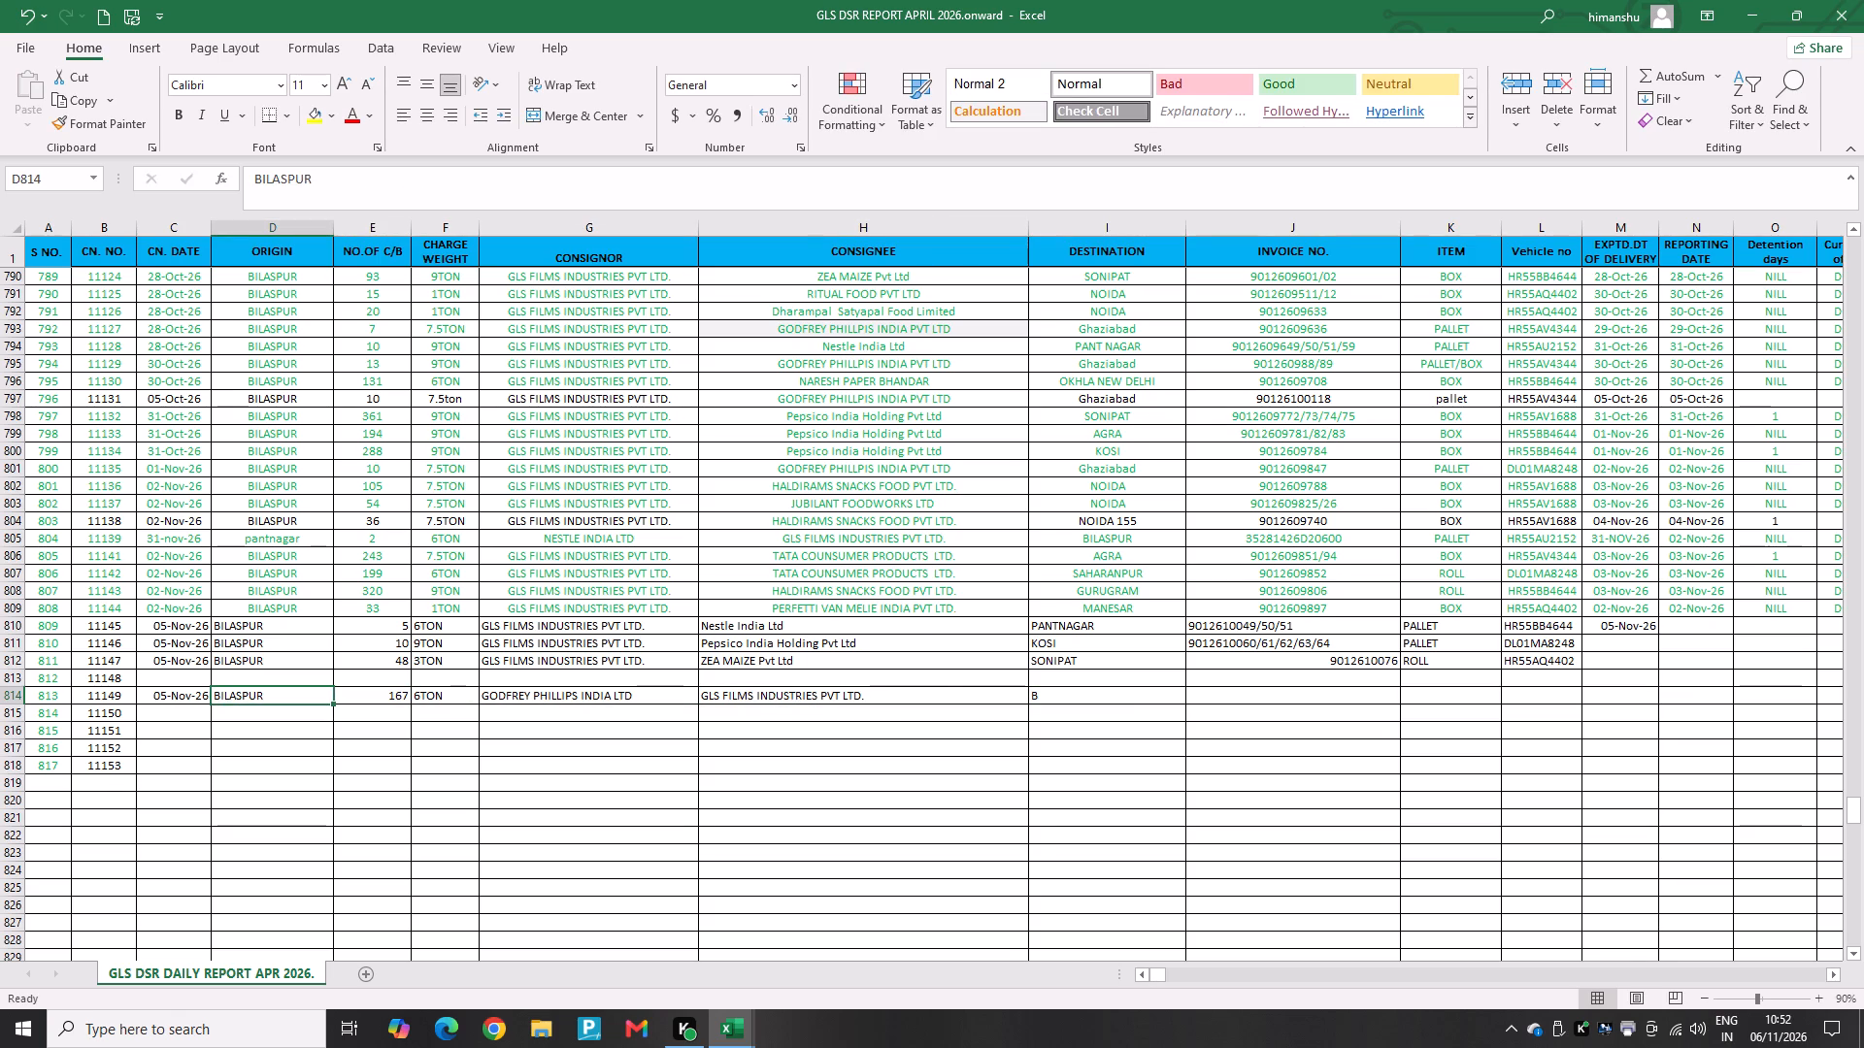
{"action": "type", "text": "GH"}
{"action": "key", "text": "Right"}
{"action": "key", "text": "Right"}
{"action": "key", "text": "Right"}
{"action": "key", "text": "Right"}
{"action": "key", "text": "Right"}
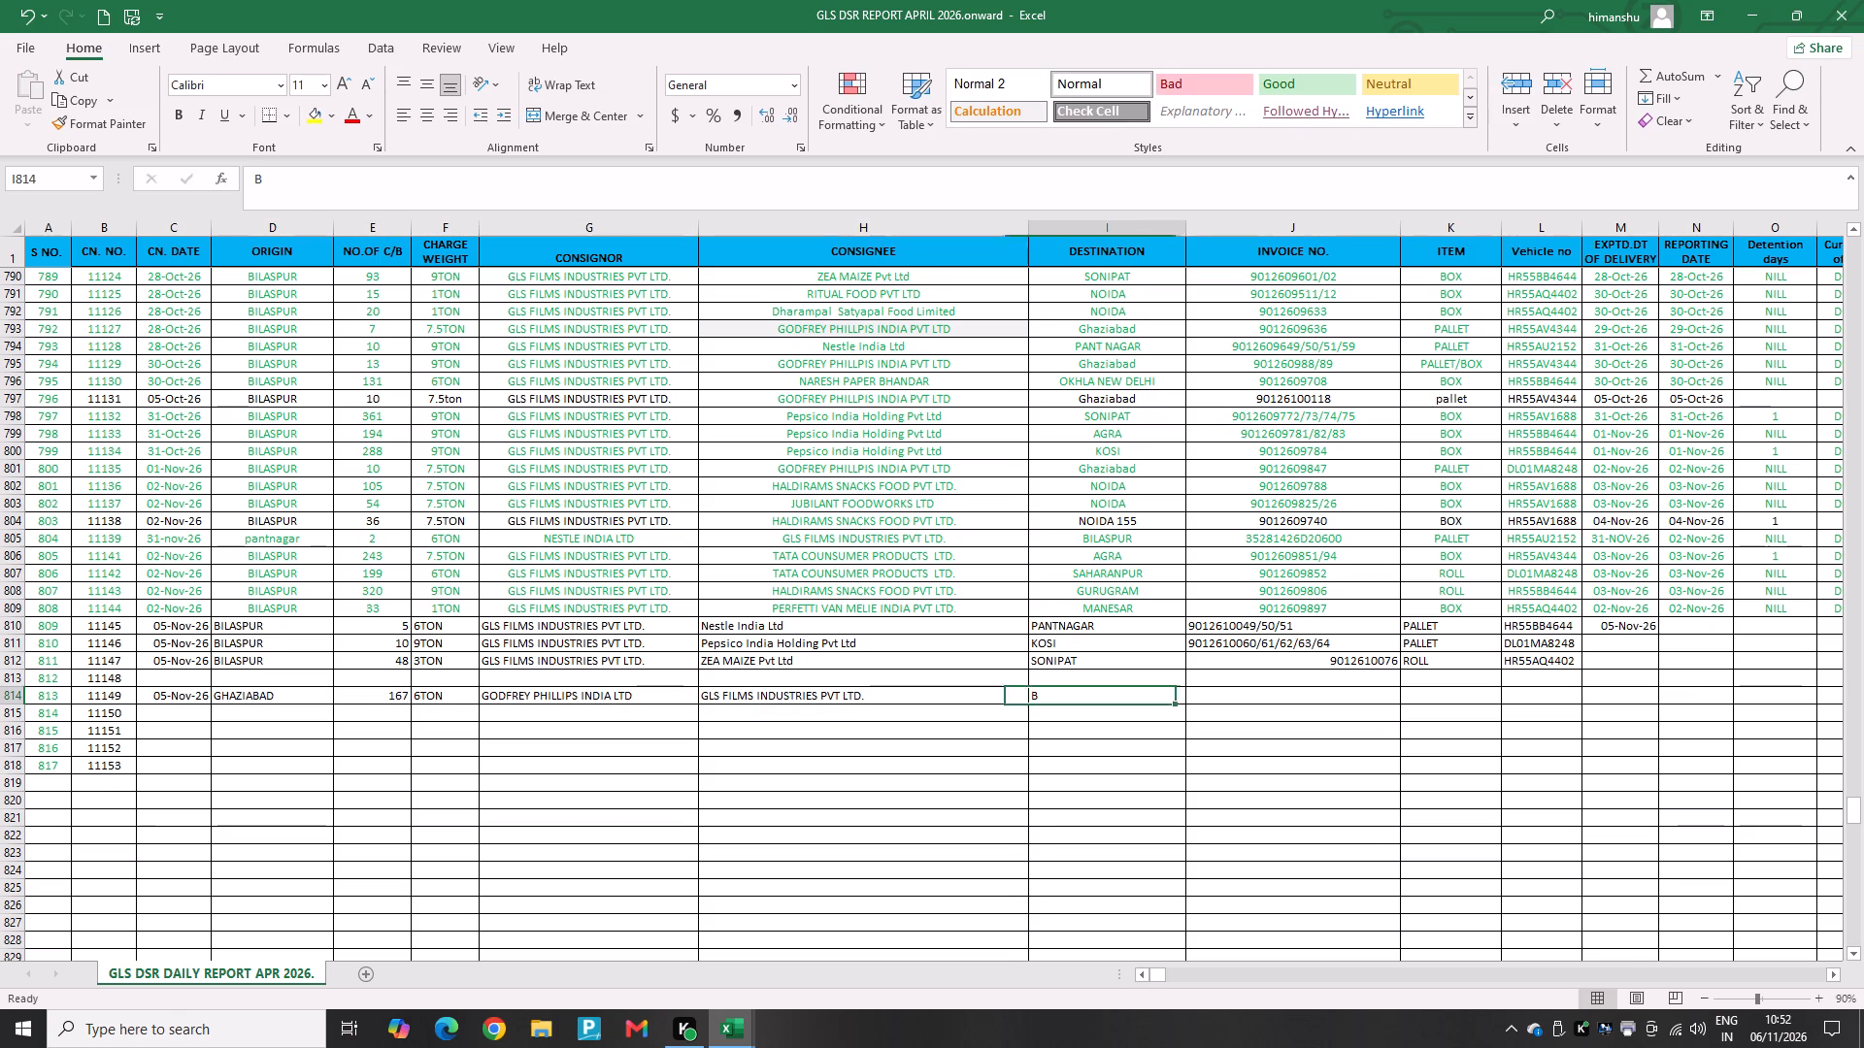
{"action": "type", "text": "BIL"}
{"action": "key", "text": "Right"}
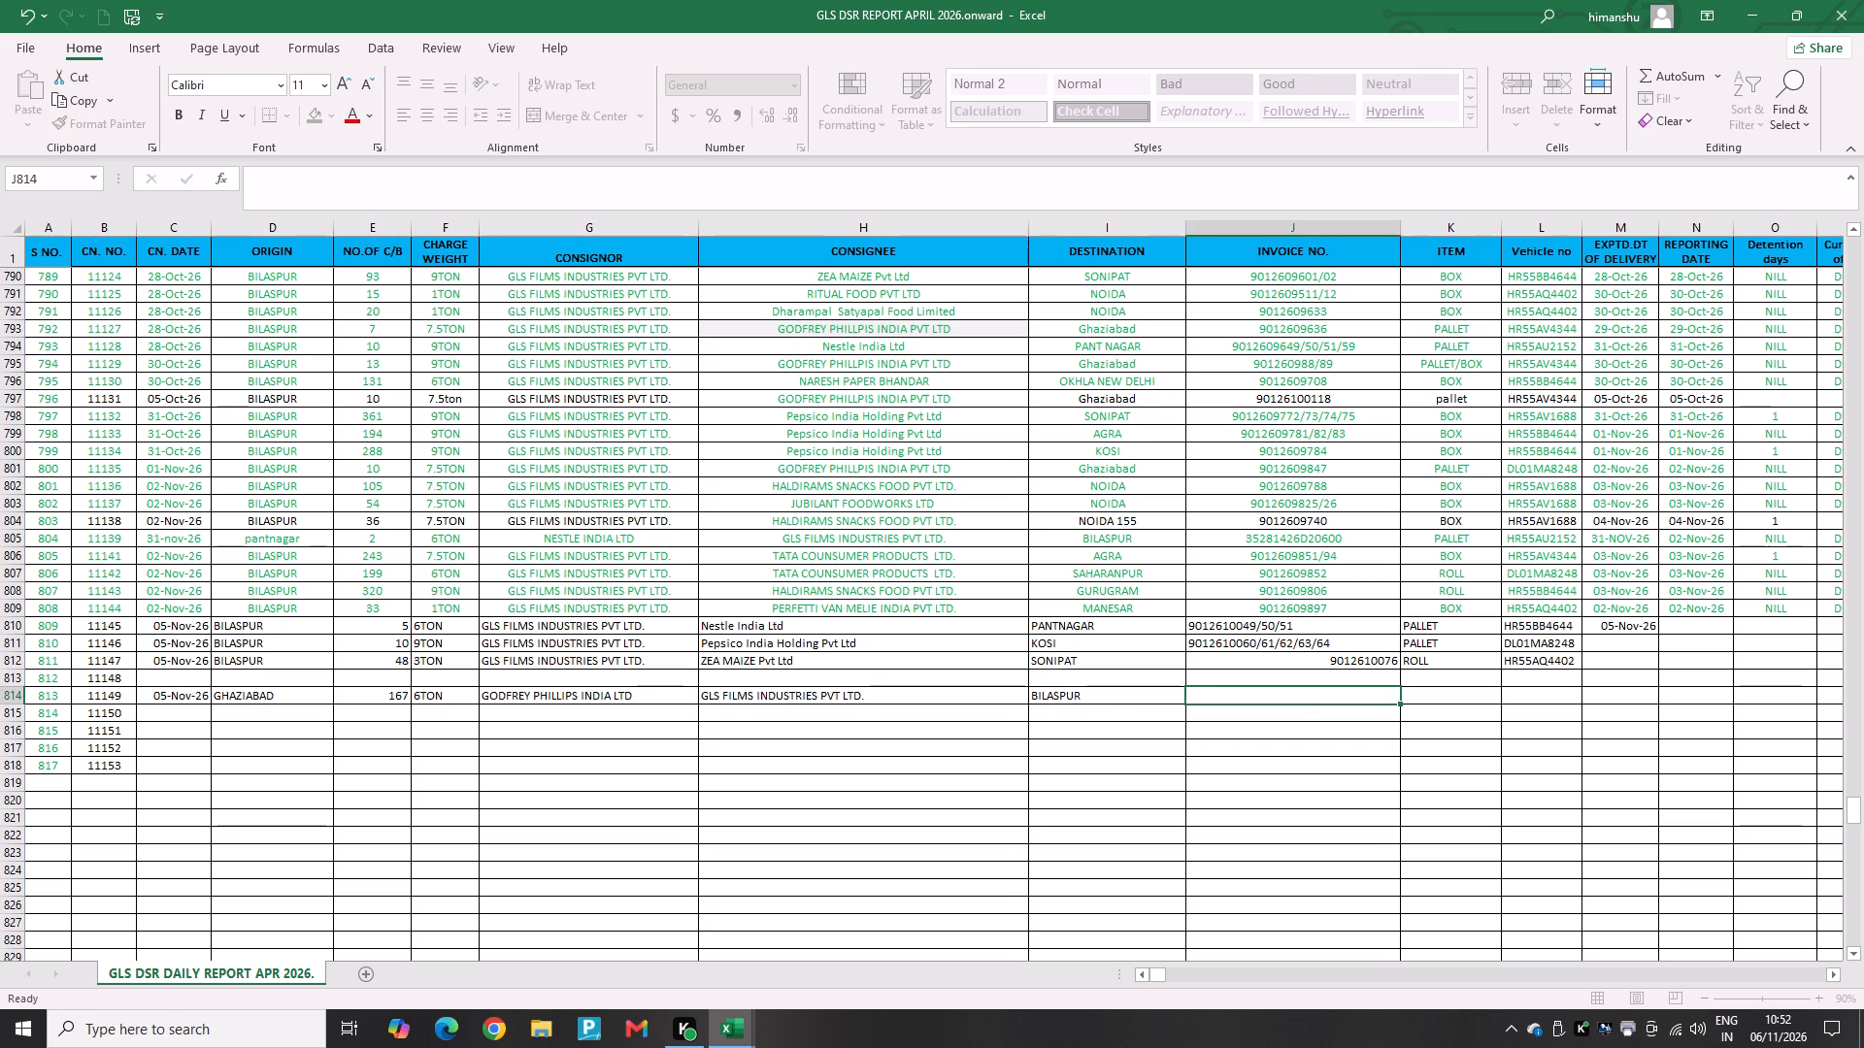
For CN 11149, enter the invoice number GPI/RPM/65 and the item PALLET.
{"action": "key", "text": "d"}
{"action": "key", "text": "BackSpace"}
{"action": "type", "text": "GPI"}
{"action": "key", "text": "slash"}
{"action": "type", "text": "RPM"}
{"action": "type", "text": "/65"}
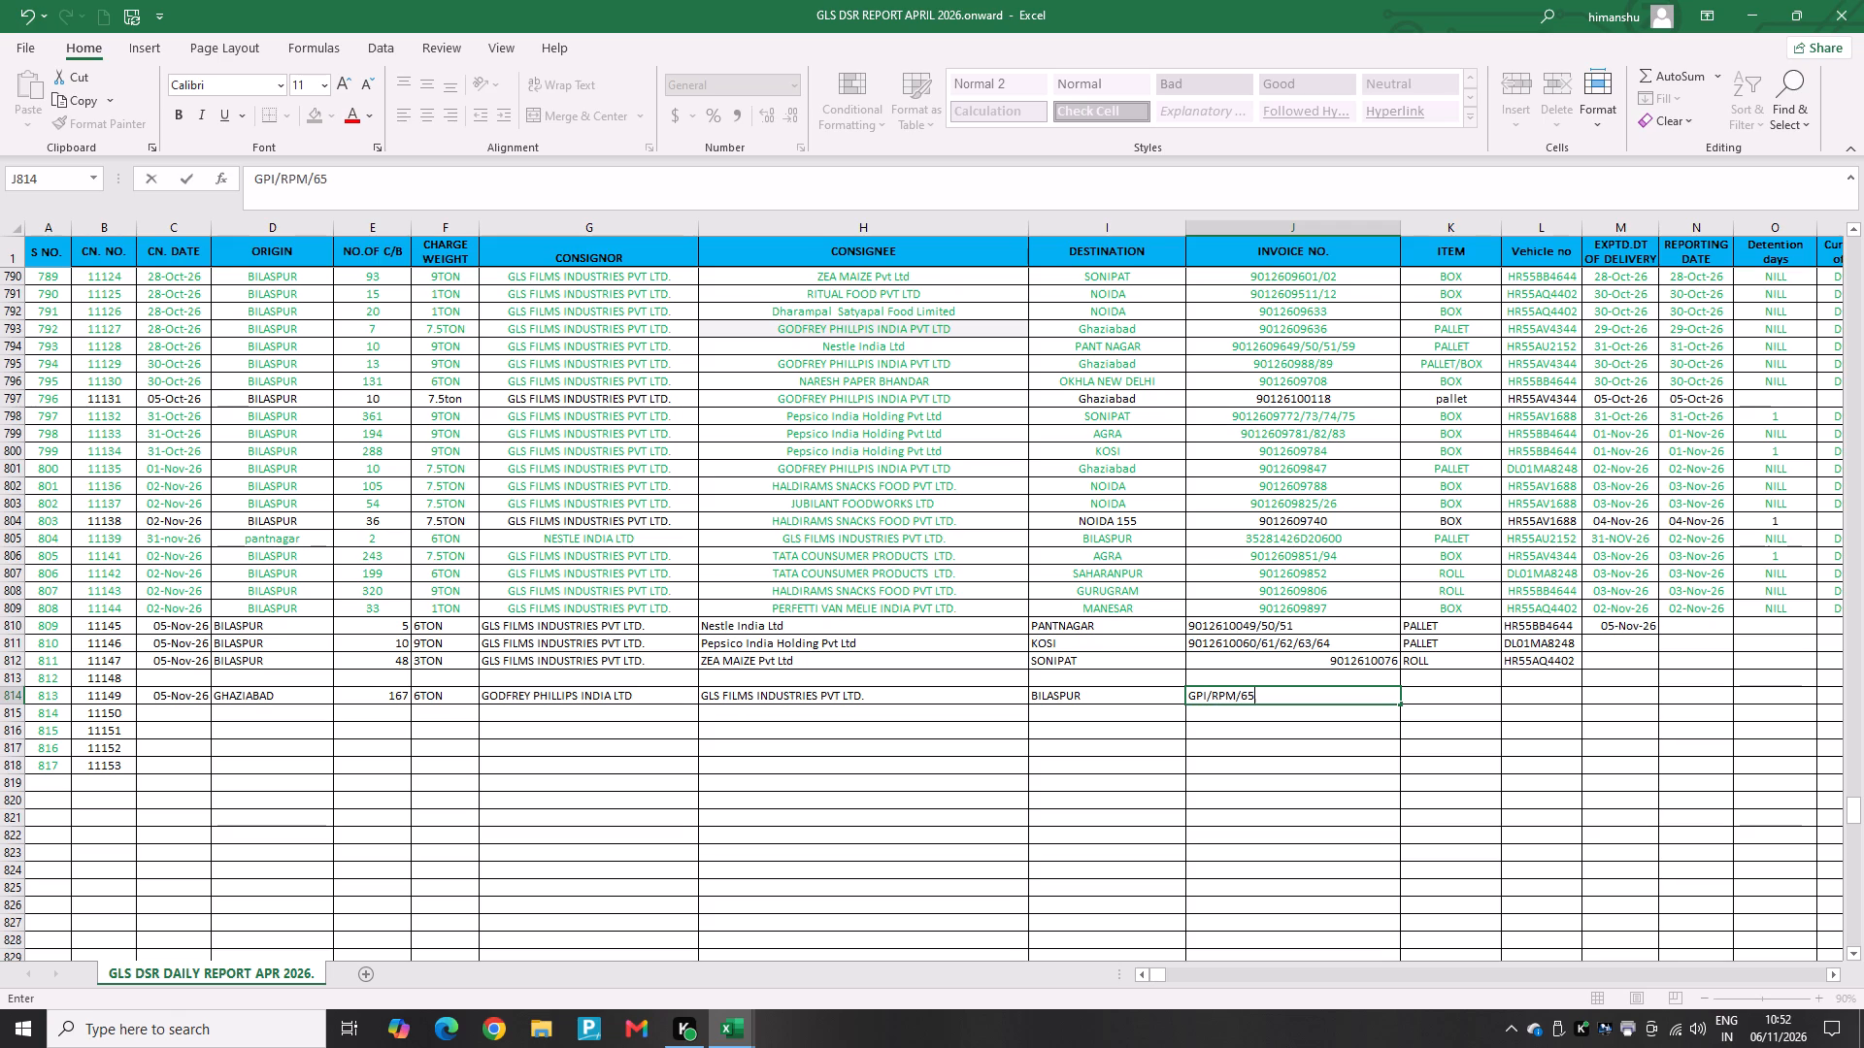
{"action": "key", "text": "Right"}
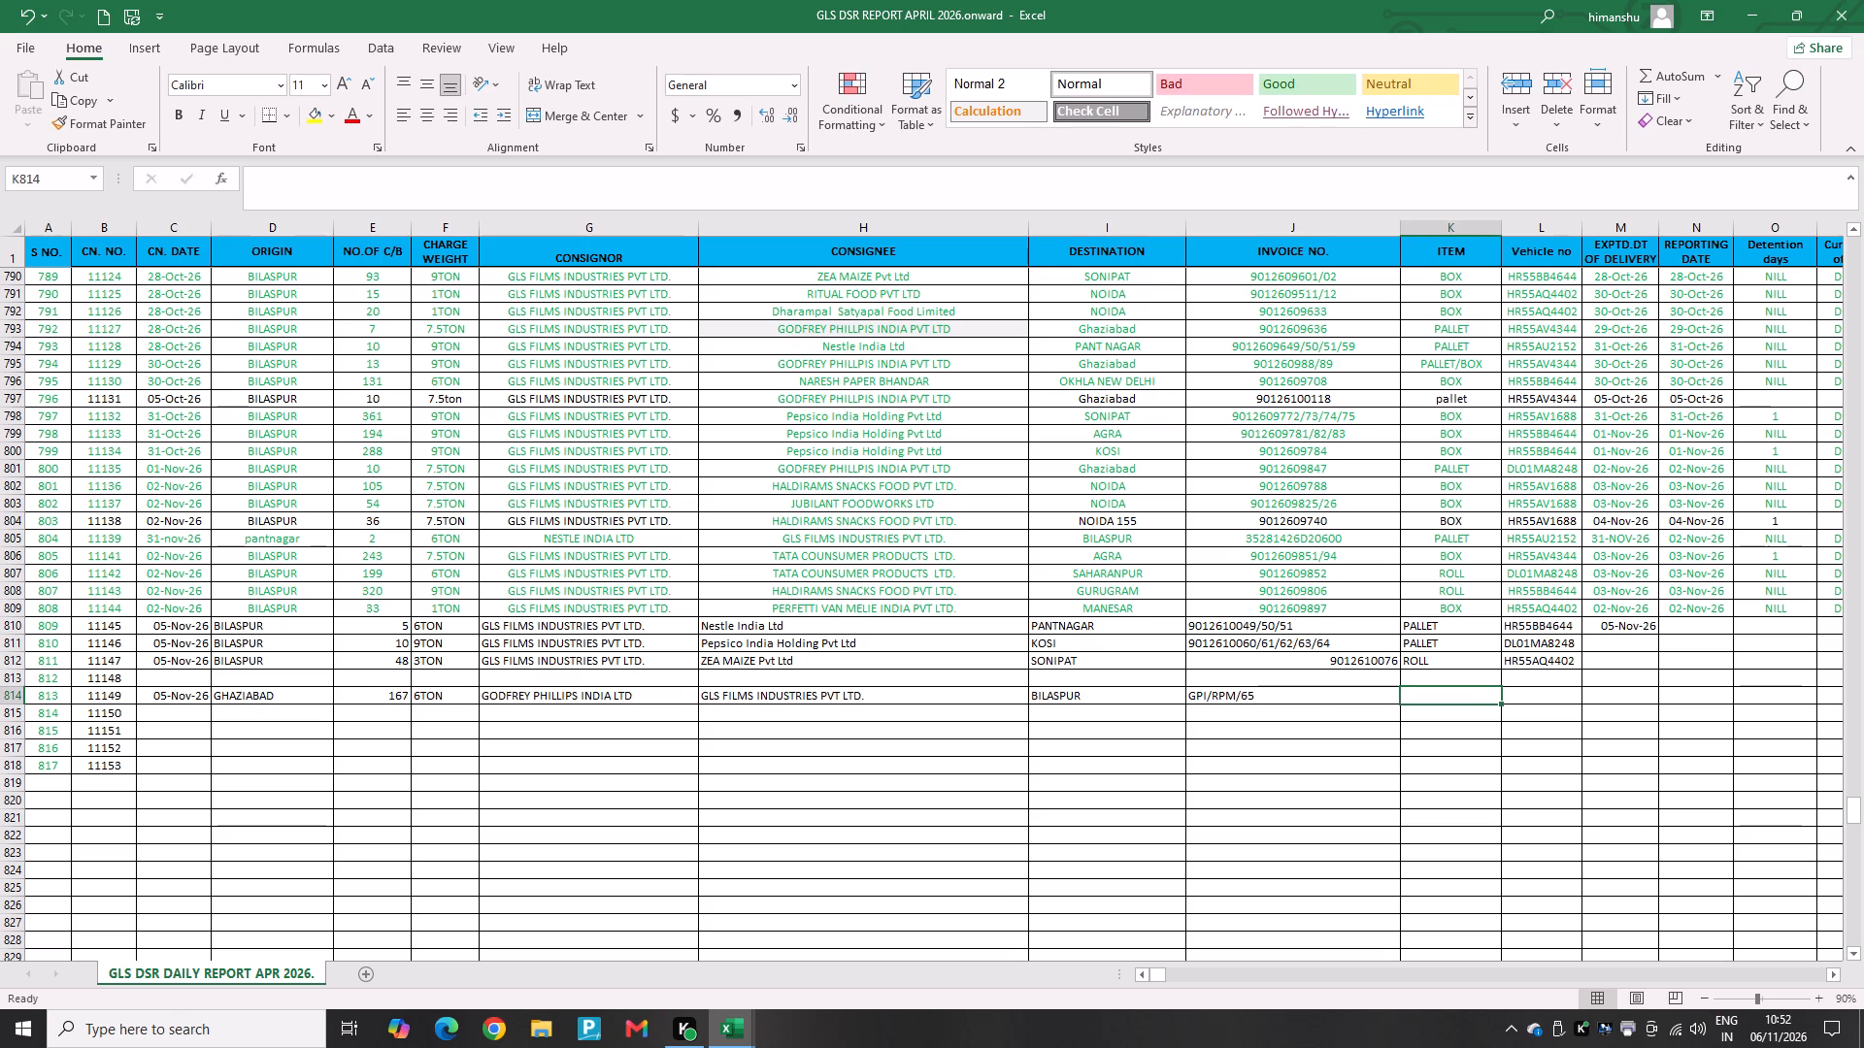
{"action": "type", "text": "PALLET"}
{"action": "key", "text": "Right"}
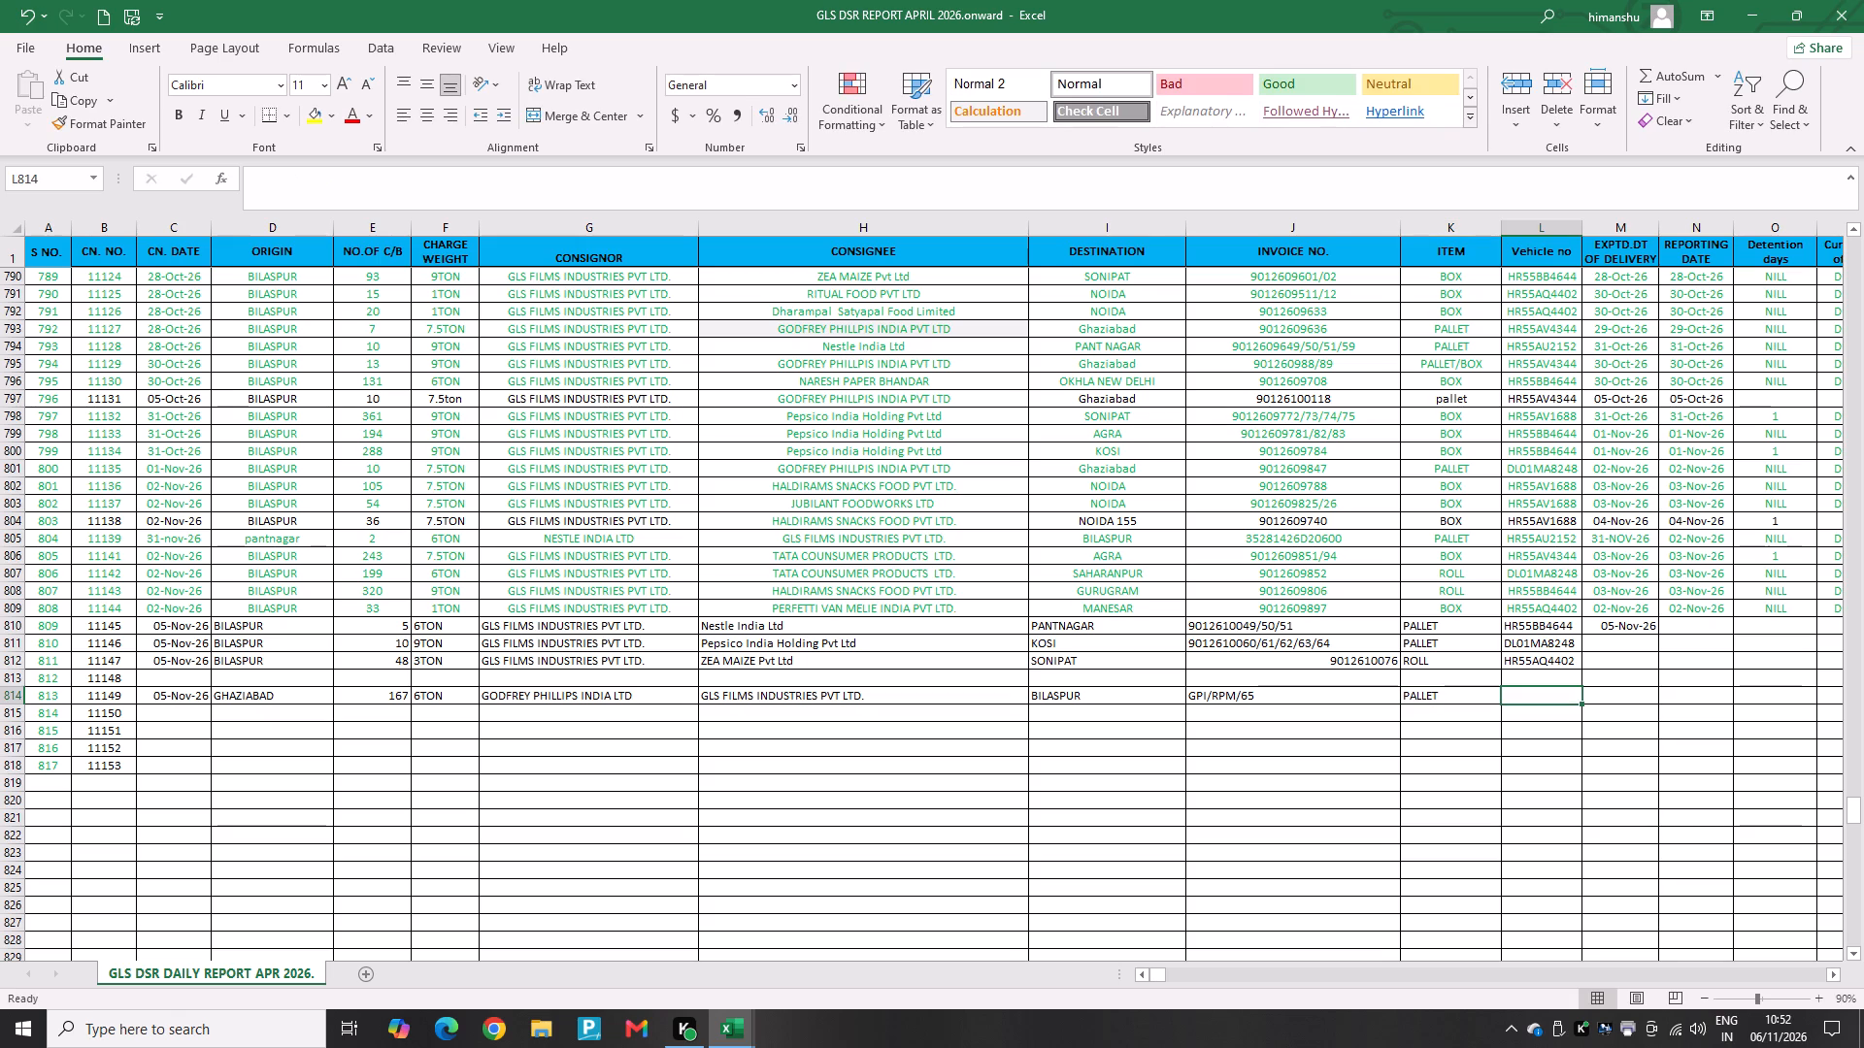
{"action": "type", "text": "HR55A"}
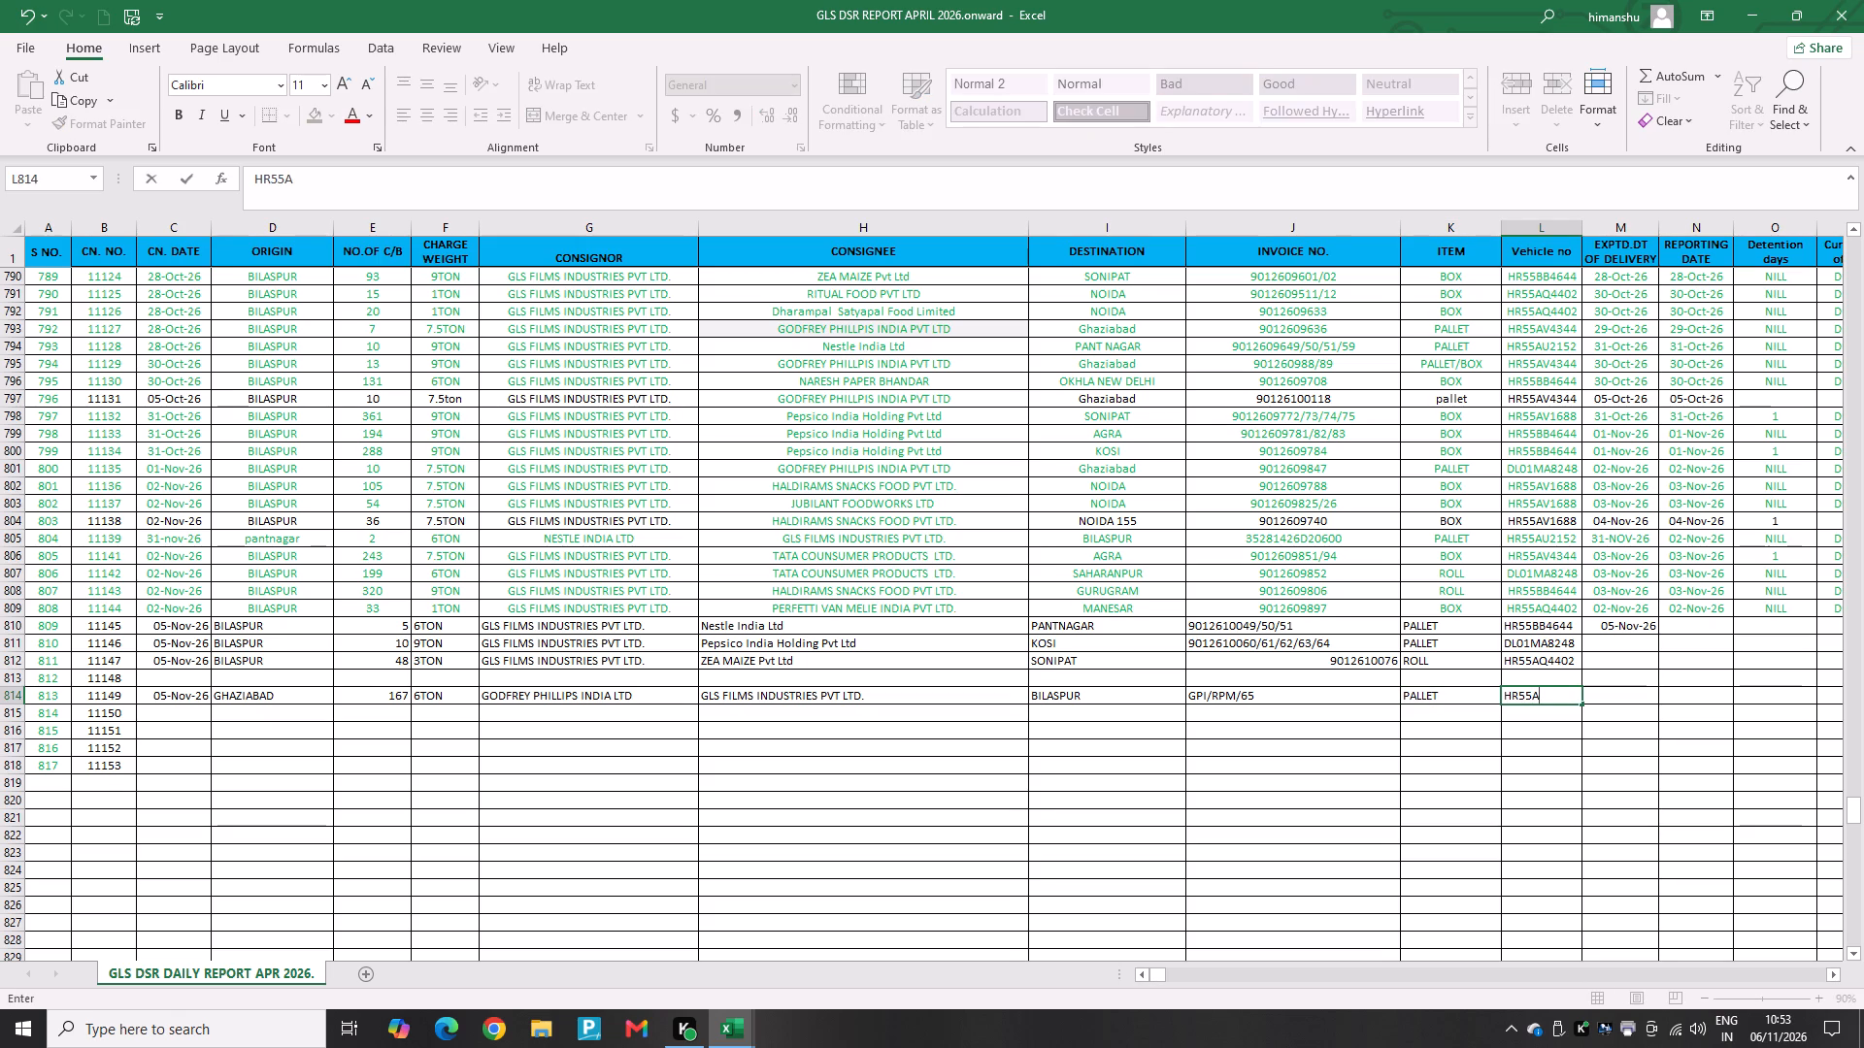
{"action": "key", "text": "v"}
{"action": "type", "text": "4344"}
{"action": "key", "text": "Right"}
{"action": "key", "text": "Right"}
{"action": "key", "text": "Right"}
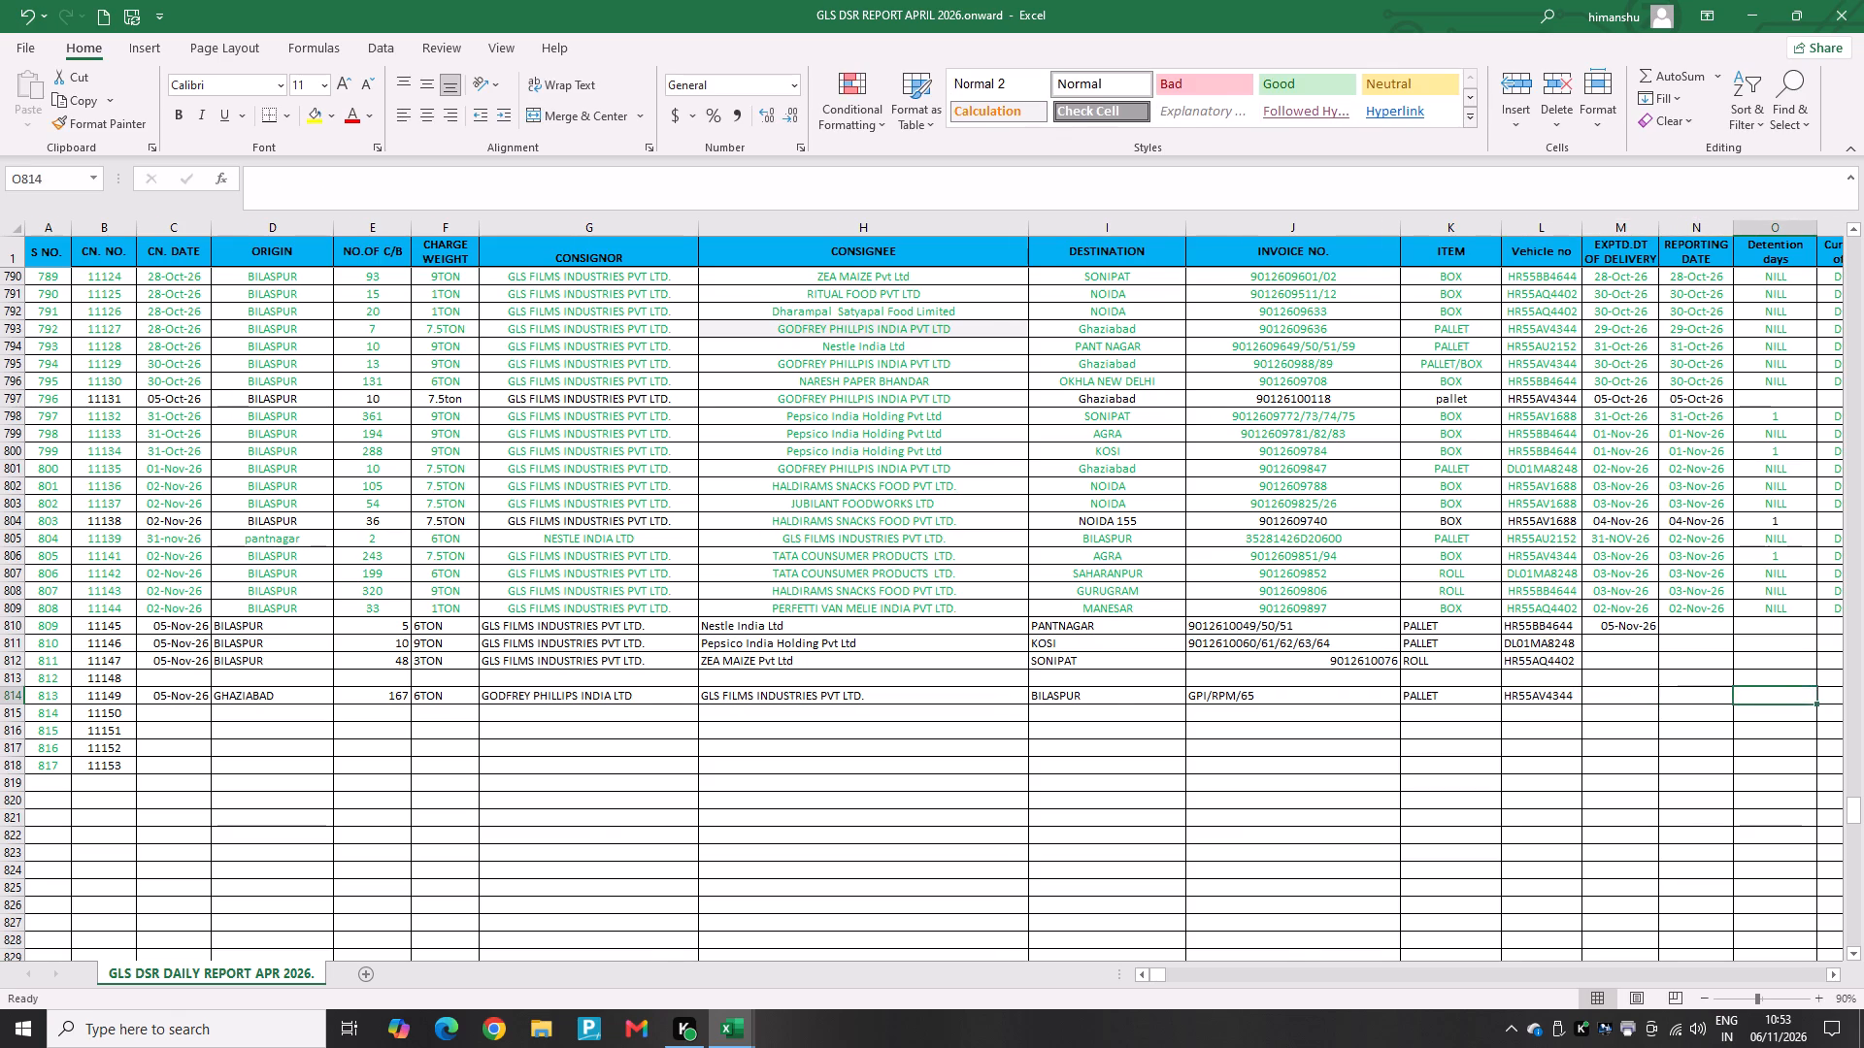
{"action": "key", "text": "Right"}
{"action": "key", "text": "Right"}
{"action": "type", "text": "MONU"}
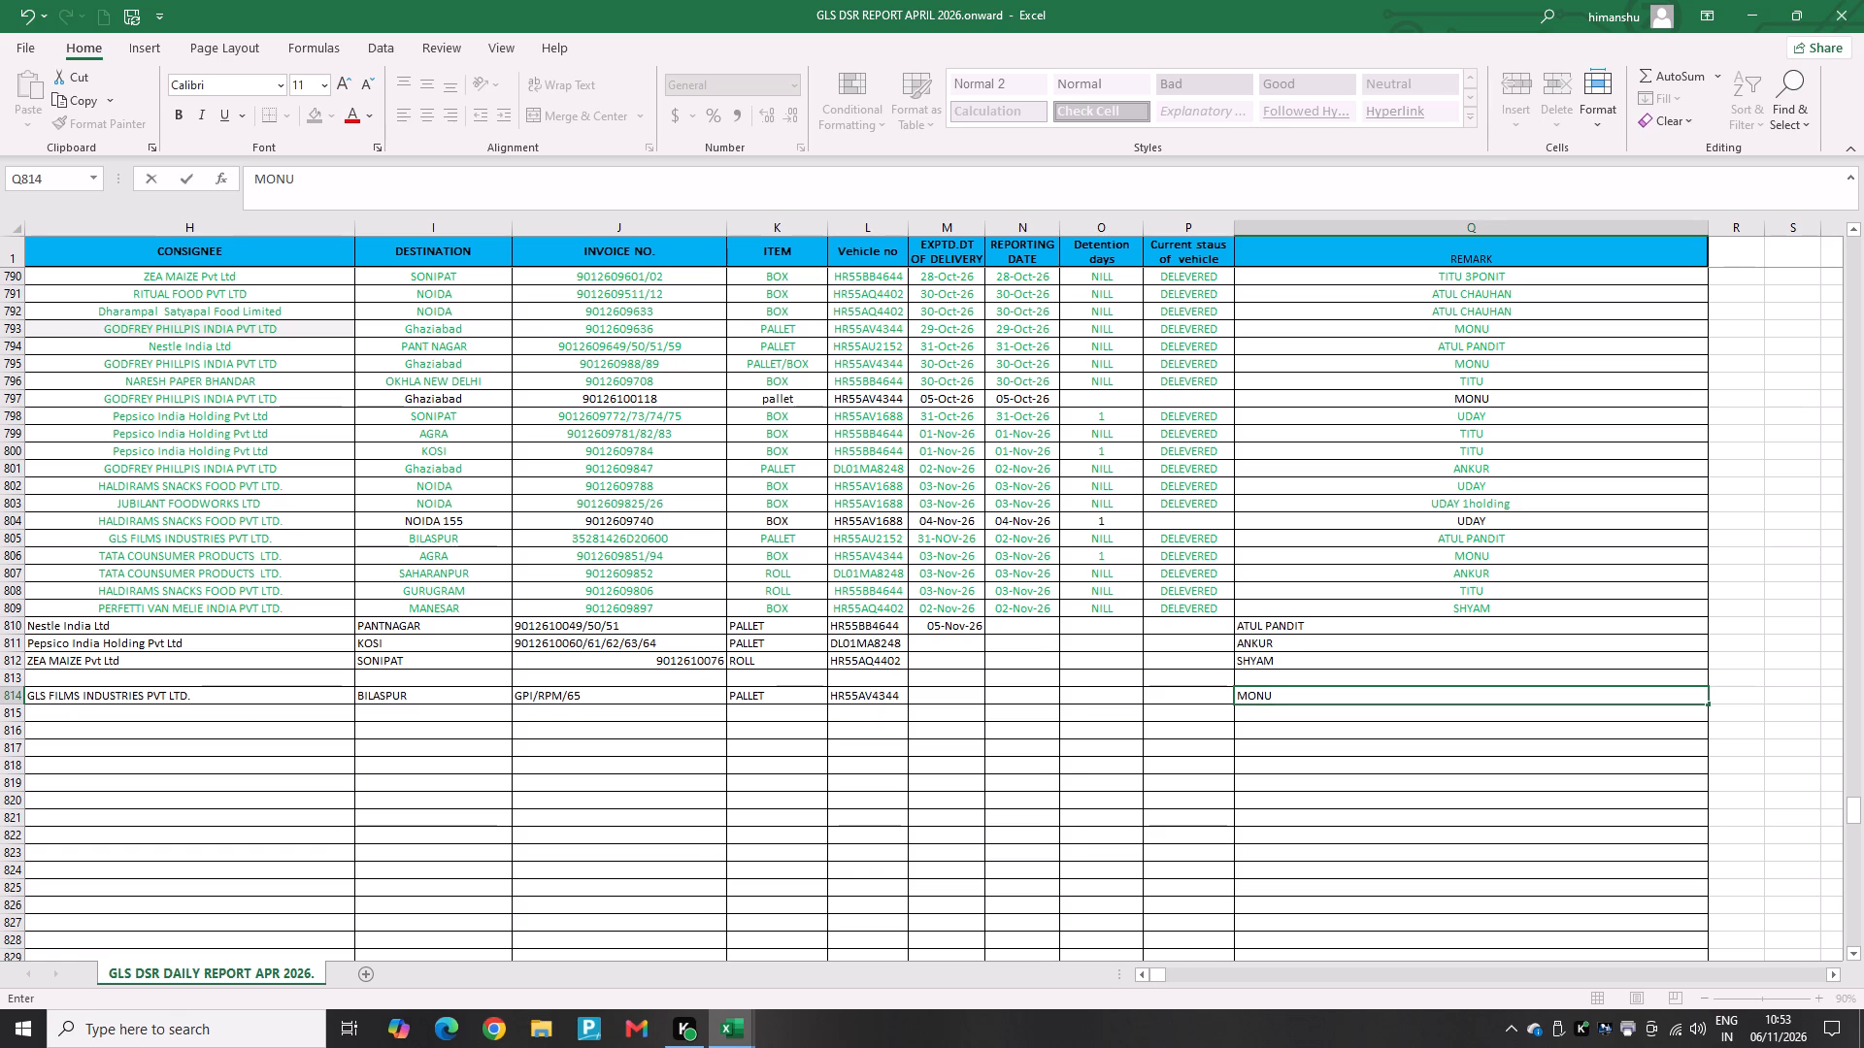
Set CN 11150's date to 06-Nov-26.
{"action": "key", "text": "Left"}
{"action": "key", "text": "Left"}
{"action": "key", "text": "Left"}
{"action": "key", "text": "Left"}
{"action": "key", "text": "Left"}
{"action": "key", "text": "Left"}
{"action": "key", "text": "Left"}
{"action": "key", "text": "Left"}
{"action": "key", "text": "Left"}
{"action": "key", "text": "Left"}
{"action": "key", "text": "Left"}
{"action": "key", "text": "Left"}
{"action": "key", "text": "Left"}
{"action": "key", "text": "Left"}
{"action": "key", "text": "Left"}
{"action": "key", "text": "Left"}
{"action": "key", "text": "Left"}
{"action": "key", "text": "Left"}
{"action": "key", "text": "Left"}
{"action": "key", "text": "Left"}
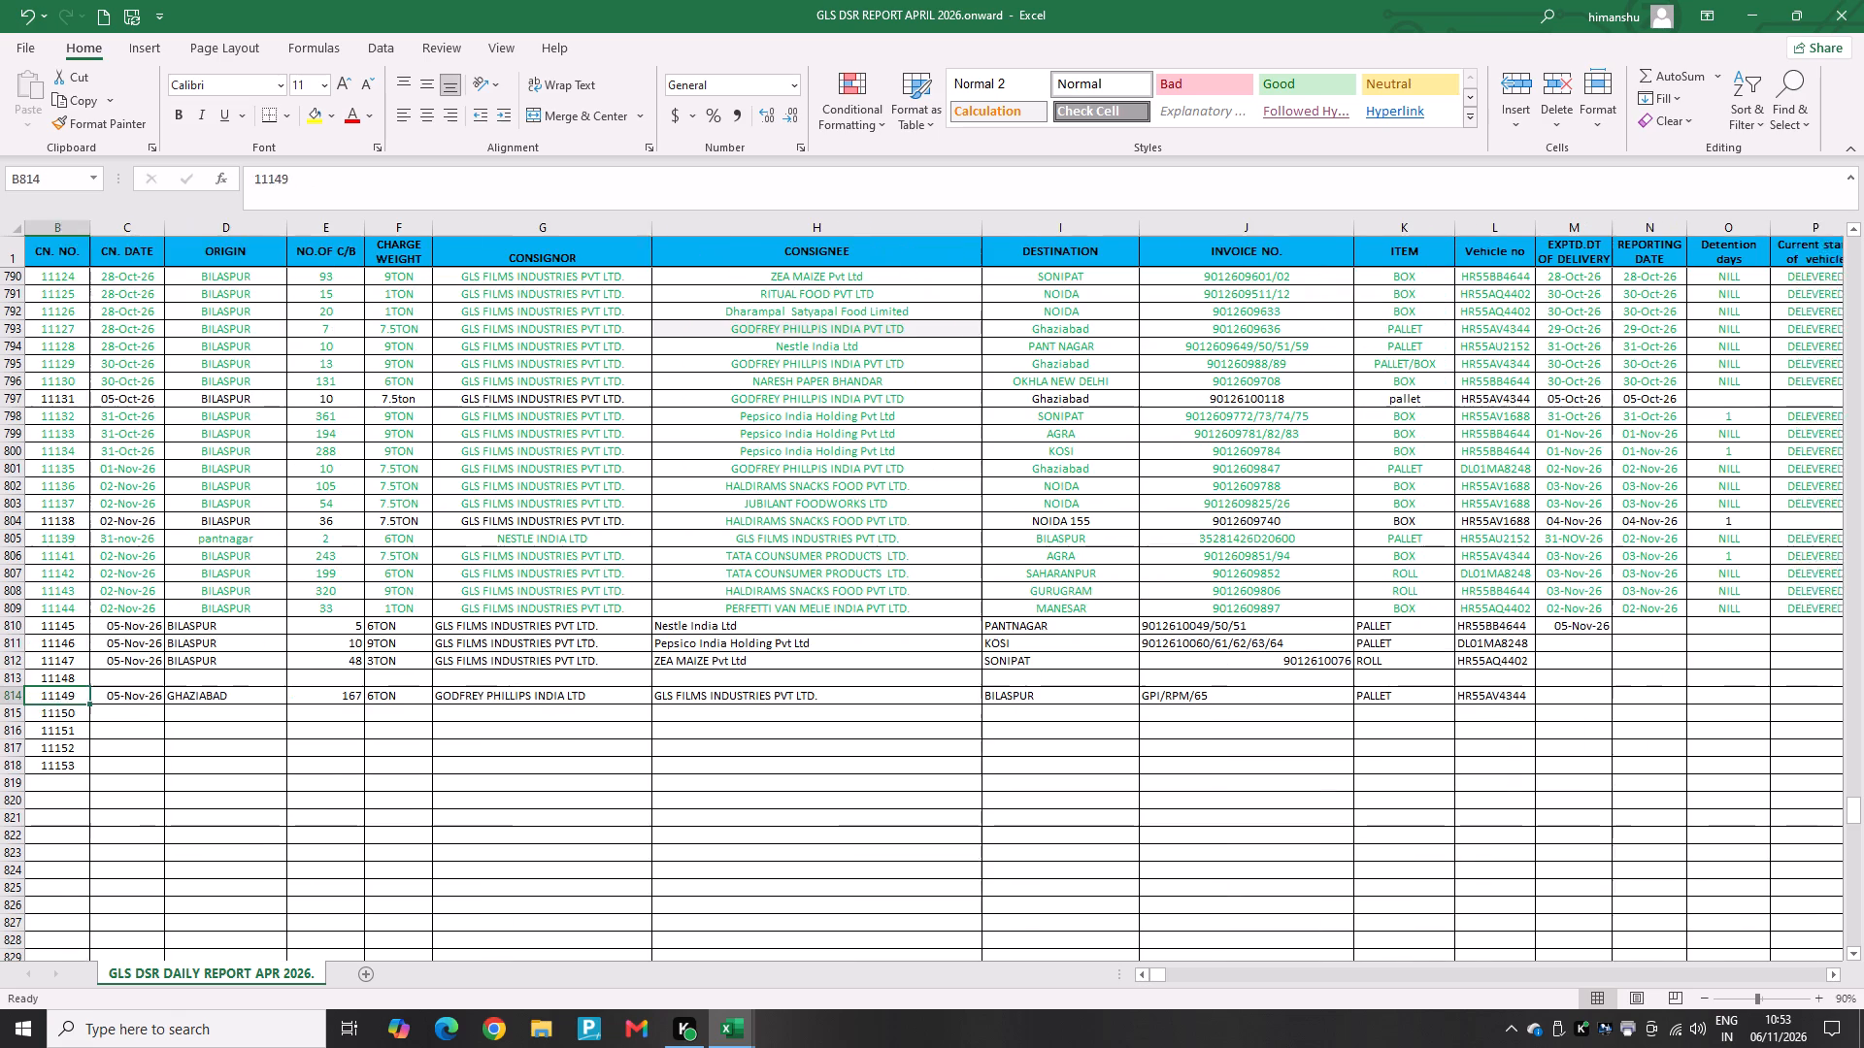
{"action": "key", "text": "Right"}
{"action": "key", "text": "Down"}
{"action": "key", "text": "Right"}
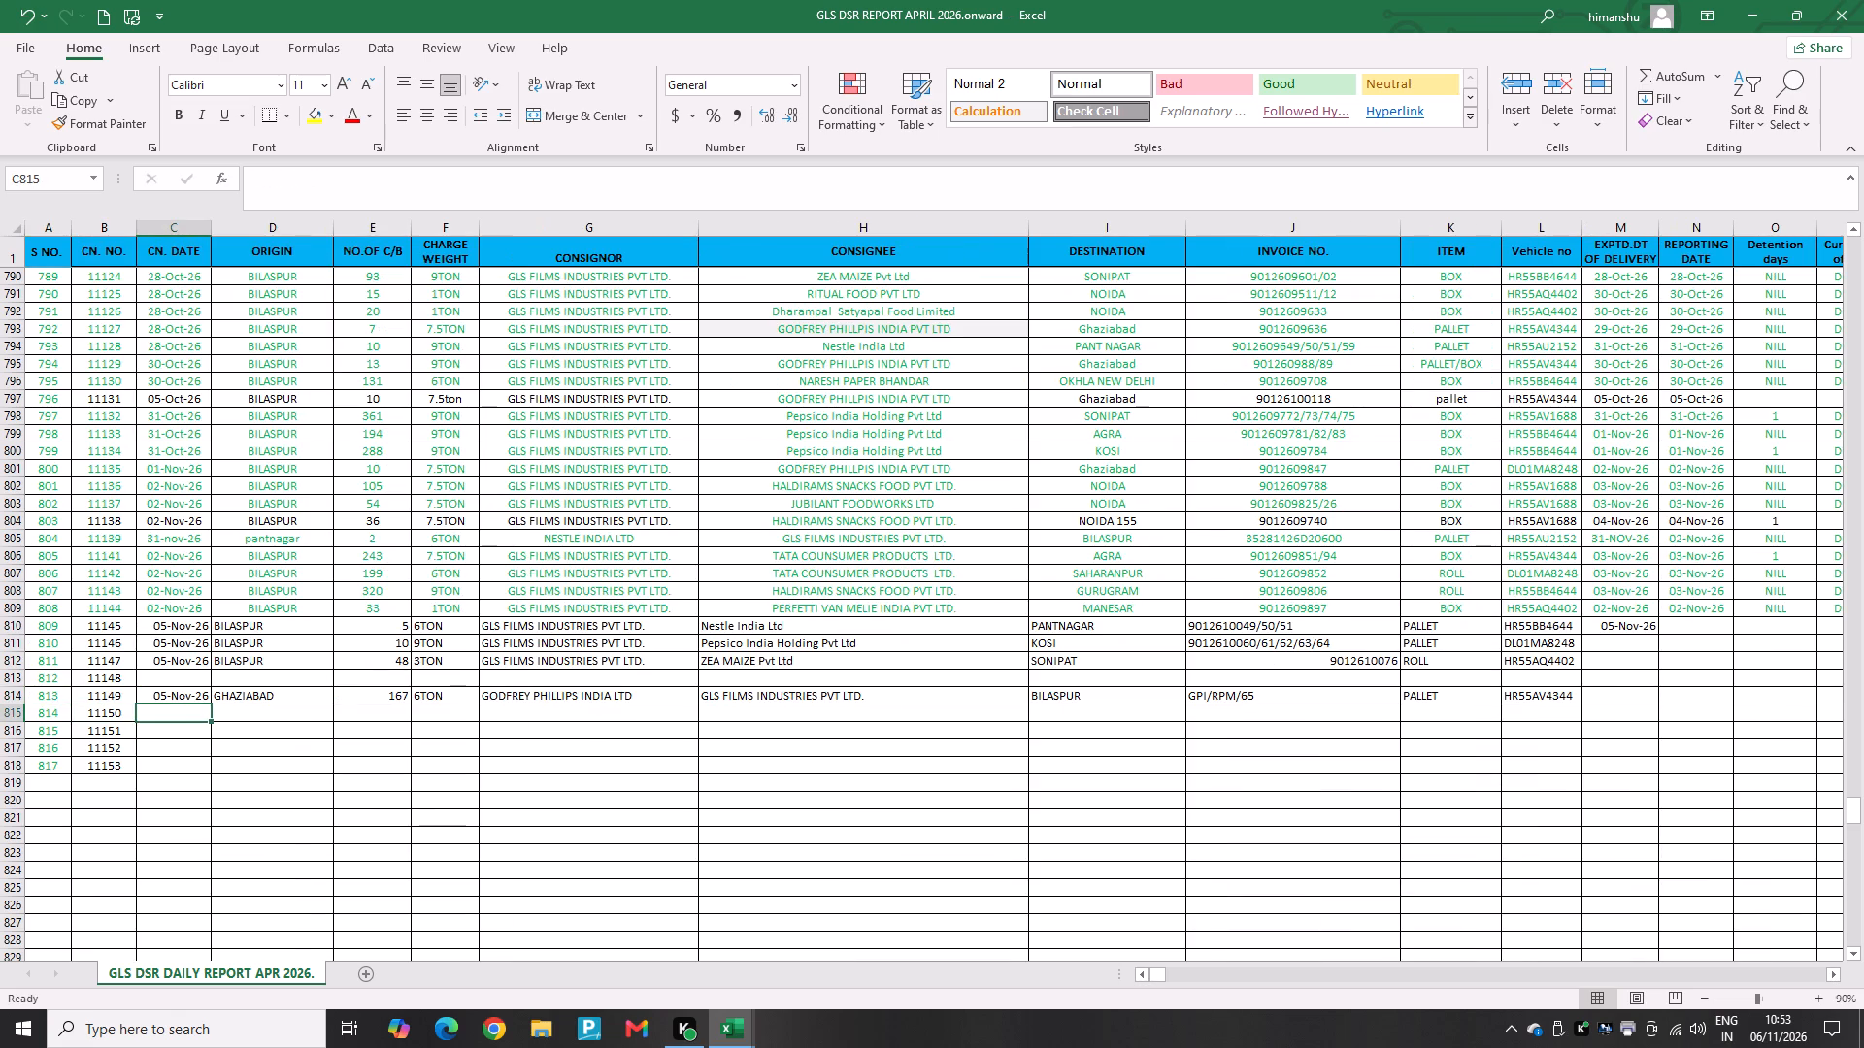
{"action": "type", "text": "06-"}
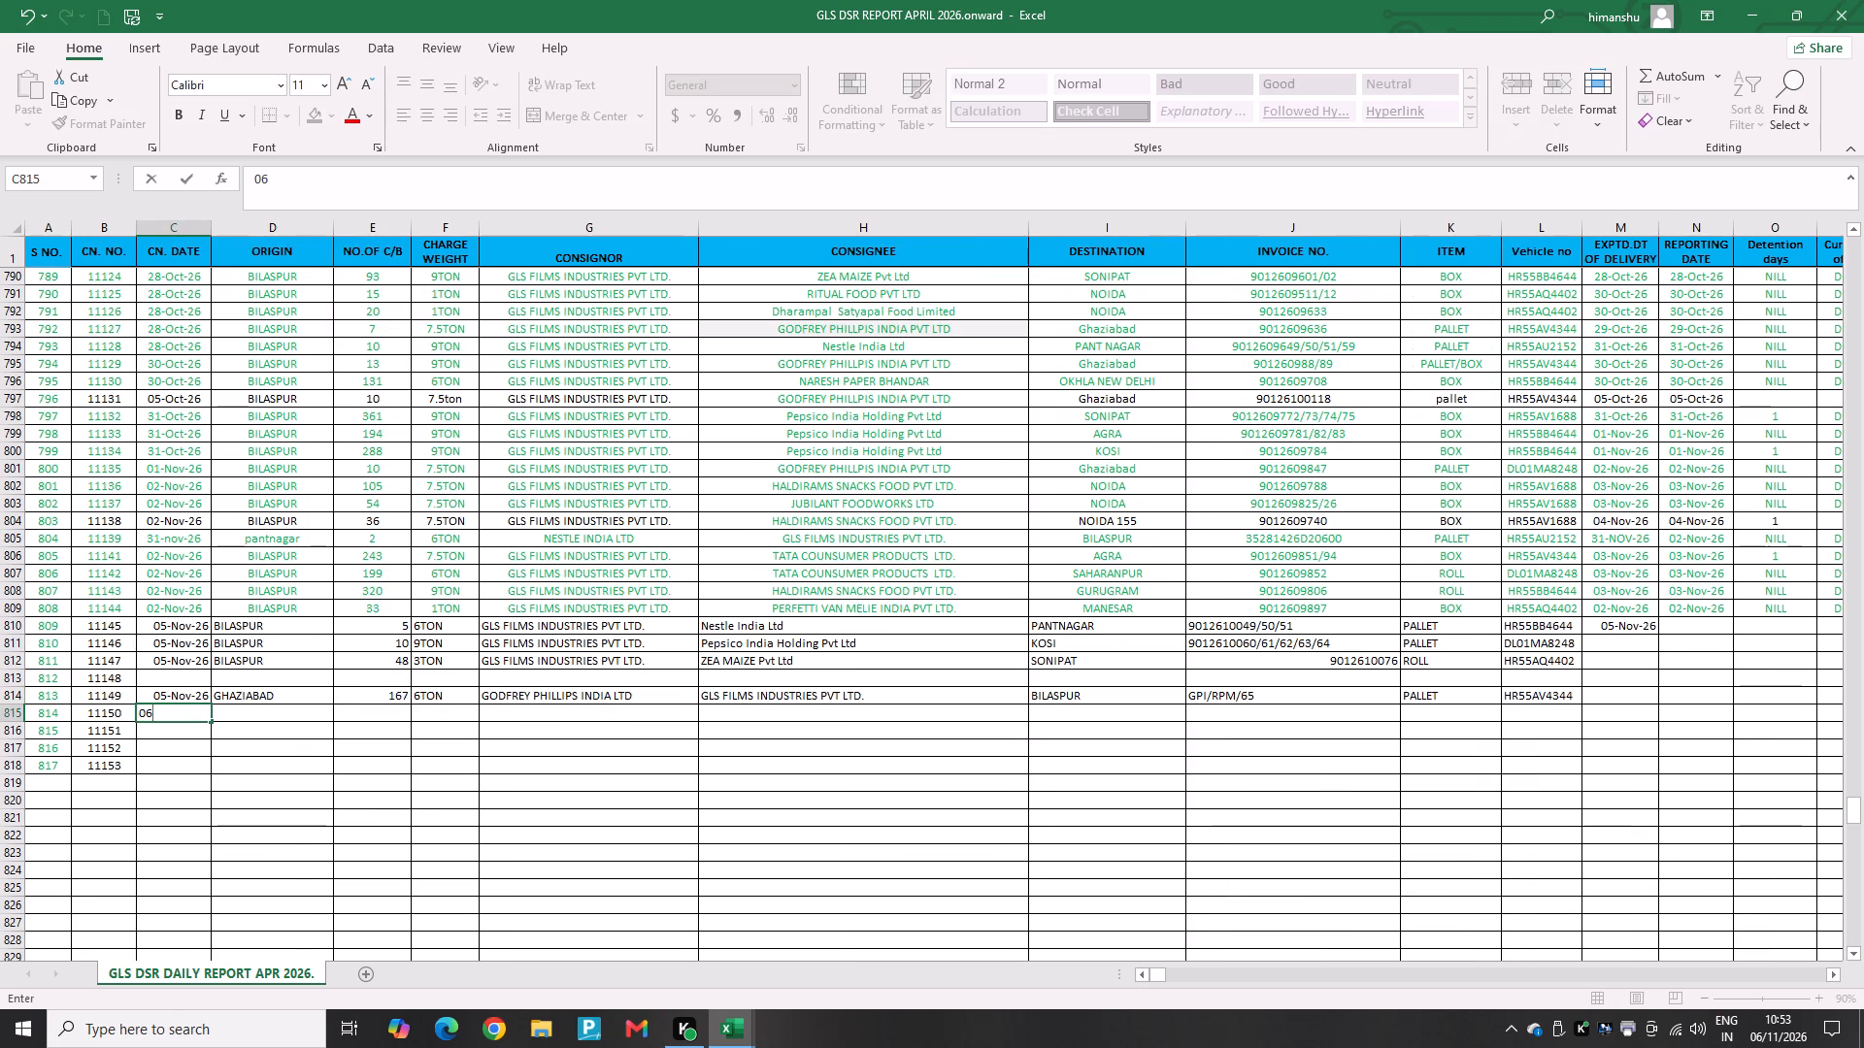
{"action": "type", "text": "NOV-526"}
{"action": "key", "text": "BackSpace"}
{"action": "key", "text": "BackSpace"}
{"action": "key", "text": "BackSpace"}
{"action": "type", "text": "26"}
{"action": "key", "text": "Right"}
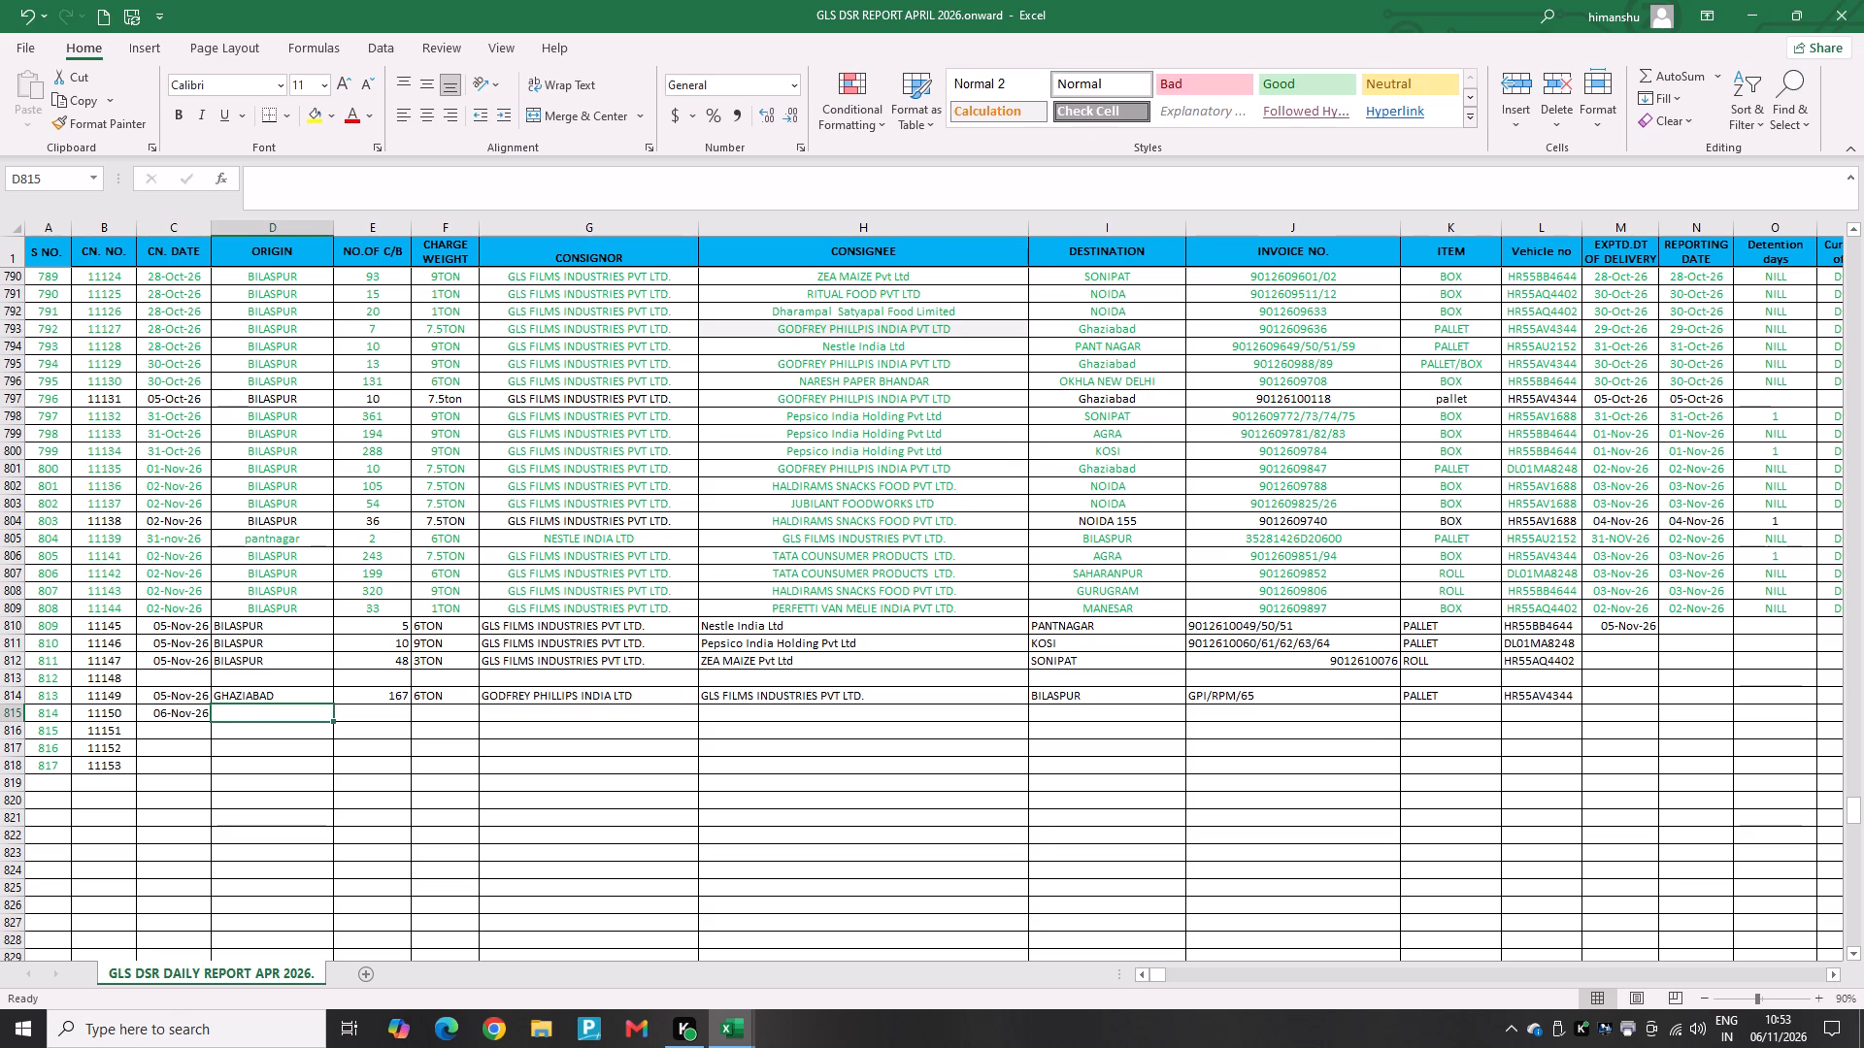
For CN 11150, enter the origin BILASPUR, 209 as the number of C/B and a charge weight of 6TON.
{"action": "type", "text": "BIL"}
{"action": "type", "text": "AS"}
{"action": "key", "text": "Right"}
{"action": "type", "text": "209"}
{"action": "key", "text": "Right"}
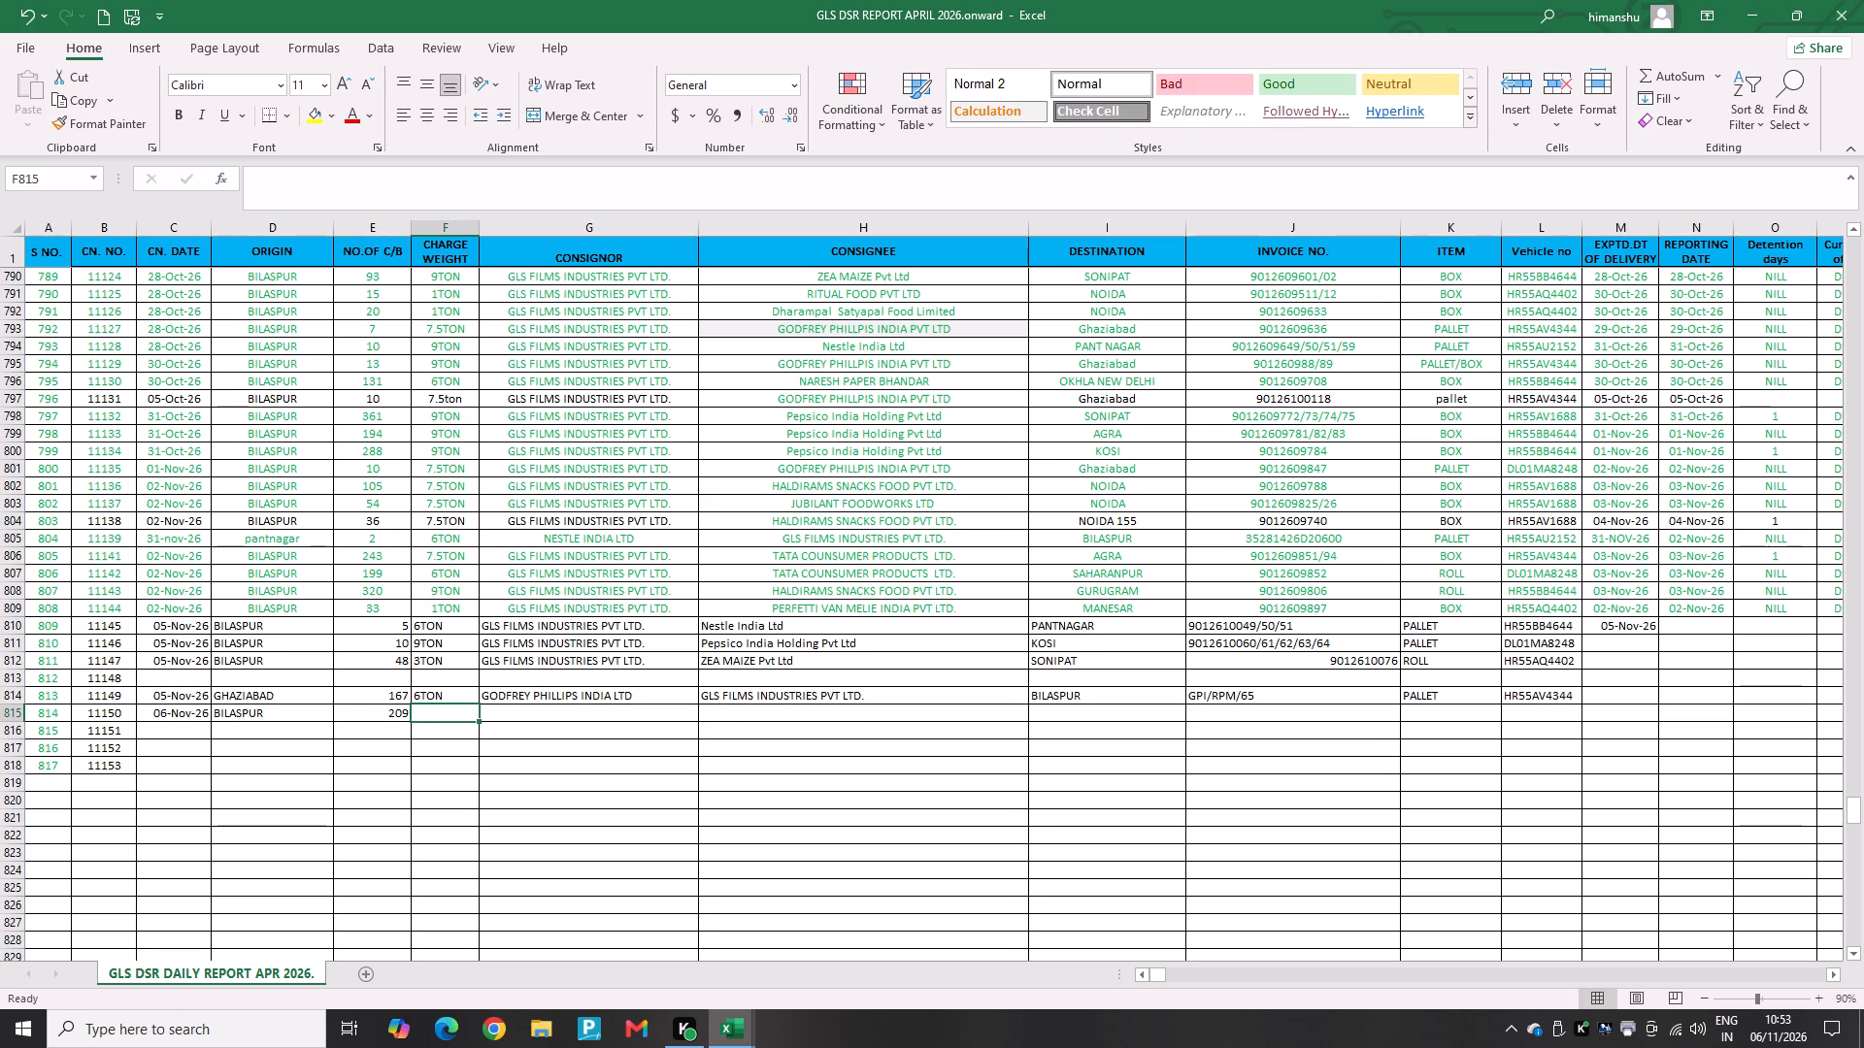
{"action": "type", "text": "6TON"}
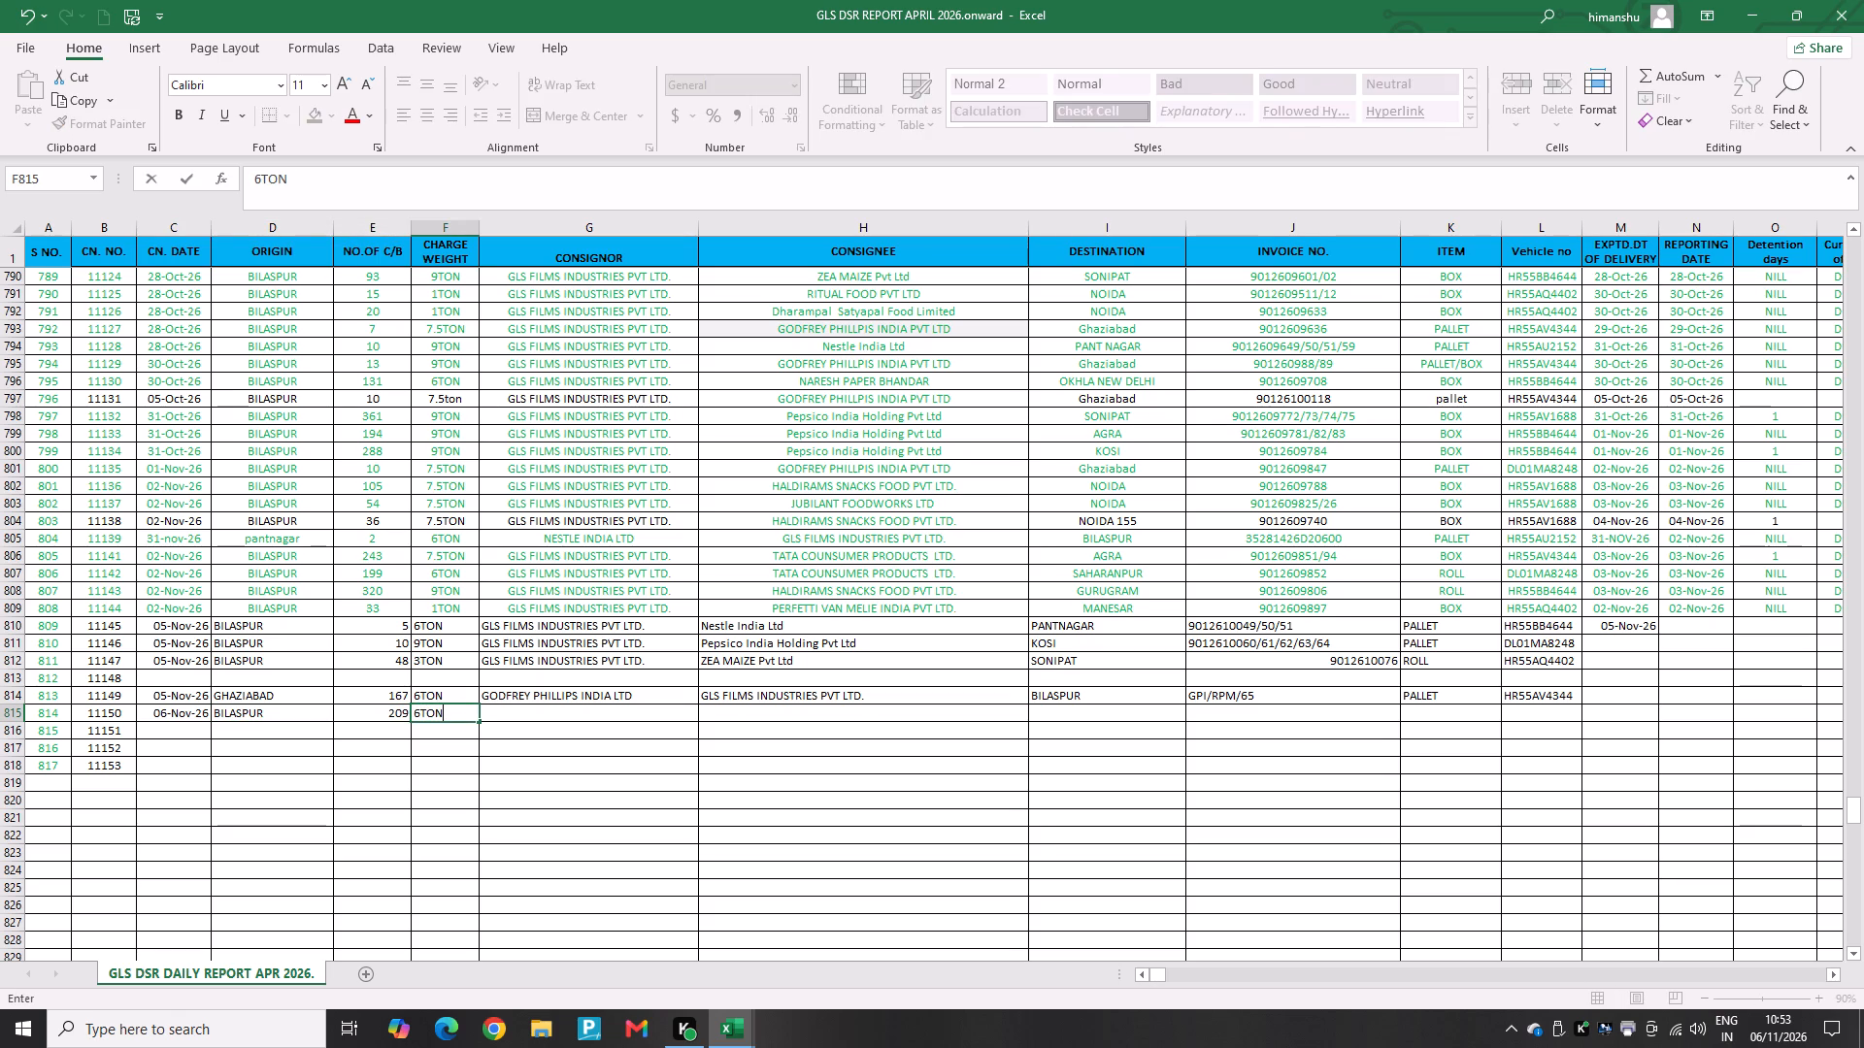
{"action": "key", "text": "Right"}
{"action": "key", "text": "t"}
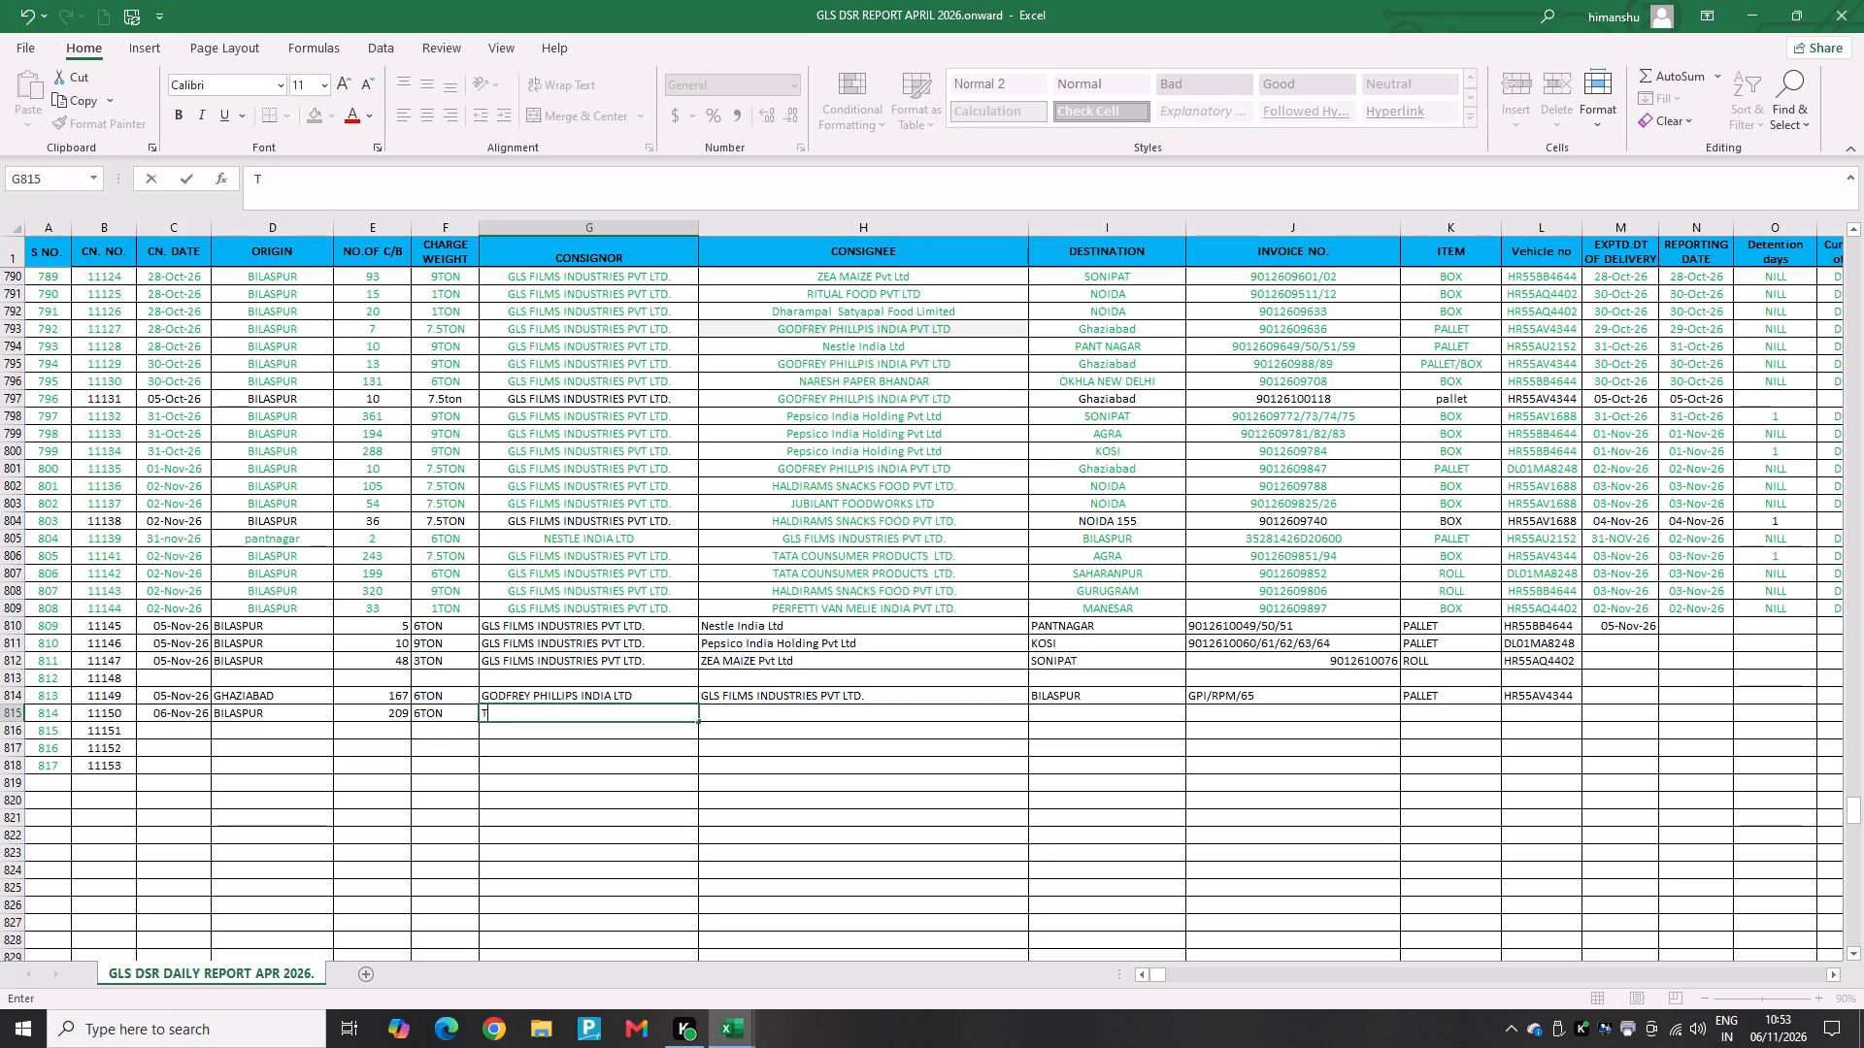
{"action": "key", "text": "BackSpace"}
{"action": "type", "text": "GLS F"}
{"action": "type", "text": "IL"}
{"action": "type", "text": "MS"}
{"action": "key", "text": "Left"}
Enter GLS FILMS INDUSTRIES PVT LTD. as CN 11150's consignor, copying it from CN 11147.
{"action": "key", "text": "Up"}
{"action": "key", "text": "Up"}
{"action": "key", "text": "Right"}
{"action": "key", "text": "Up"}
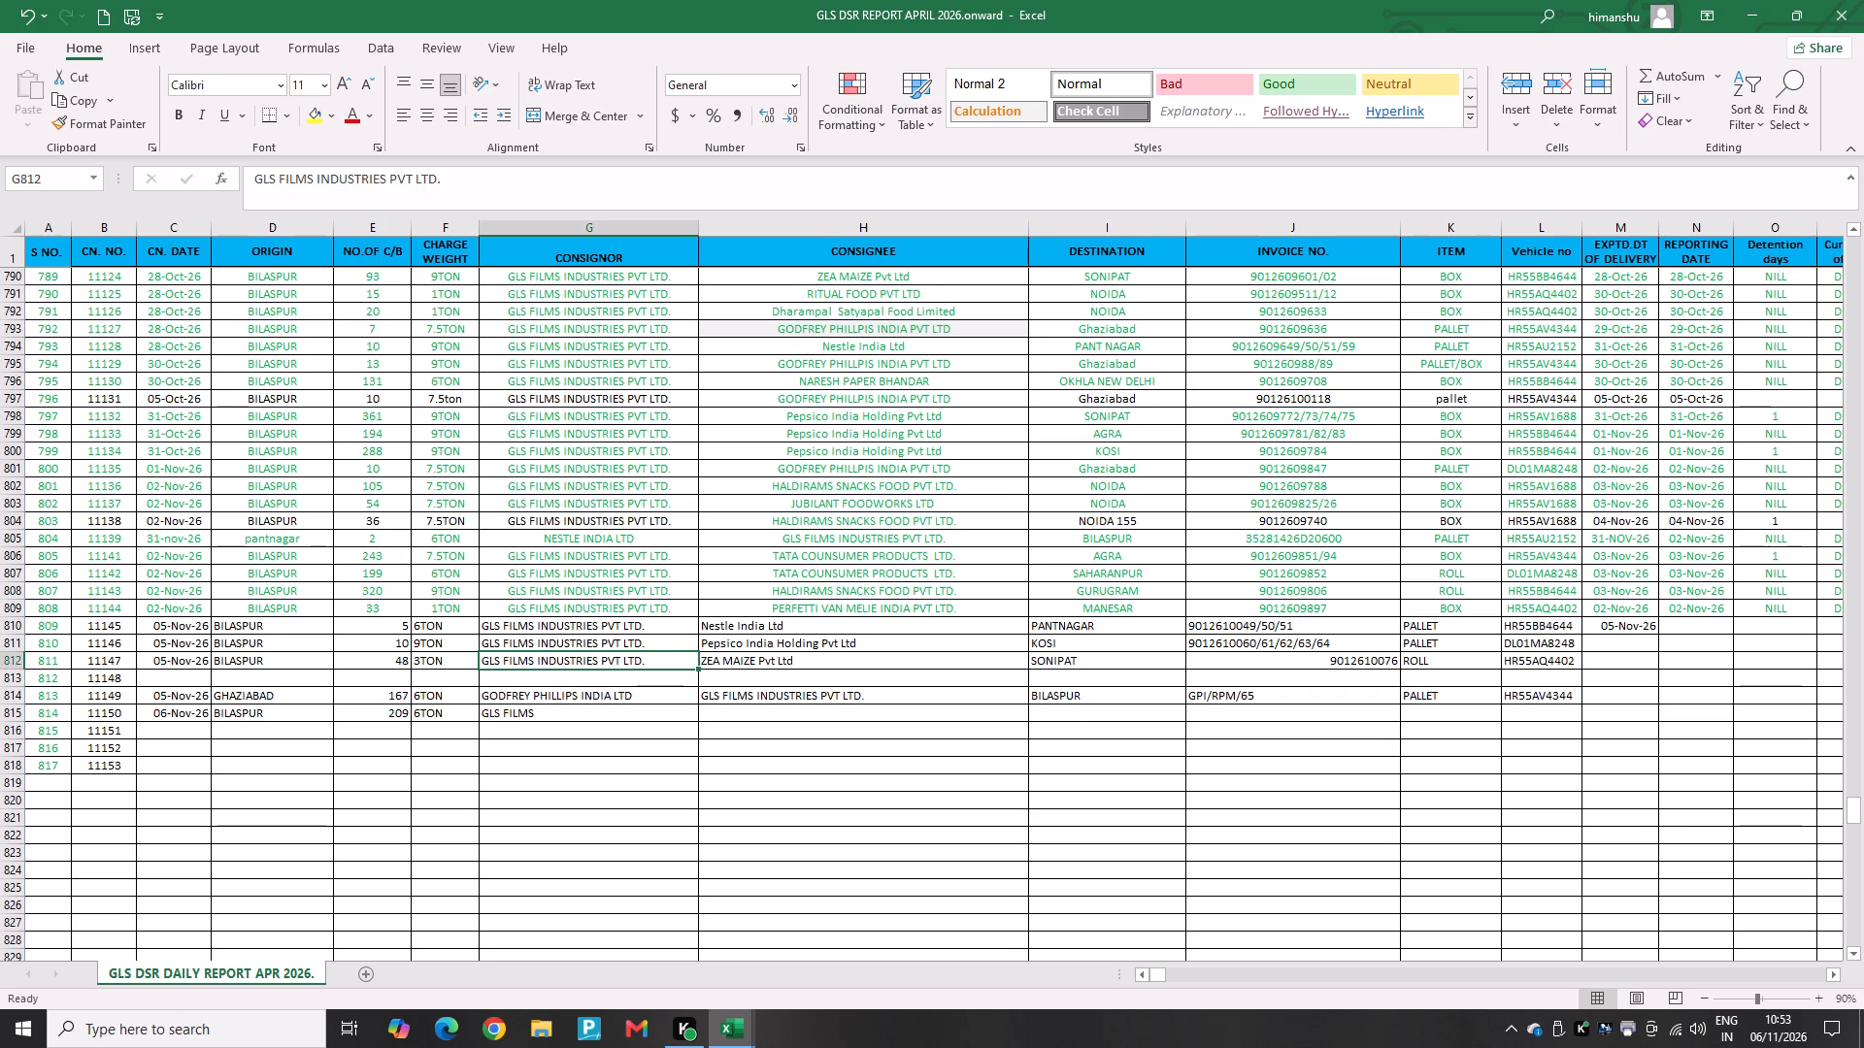
{"action": "key", "text": "ctrl+c"}
{"action": "key", "text": "ctrl+Down"}
{"action": "key", "text": "Down"}
{"action": "key", "text": "ctrl+v"}
{"action": "key", "text": "ctrl+Right"}
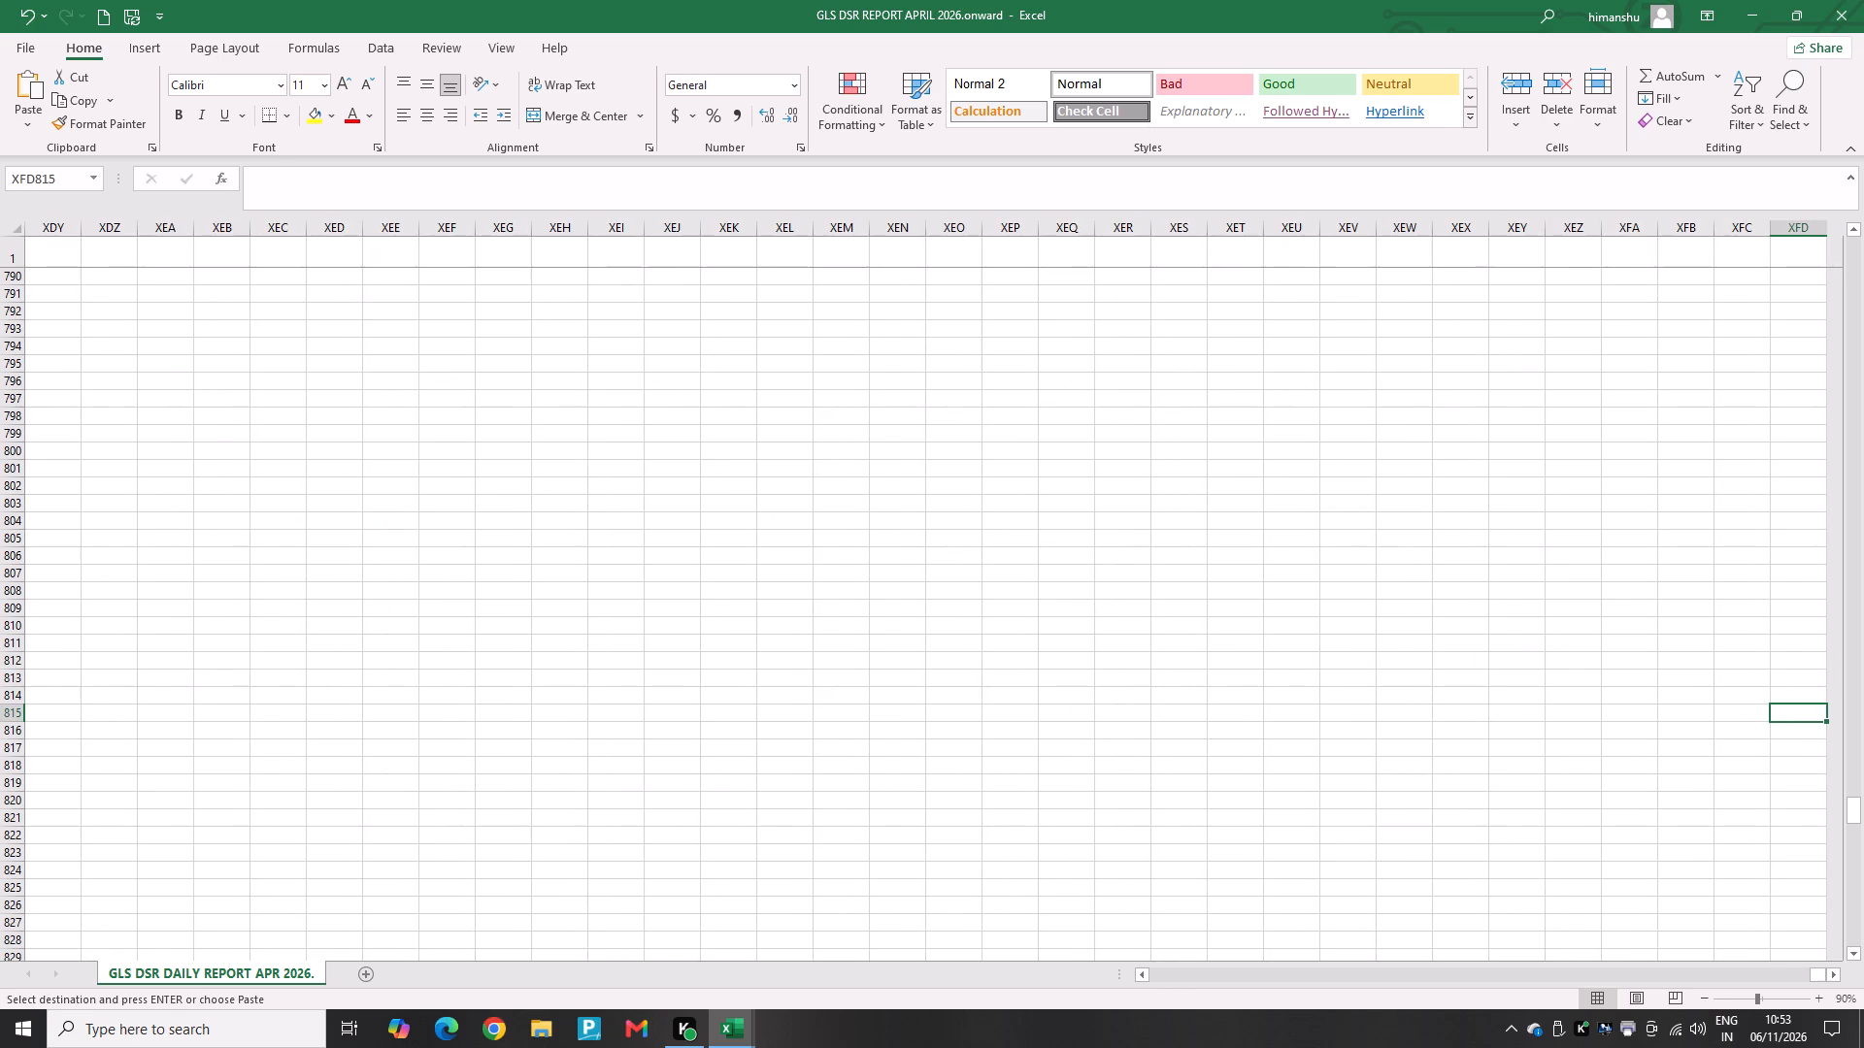
{"action": "key", "text": "ctrl+Left"}
{"action": "key", "text": "Right"}
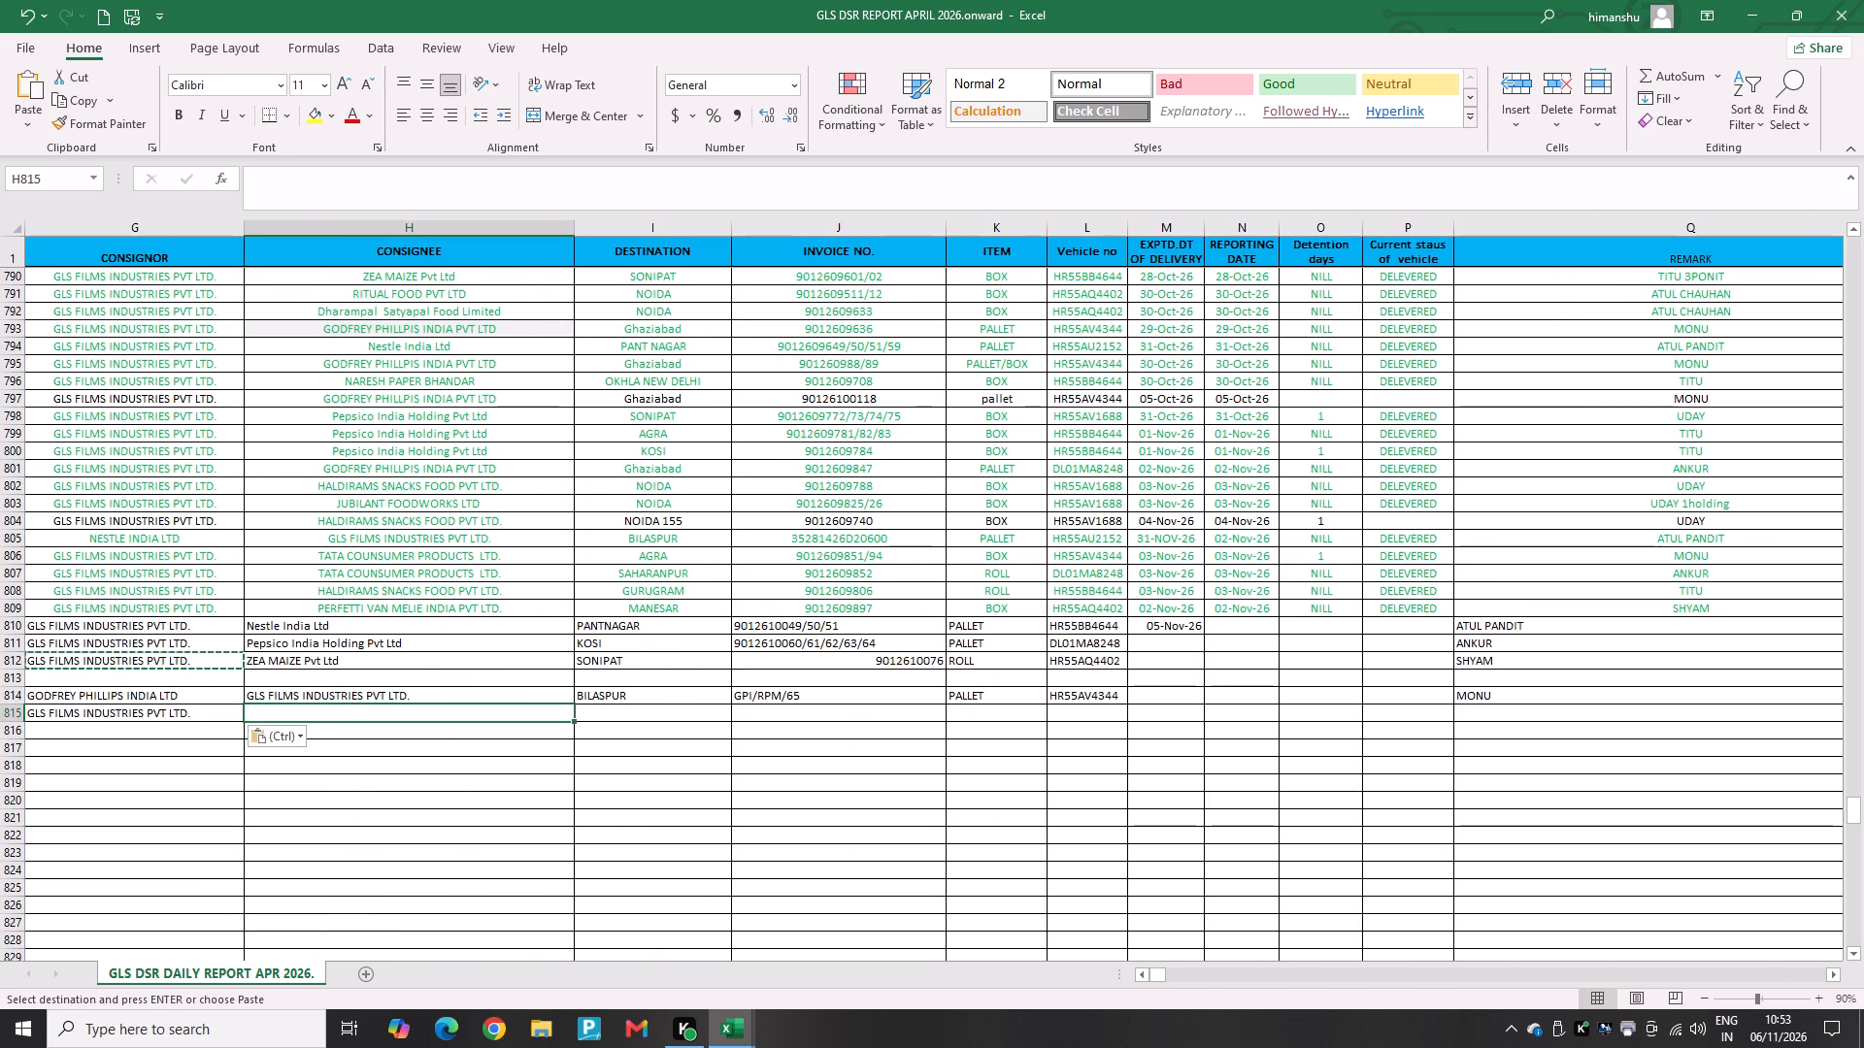
For CN 11150, set the consignee to TATA COUNSUMER PRODUCTS LTD. and the destination to SAMPLA.
{"action": "type", "text": "TAT"}
{"action": "key", "text": "Right"}
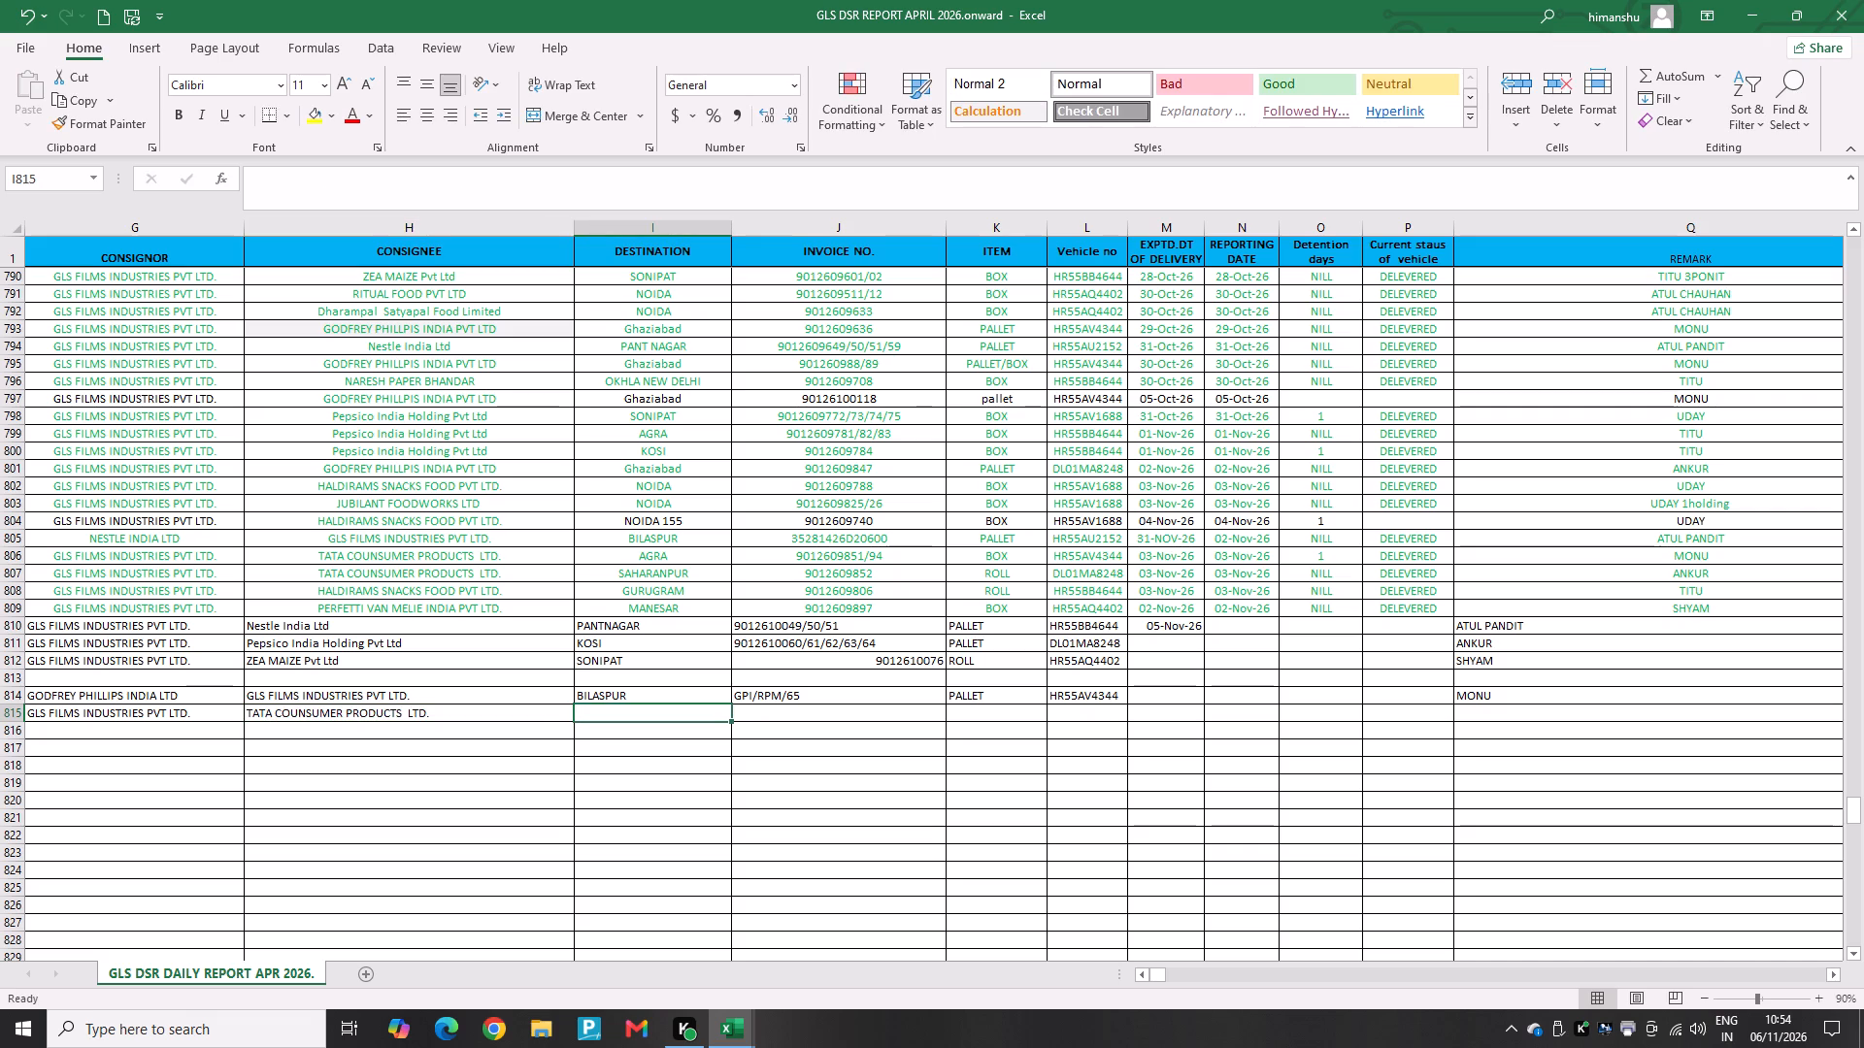
{"action": "type", "text": "SAMPL"}
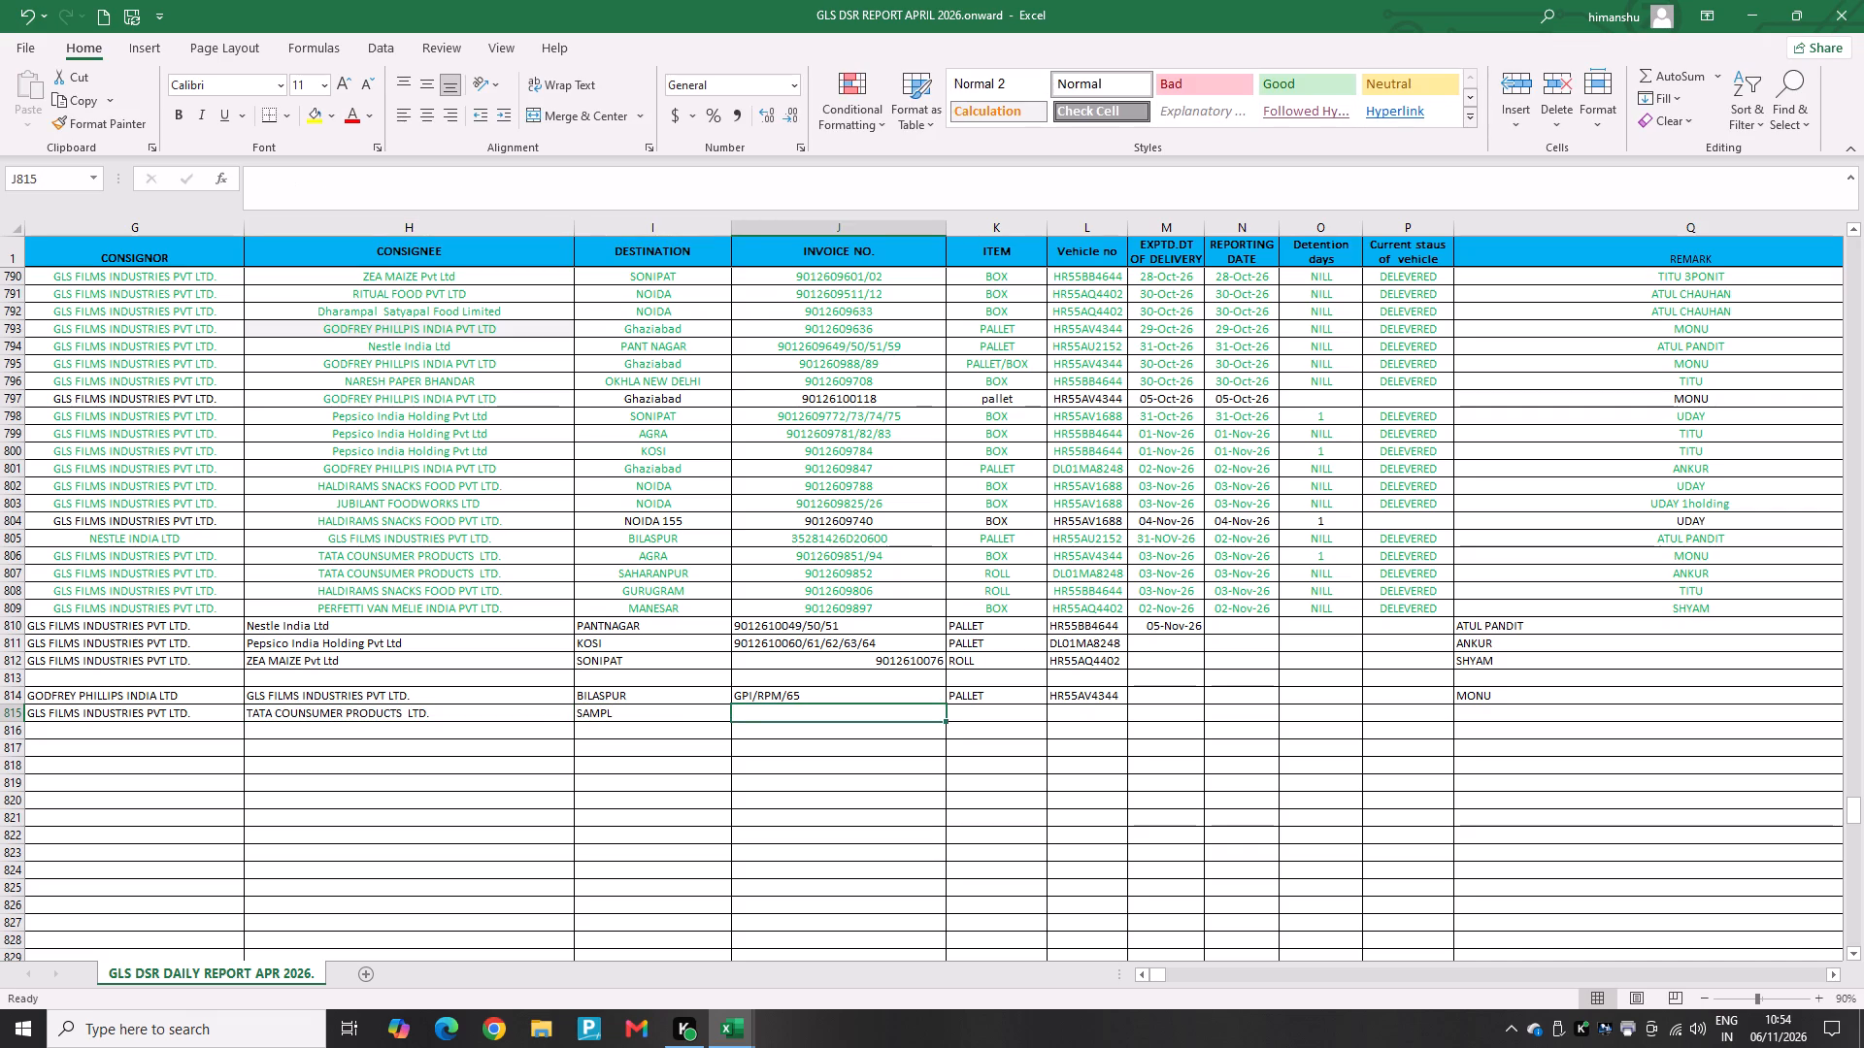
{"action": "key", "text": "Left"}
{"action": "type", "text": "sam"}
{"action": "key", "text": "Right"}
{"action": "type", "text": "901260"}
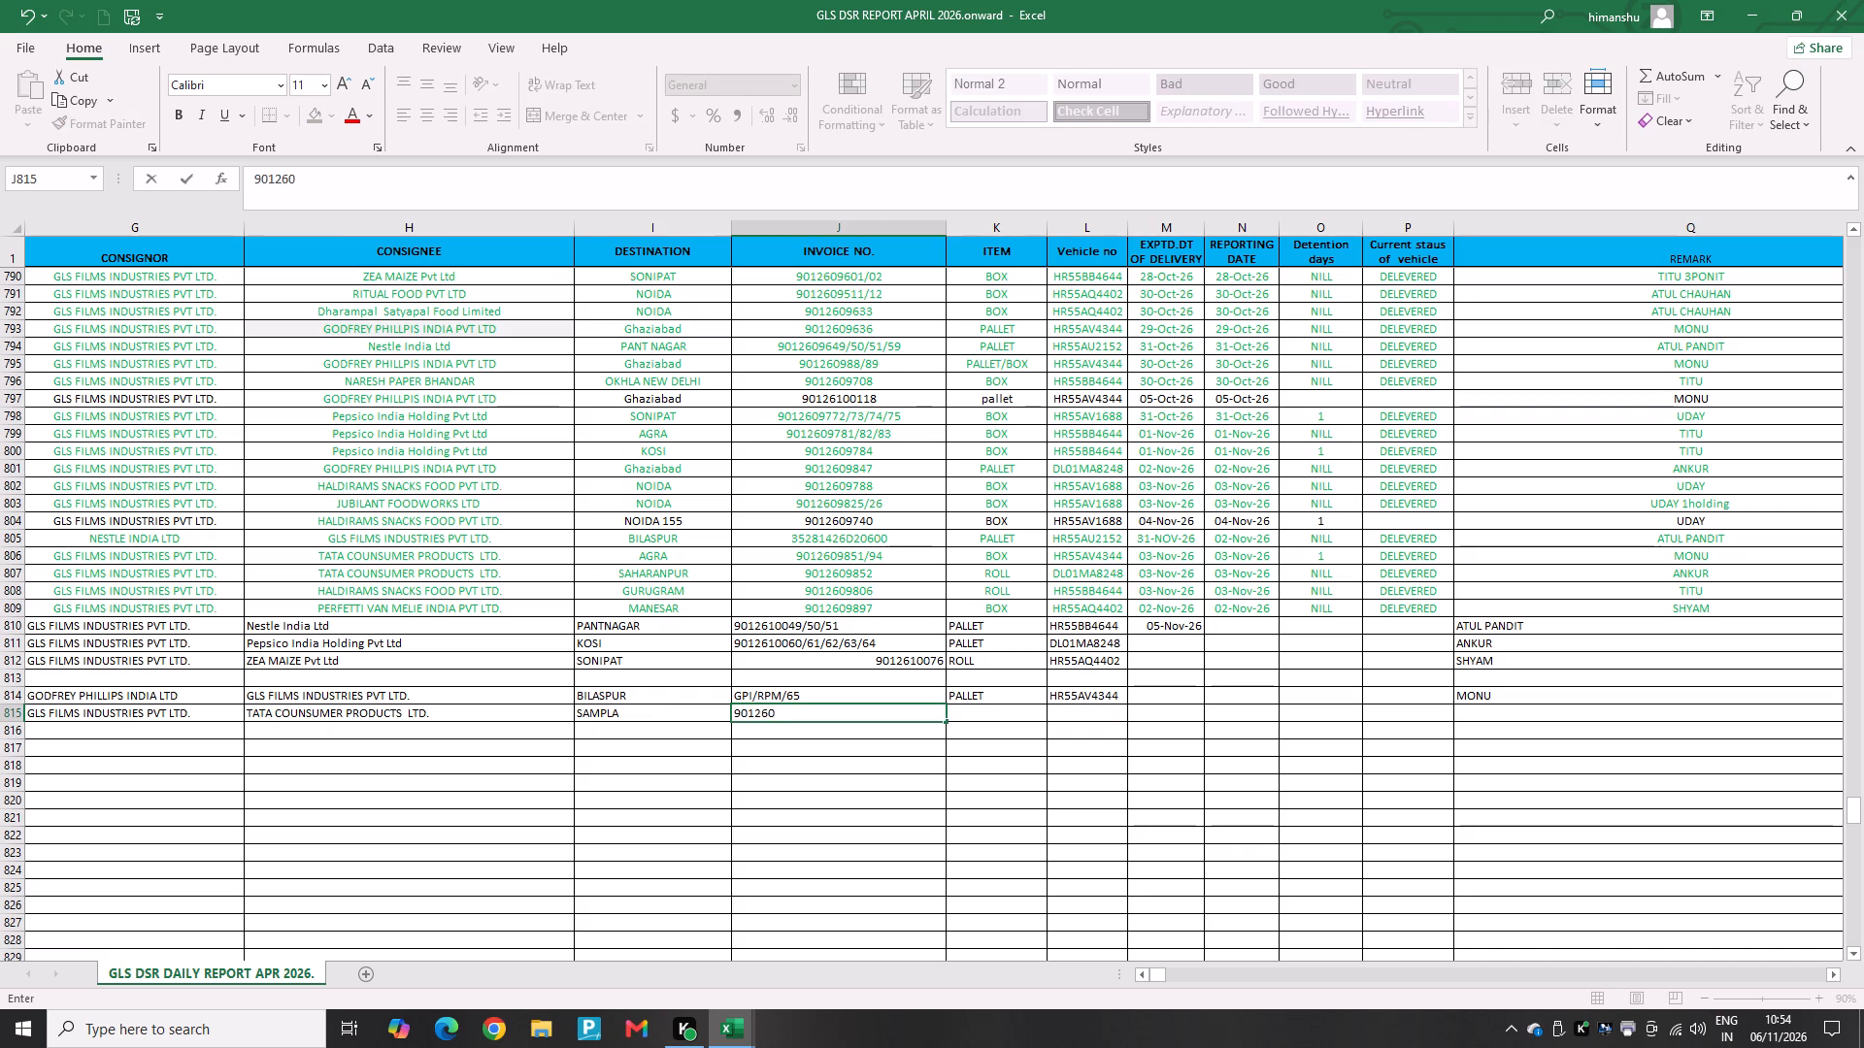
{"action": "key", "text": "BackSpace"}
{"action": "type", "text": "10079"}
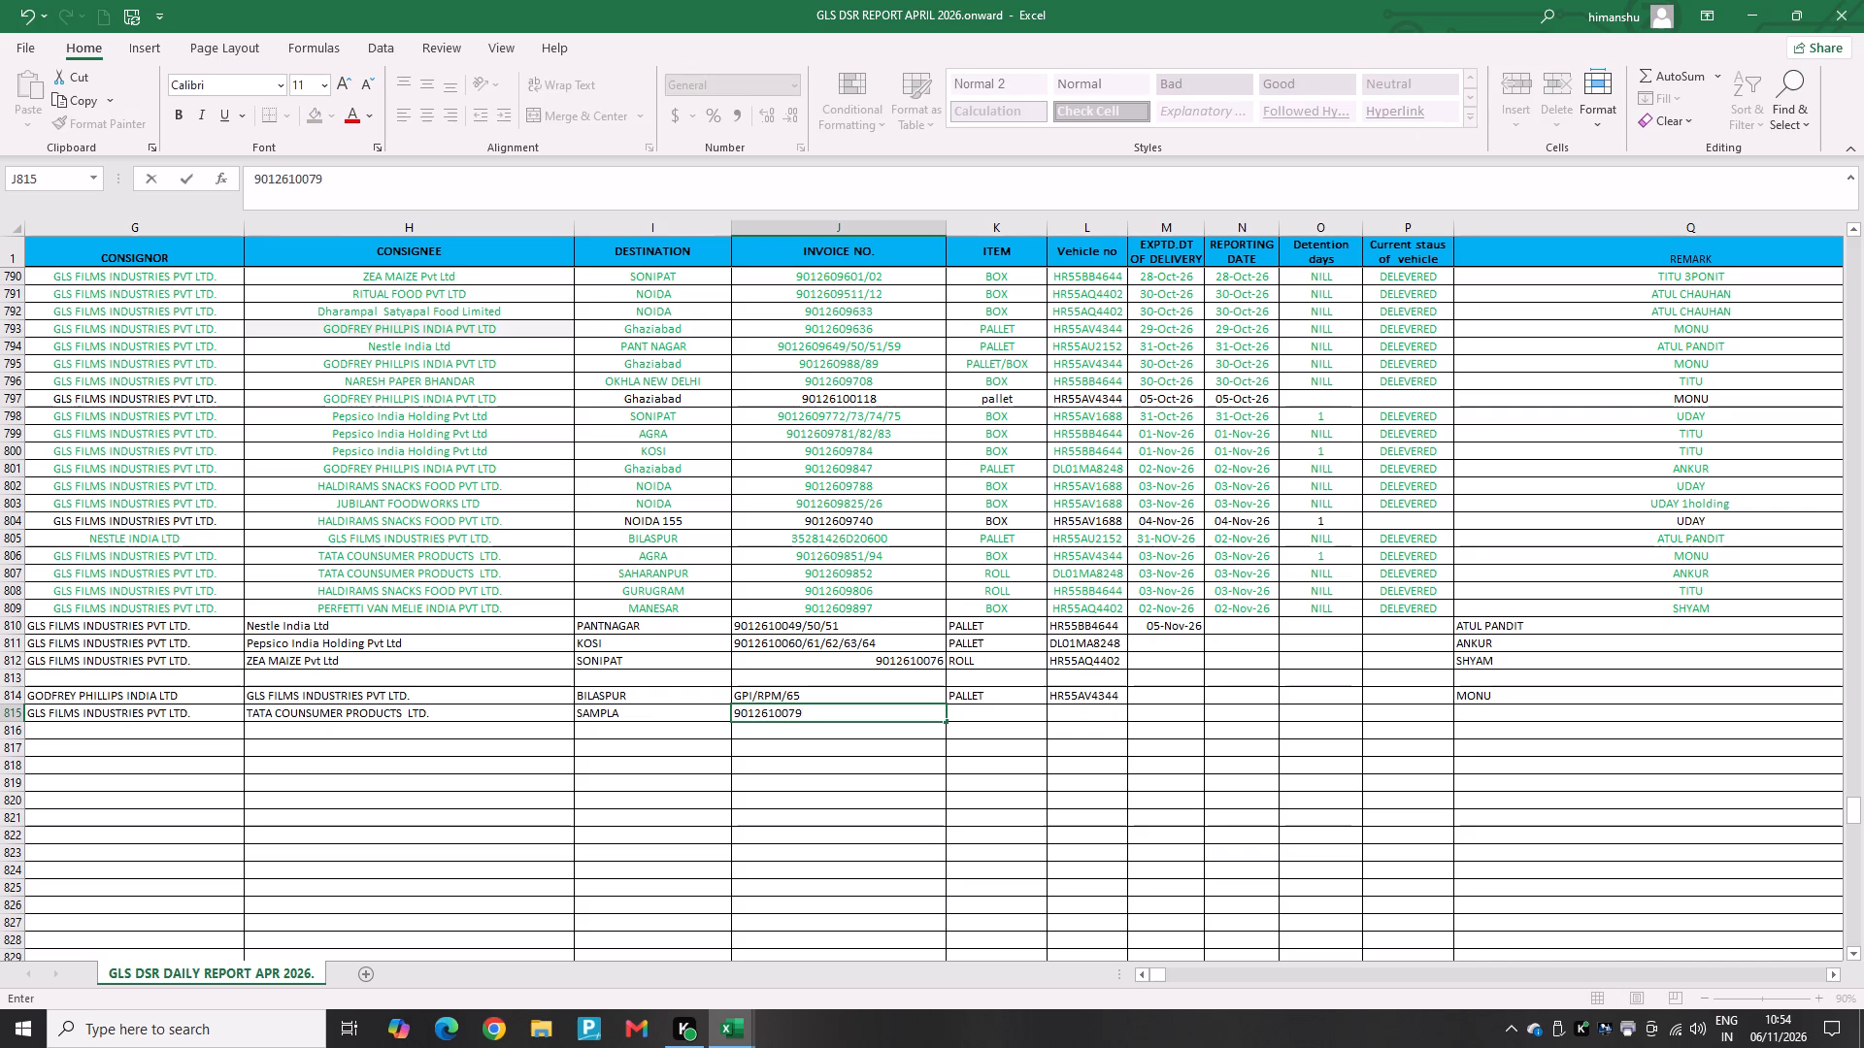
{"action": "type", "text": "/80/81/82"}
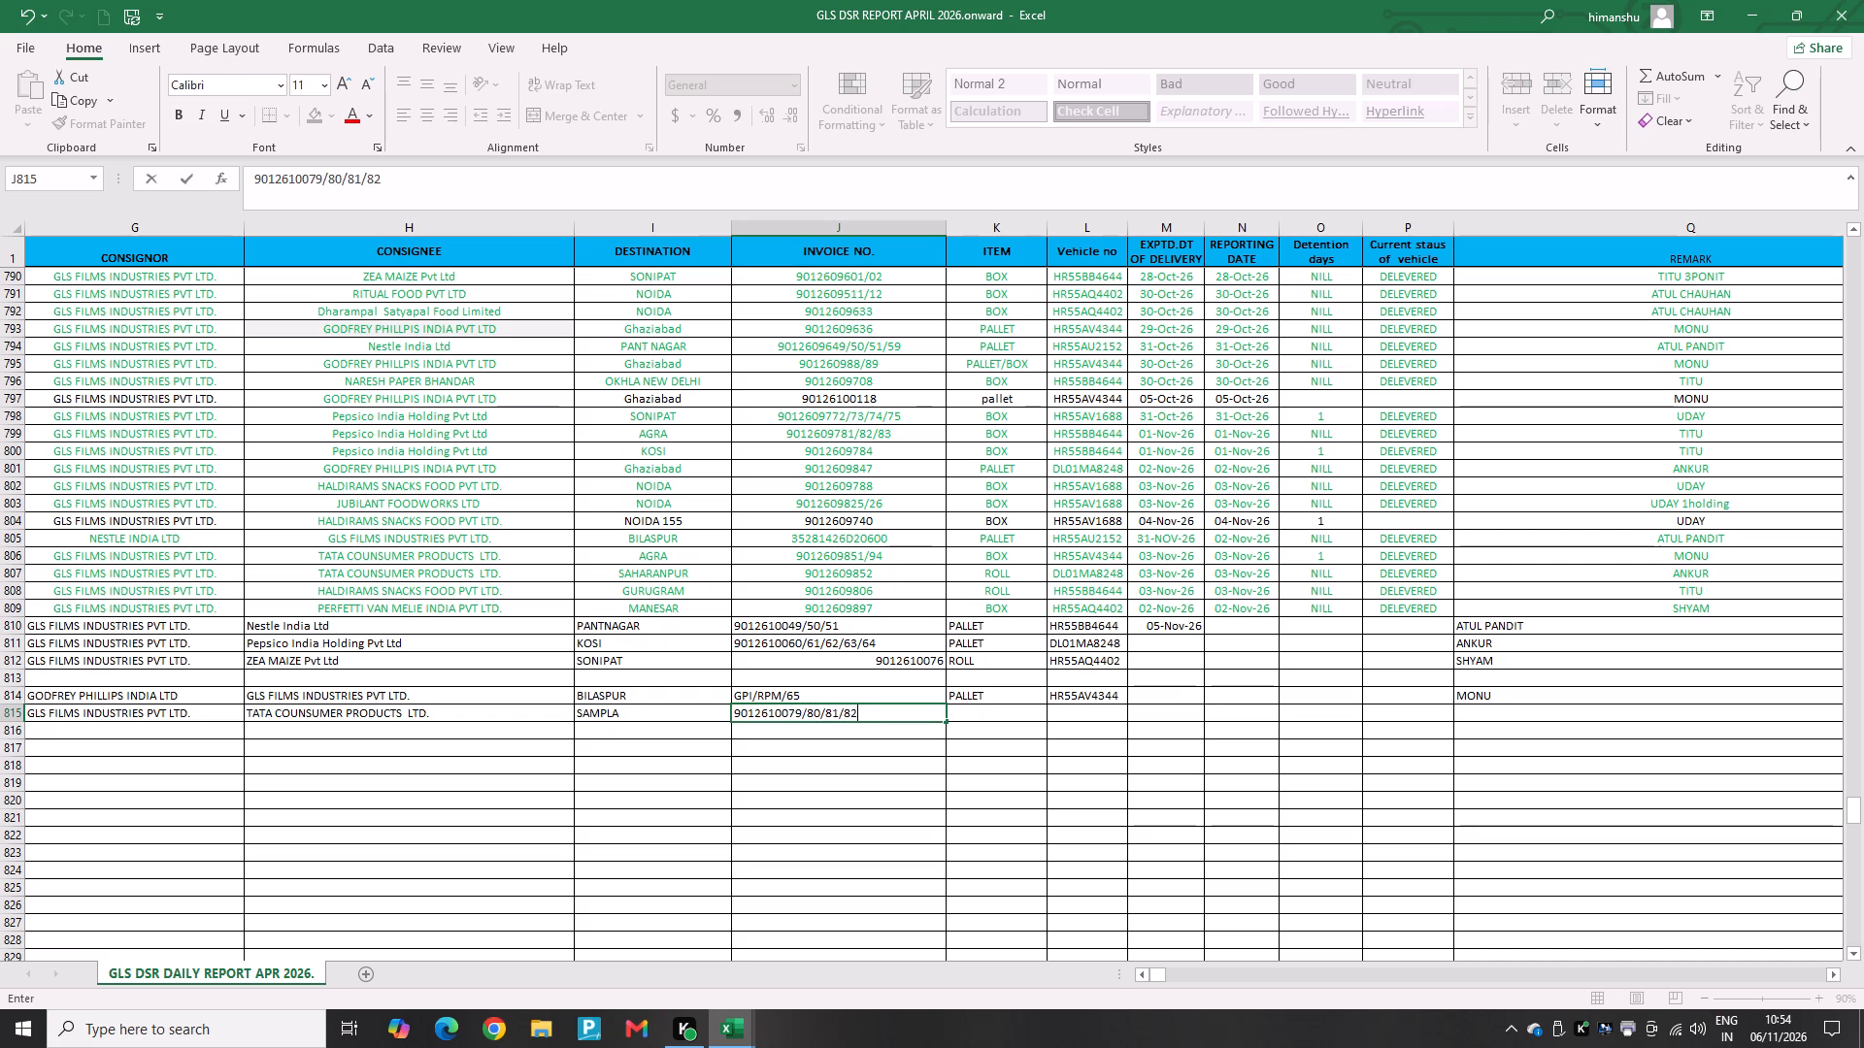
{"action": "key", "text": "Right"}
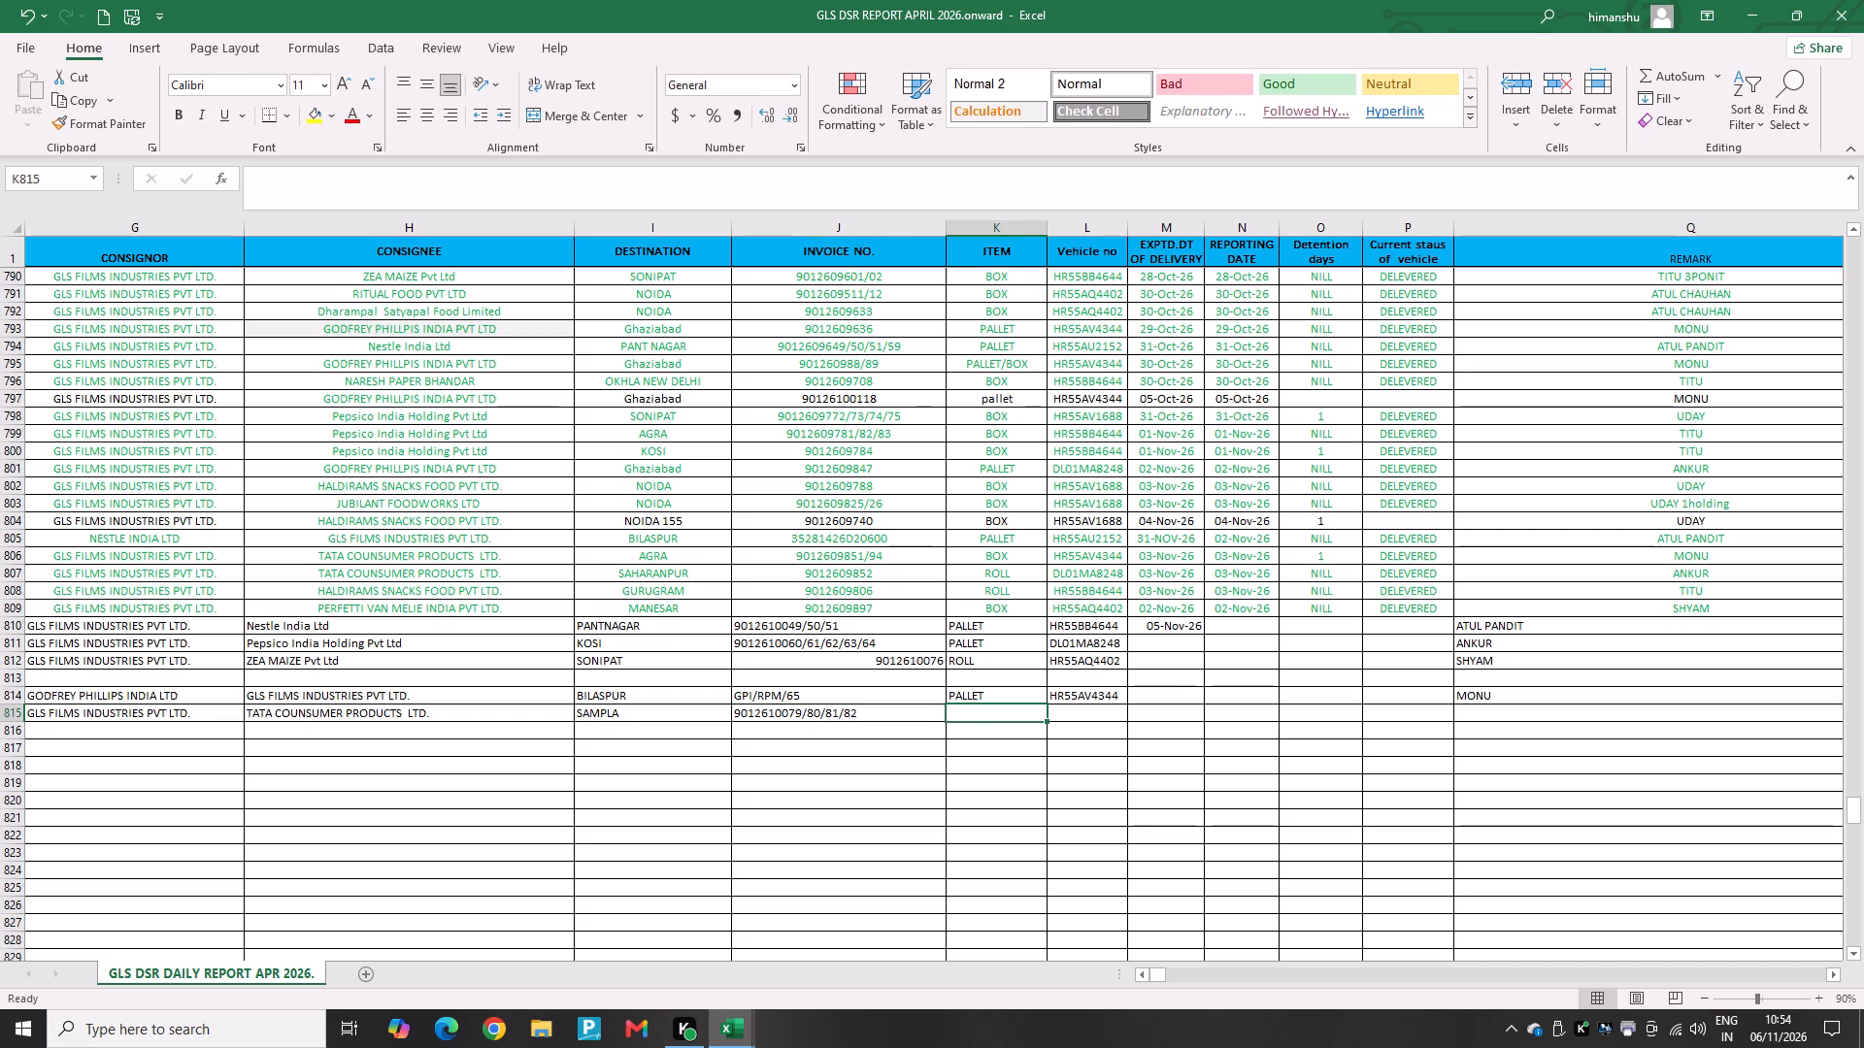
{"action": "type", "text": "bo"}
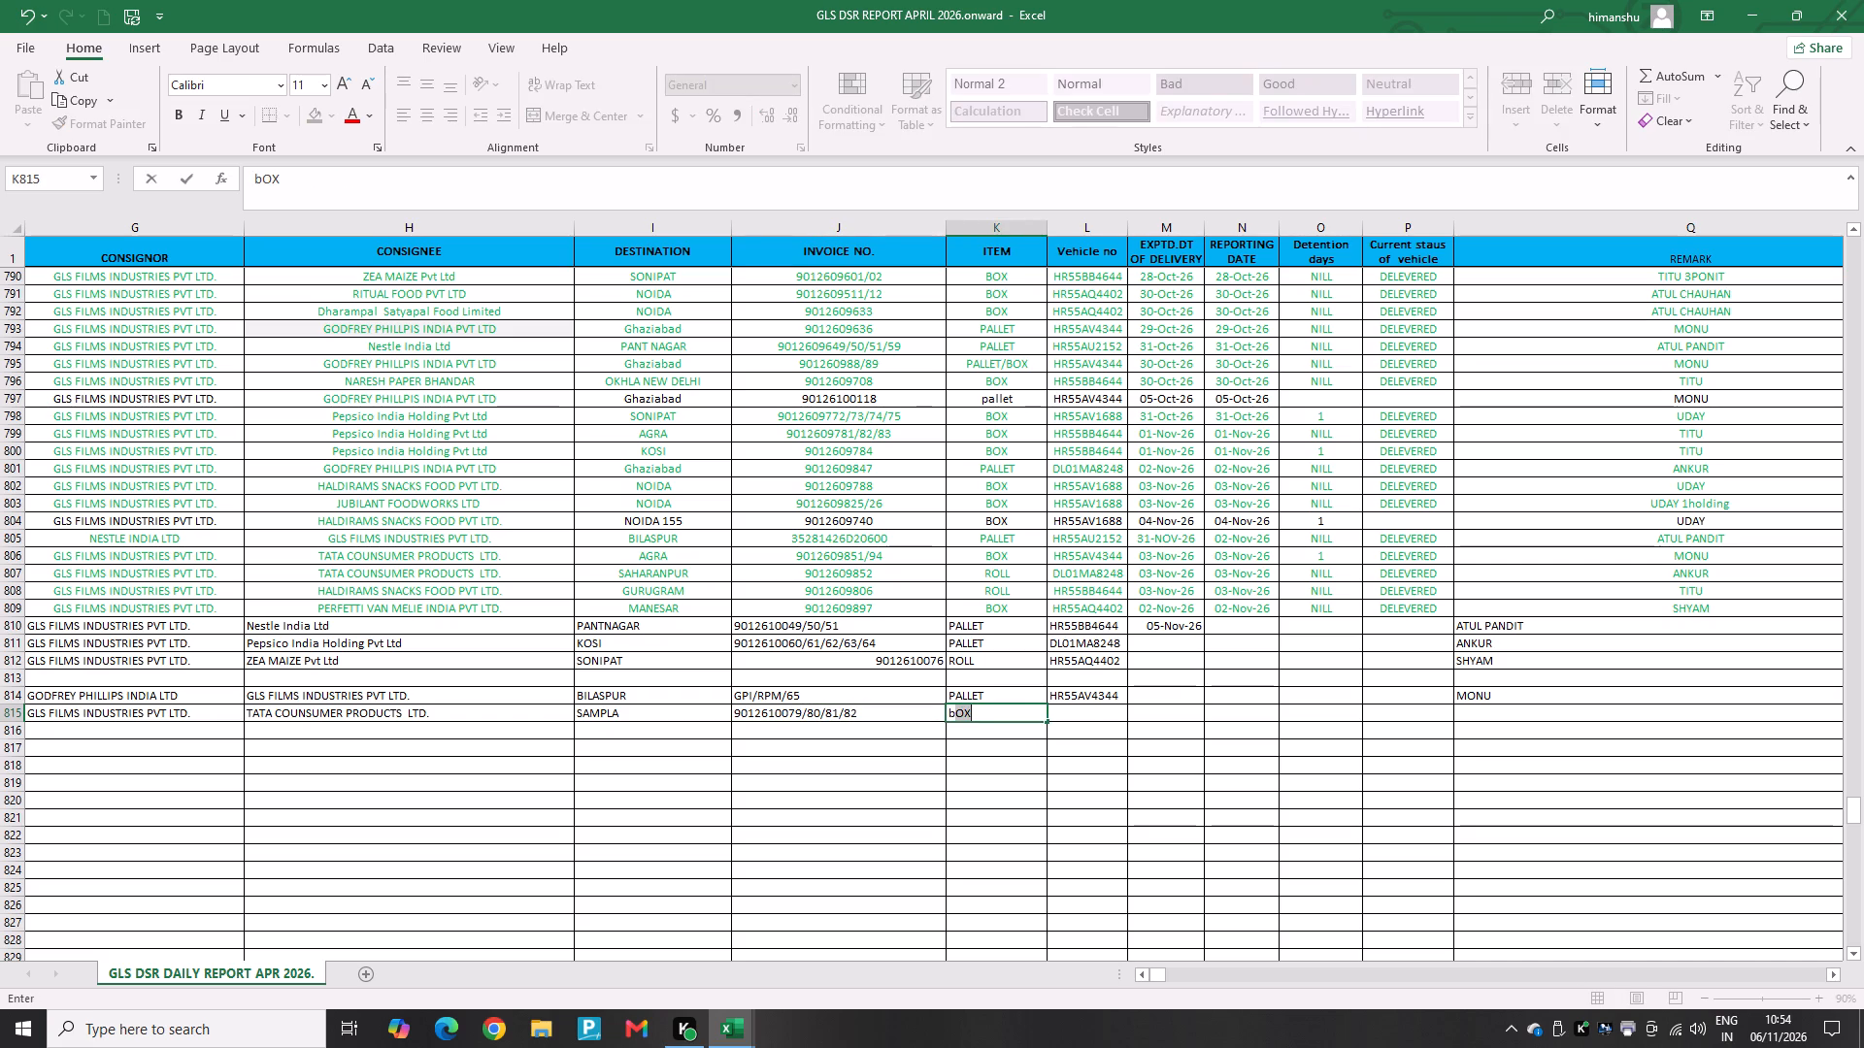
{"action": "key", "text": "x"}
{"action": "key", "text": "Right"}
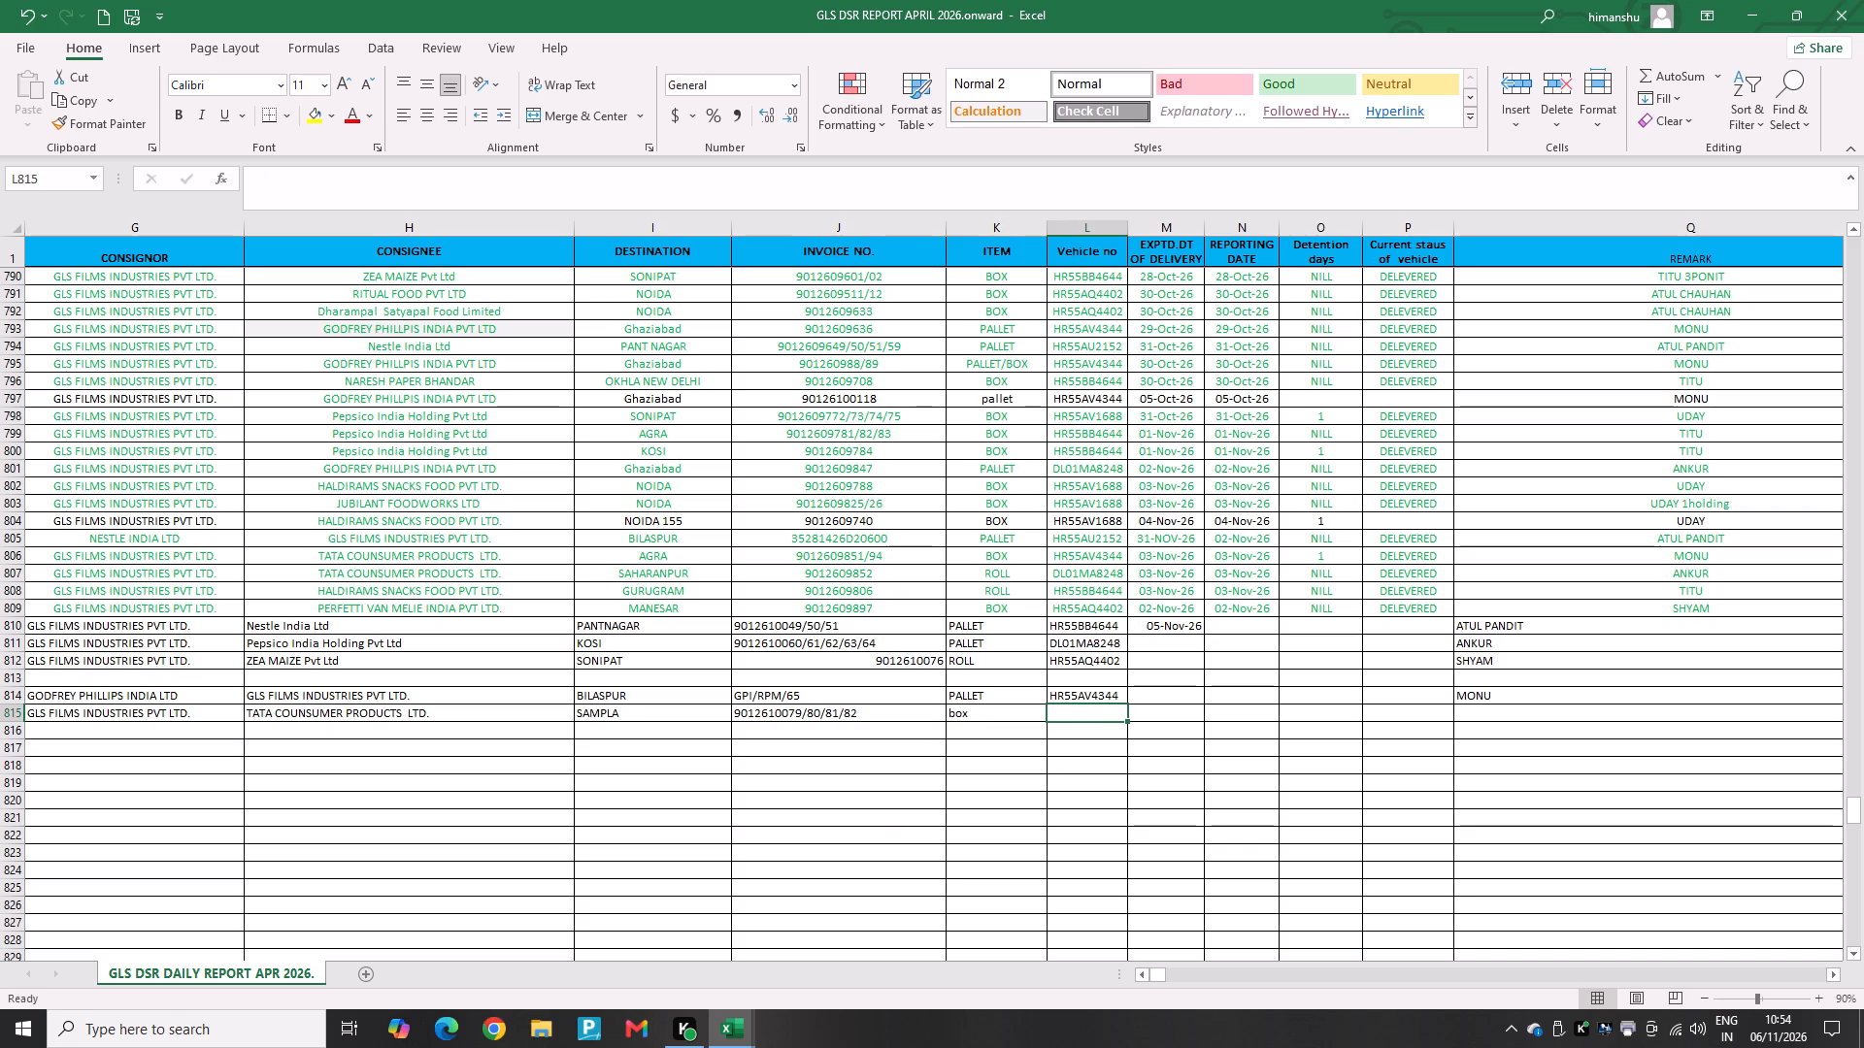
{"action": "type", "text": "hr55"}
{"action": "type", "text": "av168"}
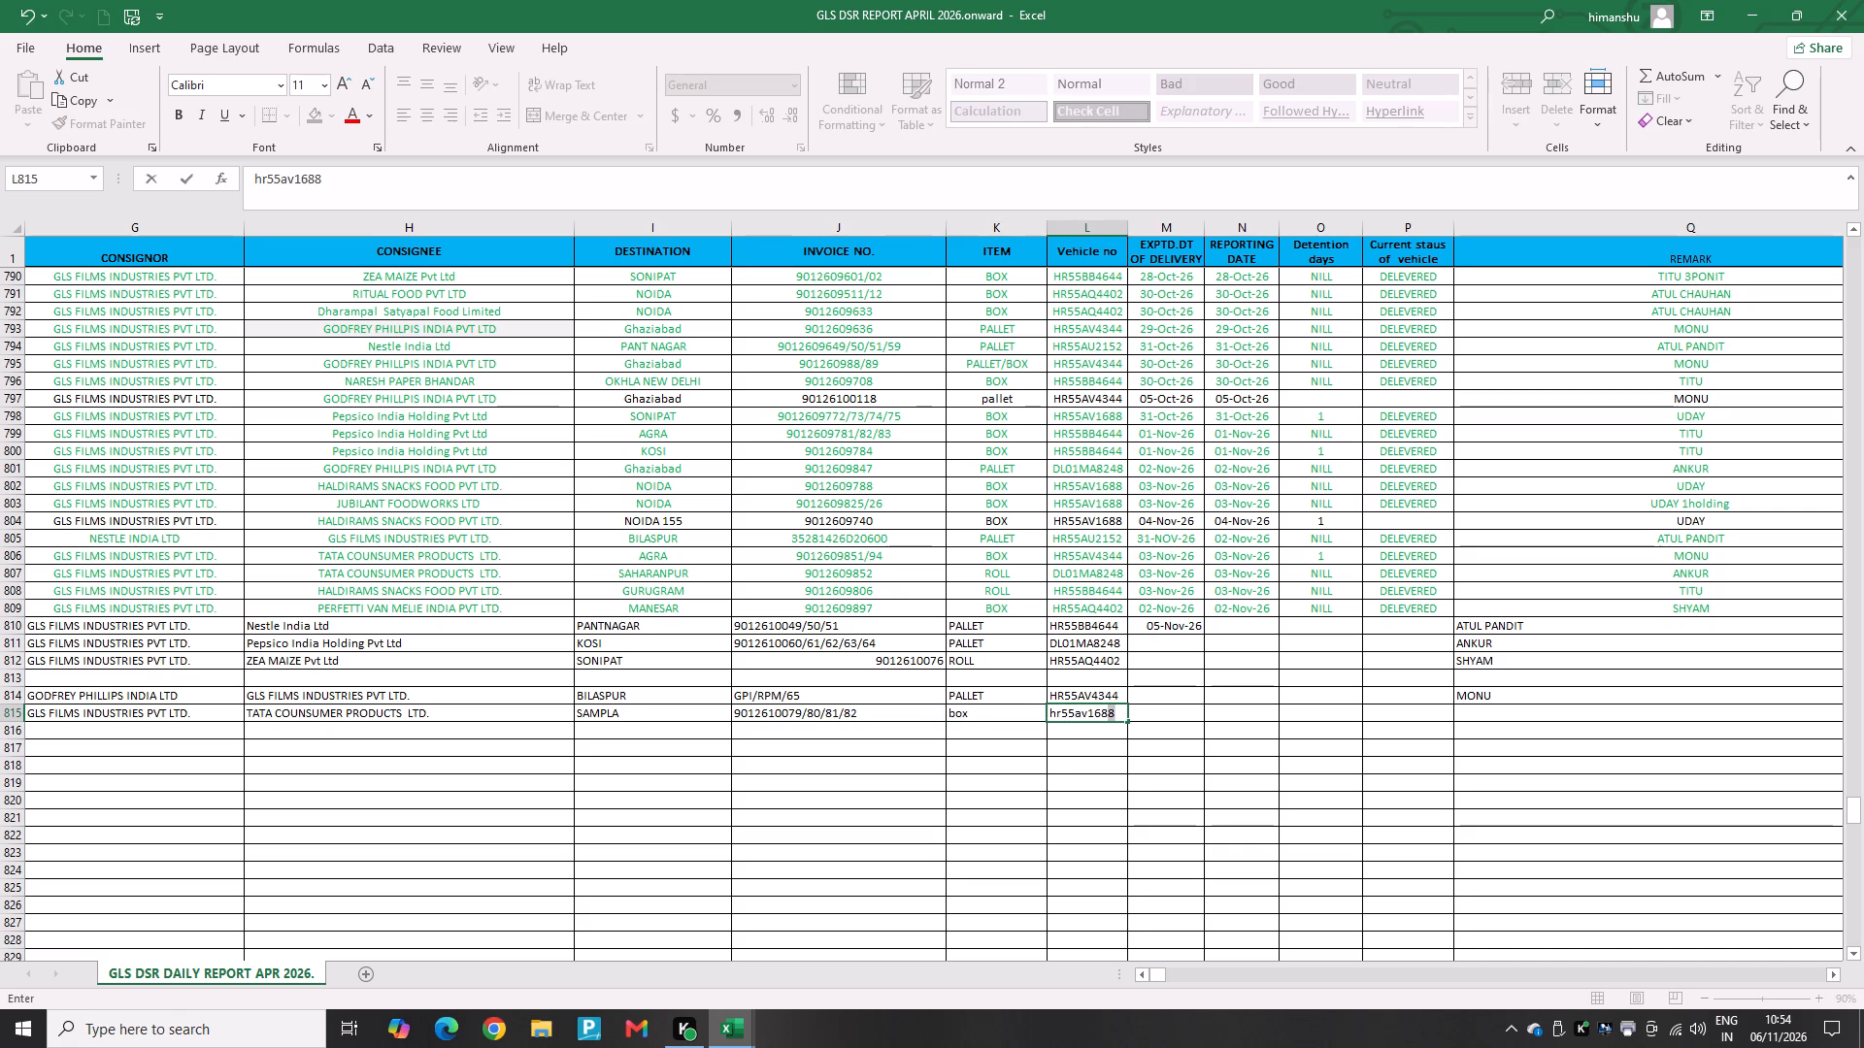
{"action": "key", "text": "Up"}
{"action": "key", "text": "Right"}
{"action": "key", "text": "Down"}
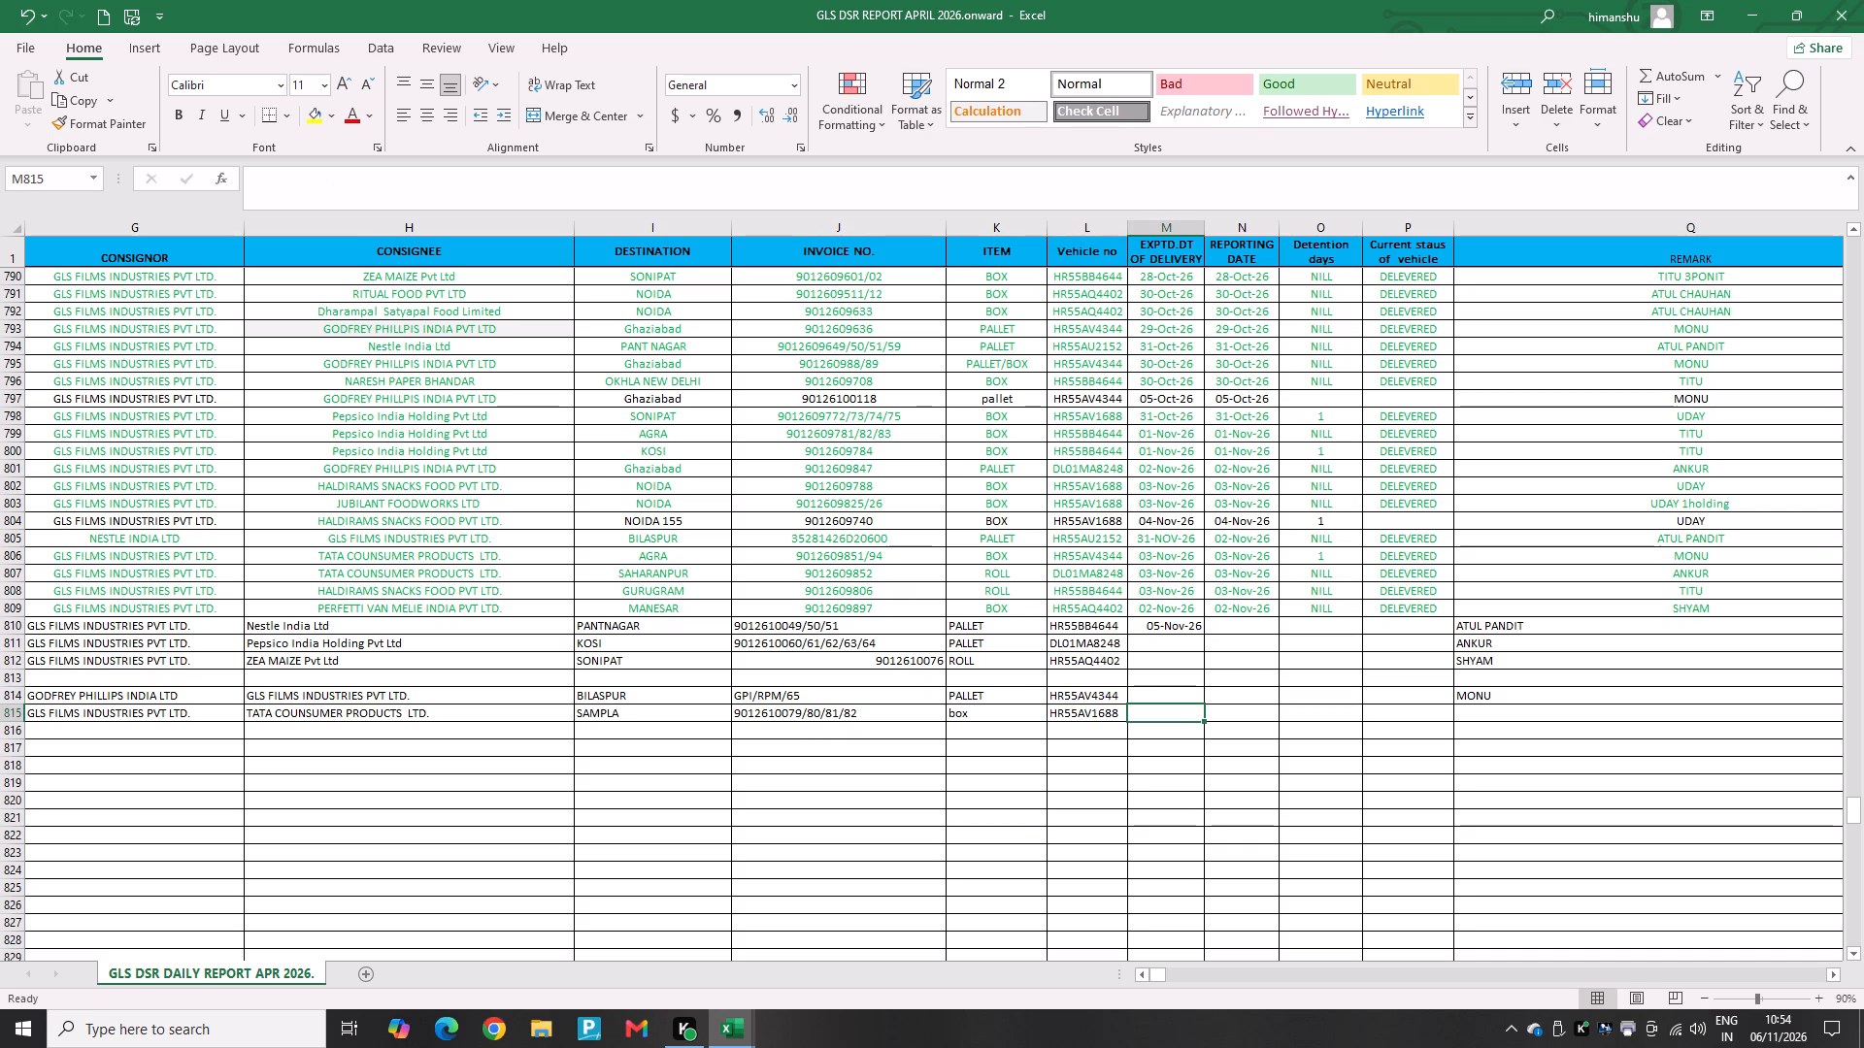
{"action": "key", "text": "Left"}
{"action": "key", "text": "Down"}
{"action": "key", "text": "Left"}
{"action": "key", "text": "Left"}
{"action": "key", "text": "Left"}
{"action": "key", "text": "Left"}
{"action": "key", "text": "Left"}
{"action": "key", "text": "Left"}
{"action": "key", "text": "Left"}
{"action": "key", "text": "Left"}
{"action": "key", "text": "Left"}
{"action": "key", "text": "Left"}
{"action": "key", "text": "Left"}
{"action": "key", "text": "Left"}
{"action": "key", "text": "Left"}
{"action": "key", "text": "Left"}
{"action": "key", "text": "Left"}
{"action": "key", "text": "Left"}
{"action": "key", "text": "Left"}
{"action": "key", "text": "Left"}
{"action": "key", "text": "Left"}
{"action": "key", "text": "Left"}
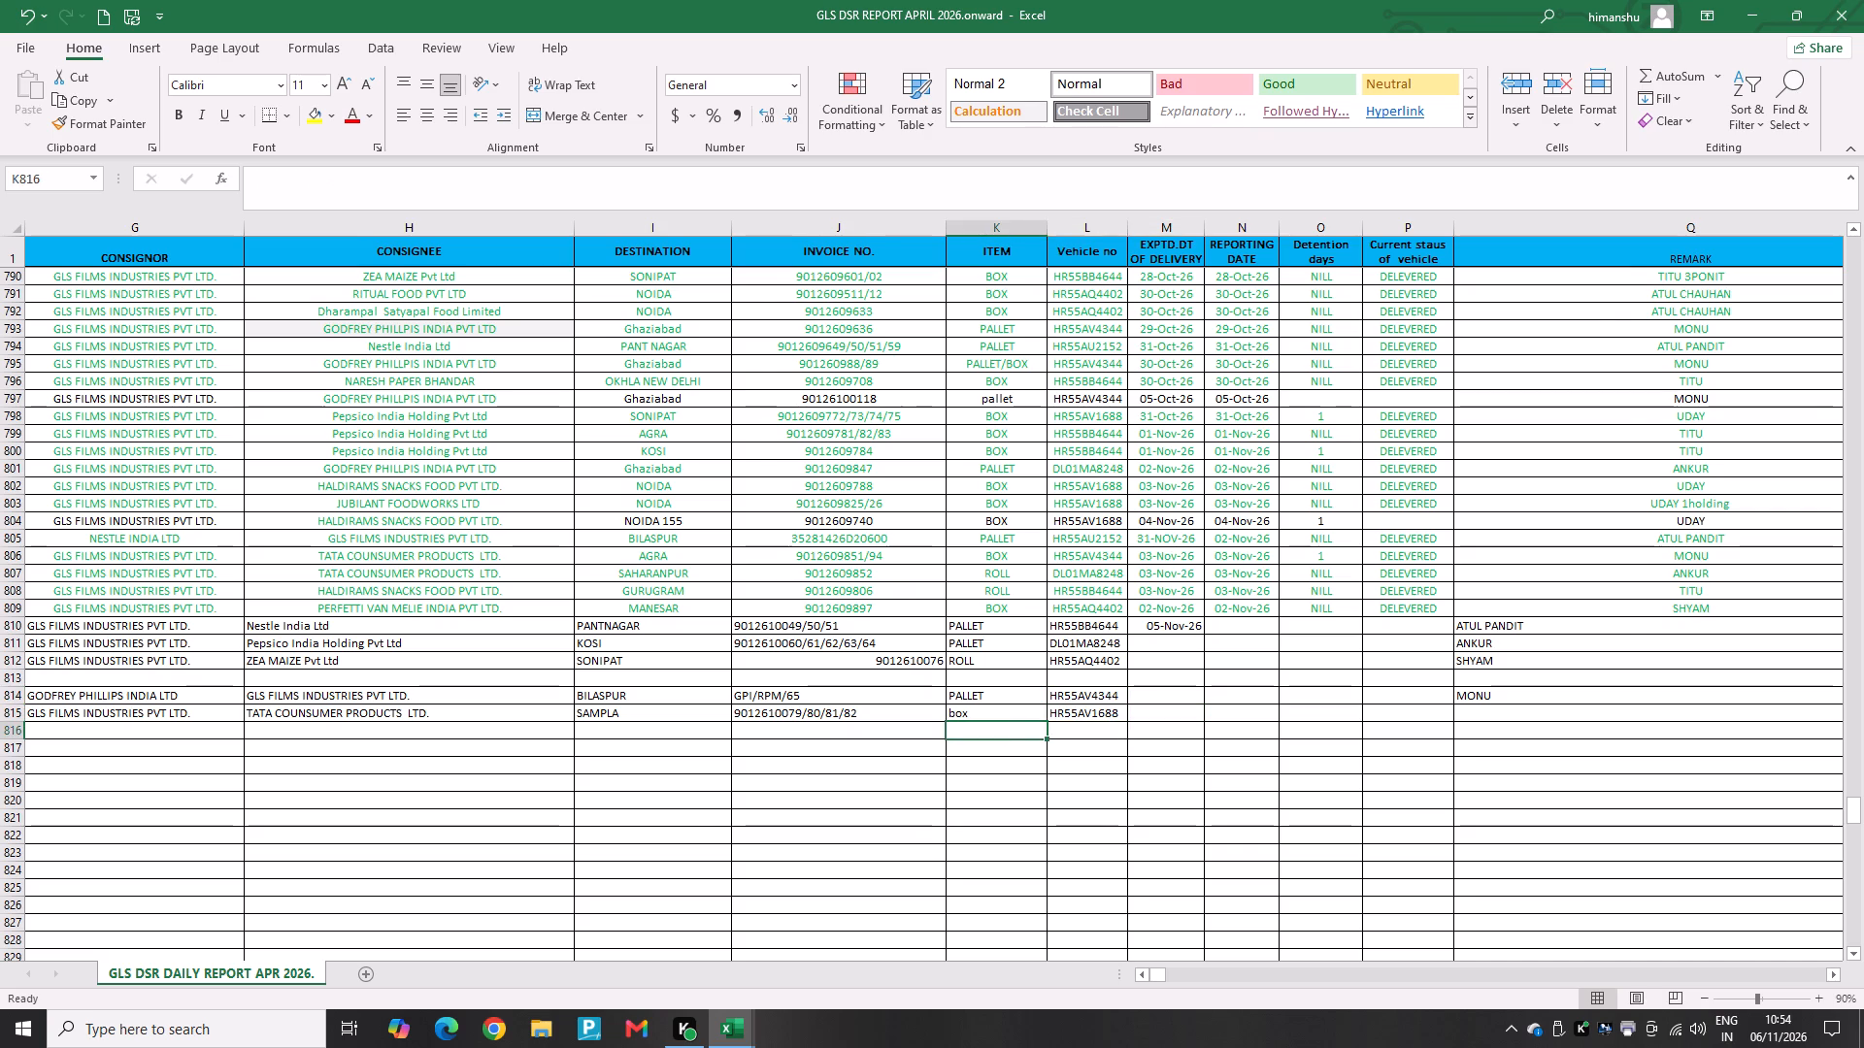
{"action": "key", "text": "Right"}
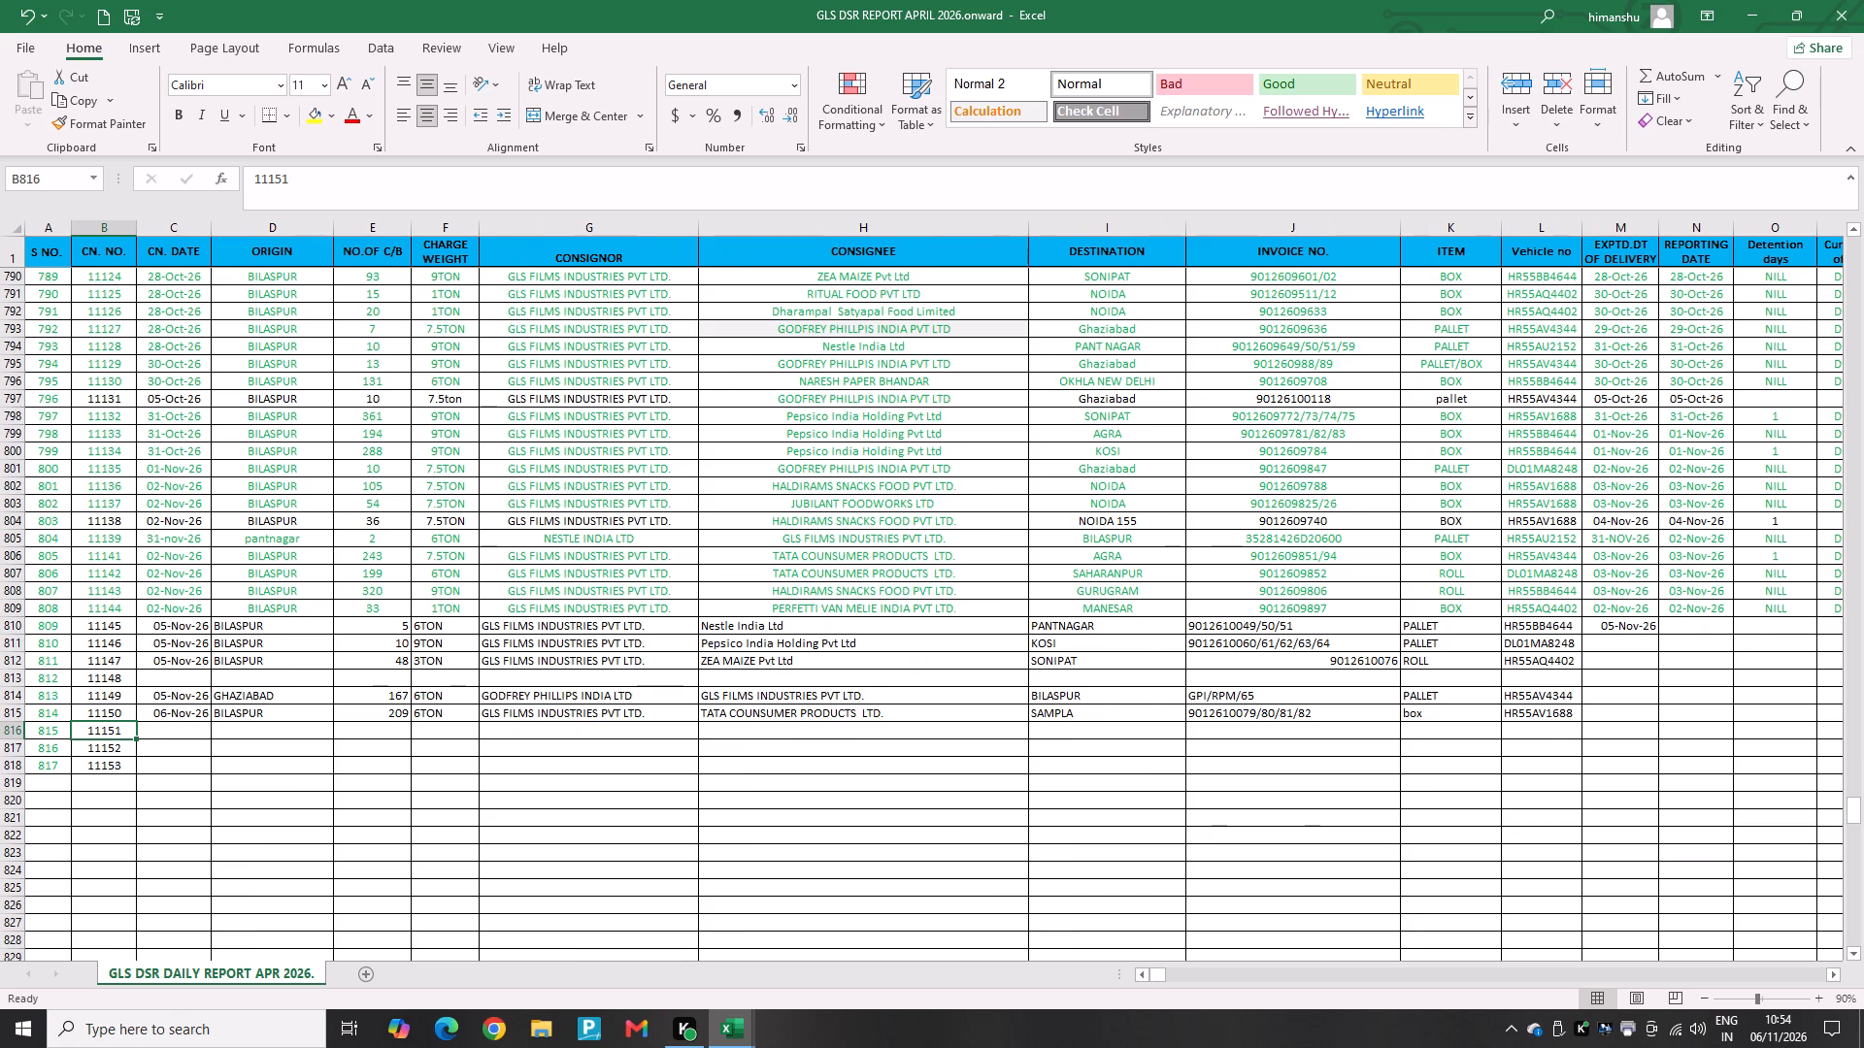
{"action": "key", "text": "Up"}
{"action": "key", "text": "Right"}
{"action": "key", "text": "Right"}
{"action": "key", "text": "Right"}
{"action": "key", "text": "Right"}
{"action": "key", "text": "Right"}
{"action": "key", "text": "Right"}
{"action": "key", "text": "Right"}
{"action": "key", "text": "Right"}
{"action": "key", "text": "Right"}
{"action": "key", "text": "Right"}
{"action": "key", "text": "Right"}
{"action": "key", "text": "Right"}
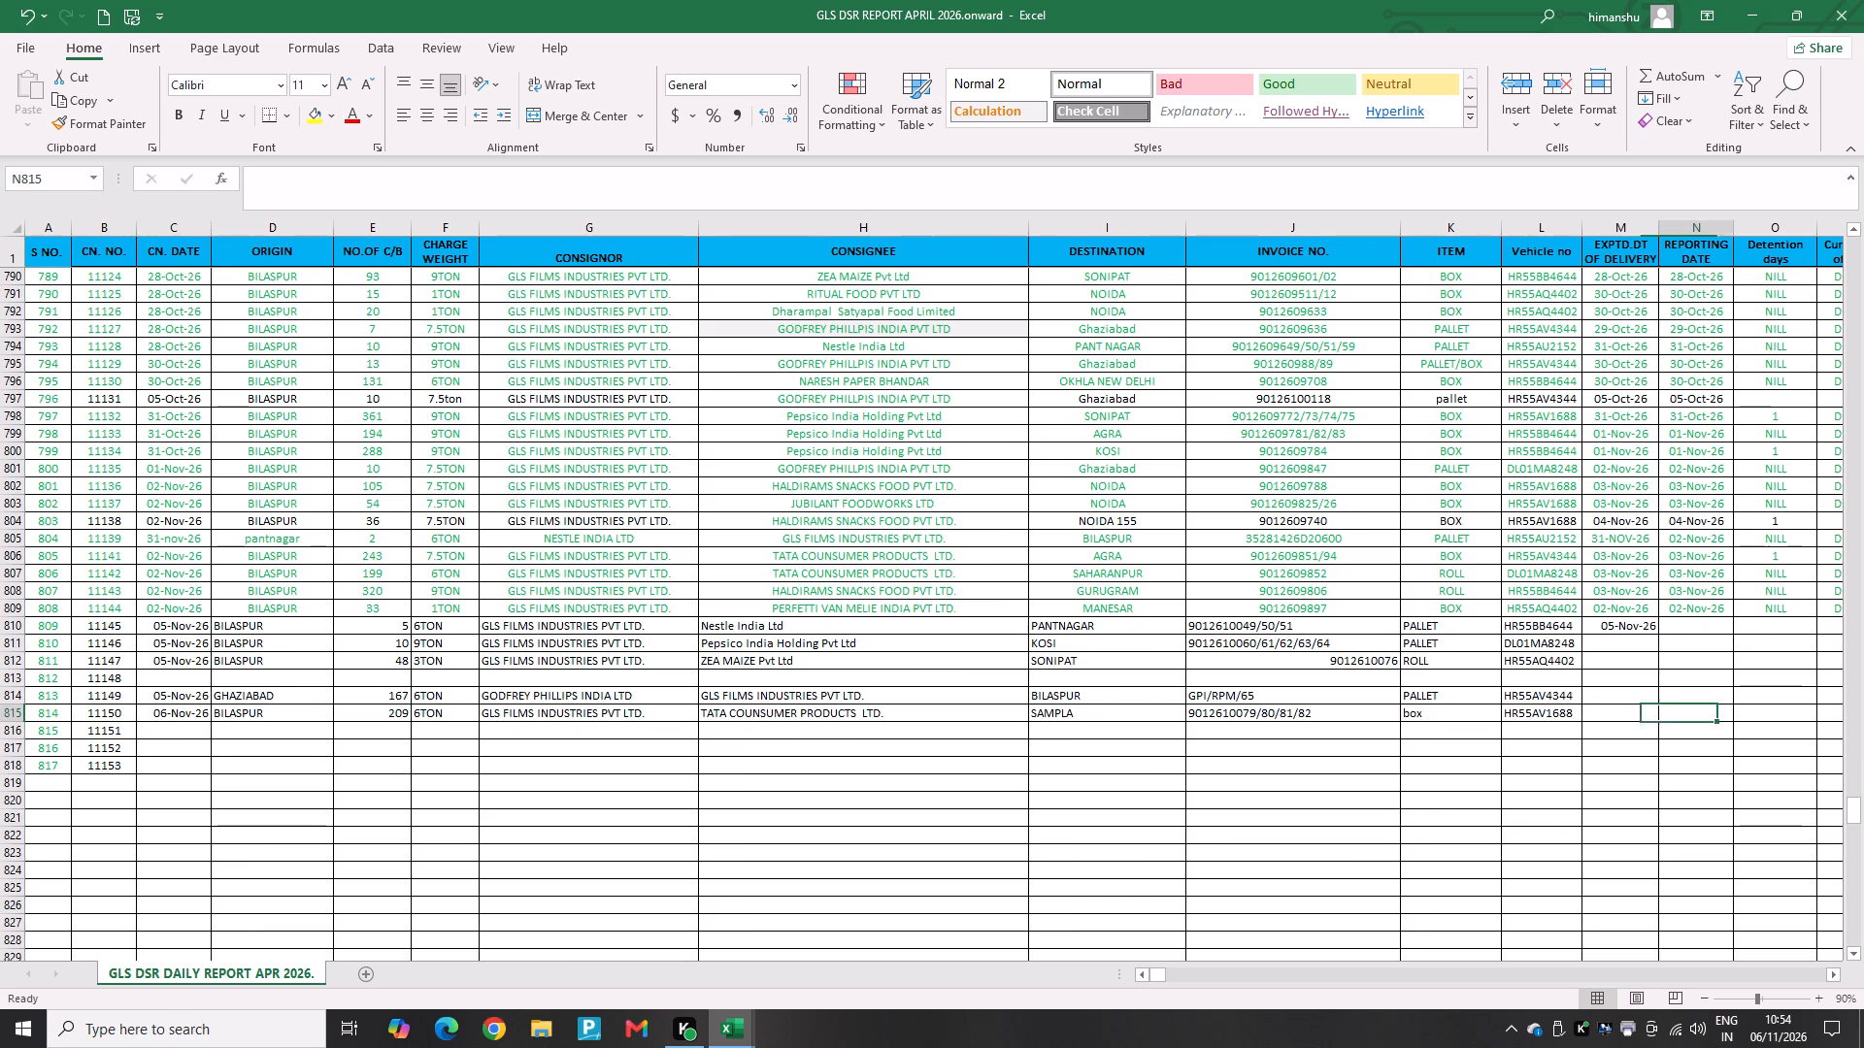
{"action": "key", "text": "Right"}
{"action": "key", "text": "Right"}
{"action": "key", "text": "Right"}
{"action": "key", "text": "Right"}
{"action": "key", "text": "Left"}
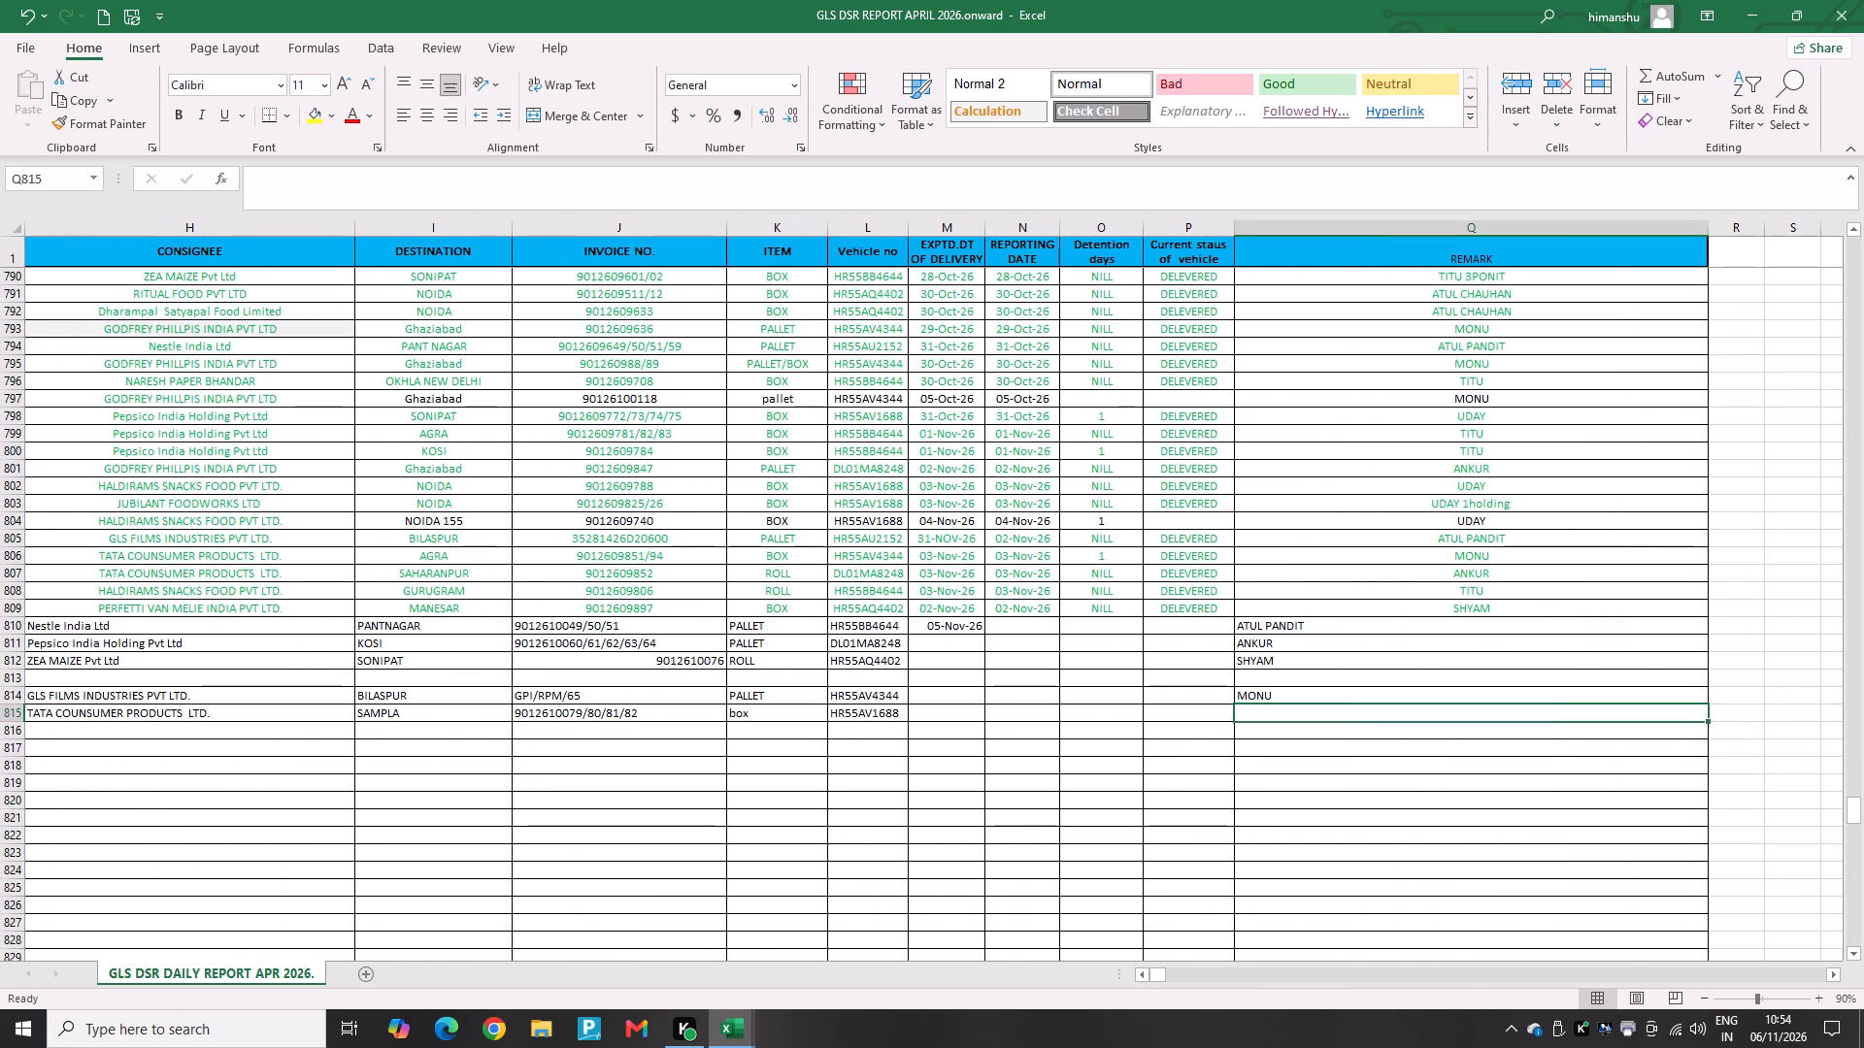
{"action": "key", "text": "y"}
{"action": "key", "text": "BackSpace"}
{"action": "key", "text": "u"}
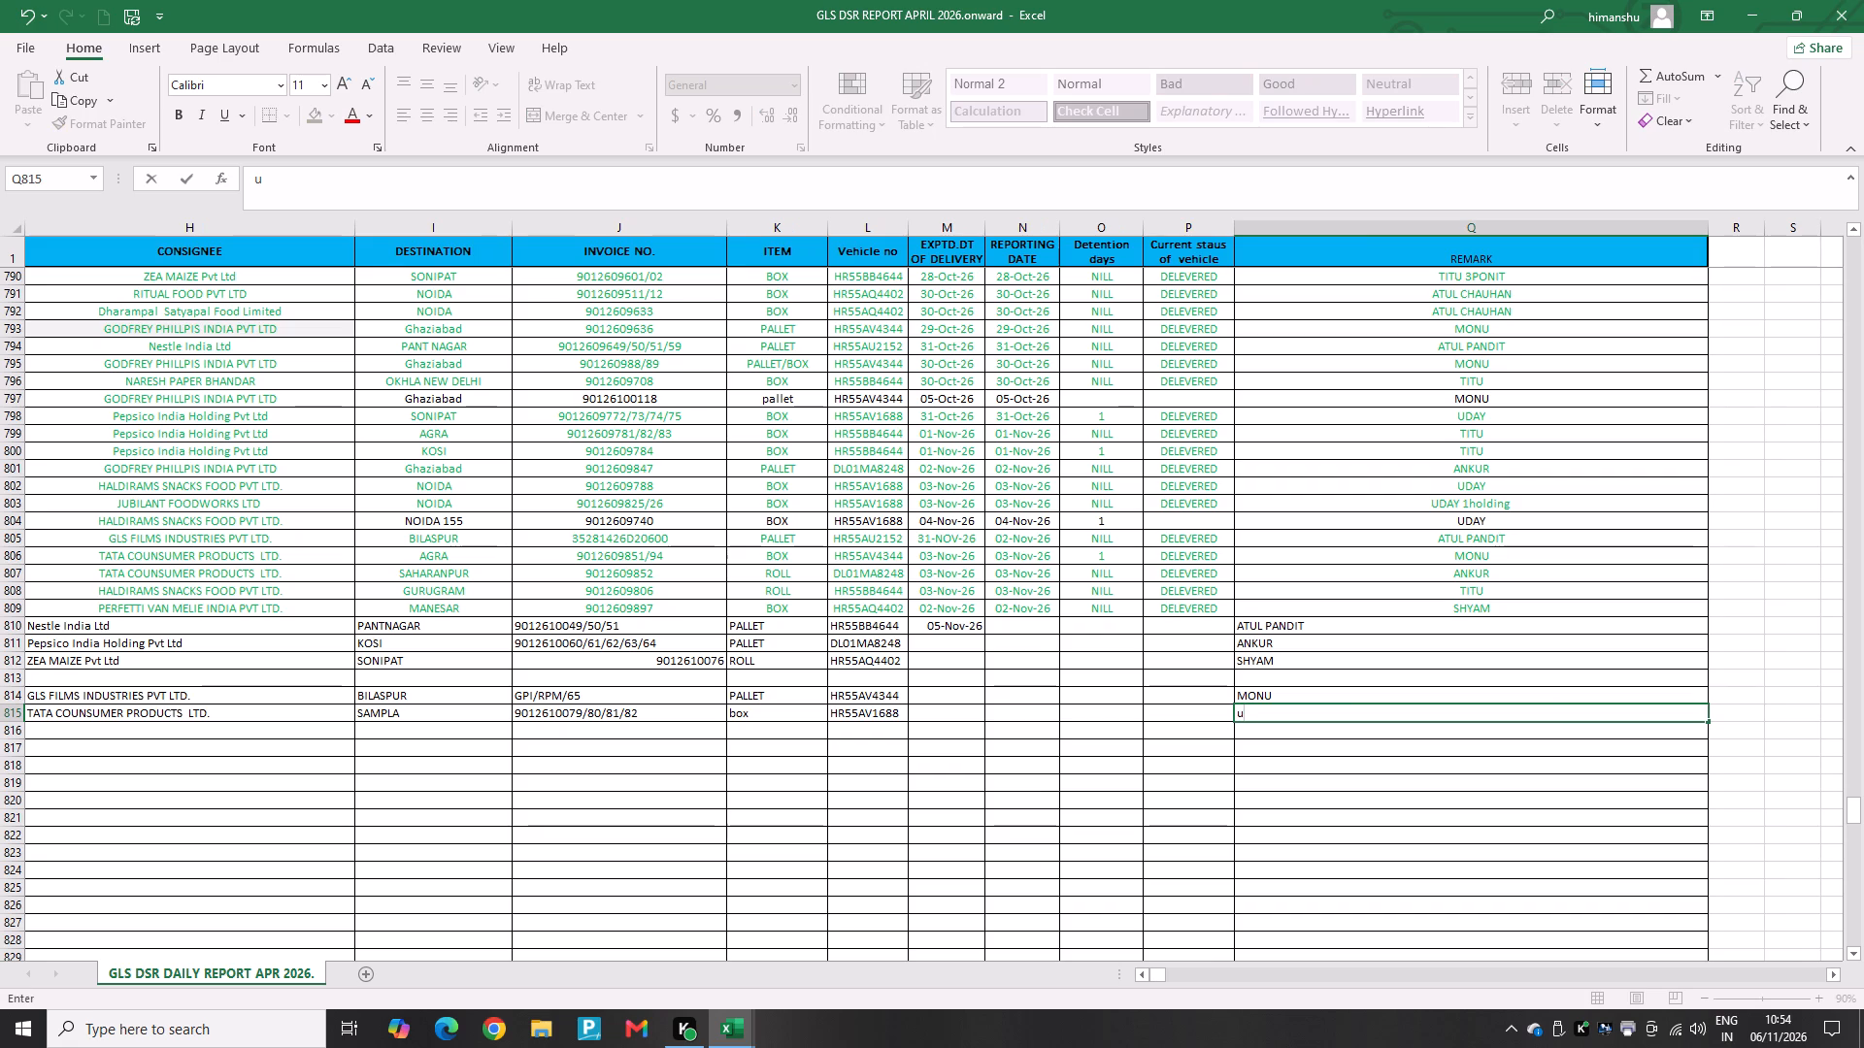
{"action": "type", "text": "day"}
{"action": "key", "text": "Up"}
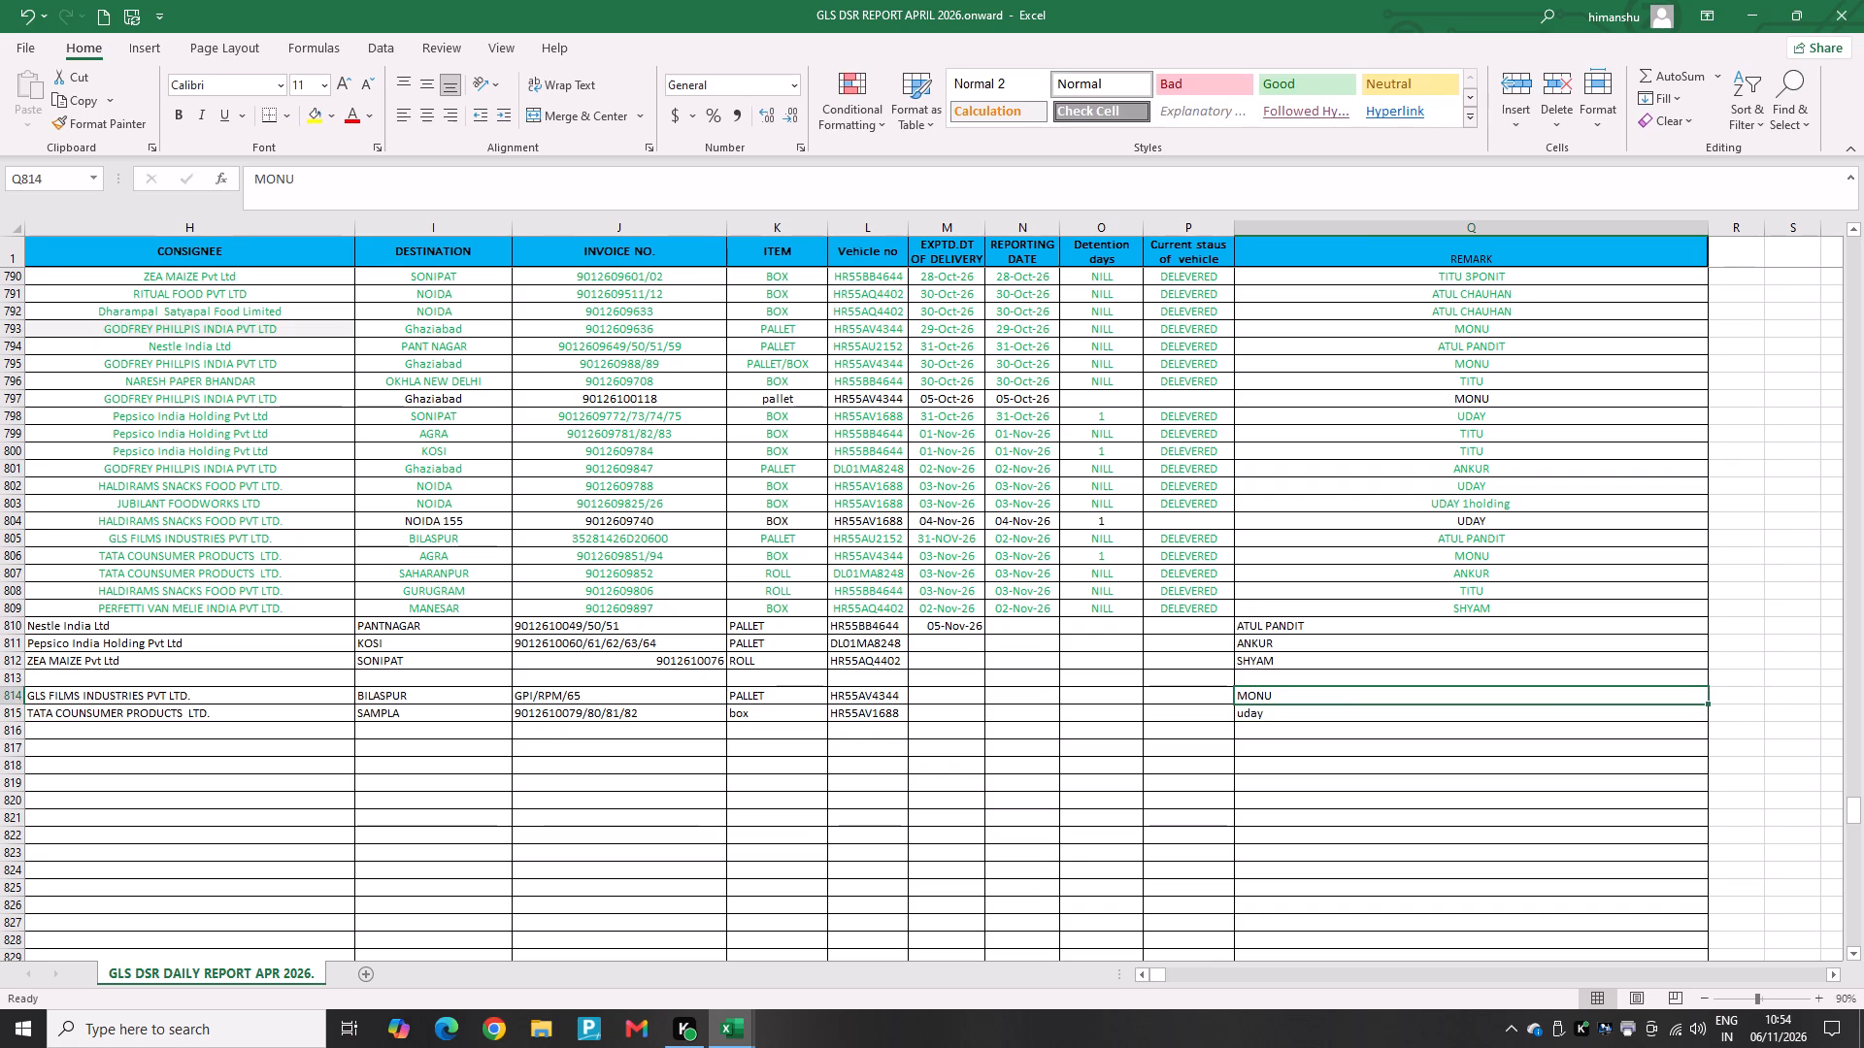
Return to the beginning of CN 11148's empty row.
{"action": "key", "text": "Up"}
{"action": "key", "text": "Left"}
{"action": "key", "text": "Left"}
{"action": "key", "text": "Left"}
{"action": "key", "text": "Left"}
{"action": "key", "text": "Left"}
{"action": "key", "text": "Left"}
{"action": "key", "text": "Left"}
{"action": "key", "text": "Left"}
{"action": "key", "text": "Left"}
{"action": "key", "text": "Left"}
{"action": "key", "text": "Left"}
{"action": "key", "text": "Left"}
{"action": "key", "text": "Left"}
{"action": "key", "text": "Left"}
{"action": "key", "text": "Left"}
{"action": "key", "text": "Left"}
{"action": "key", "text": "Left"}
{"action": "key", "text": "Left"}
{"action": "key", "text": "Left"}
{"action": "key", "text": "Left"}
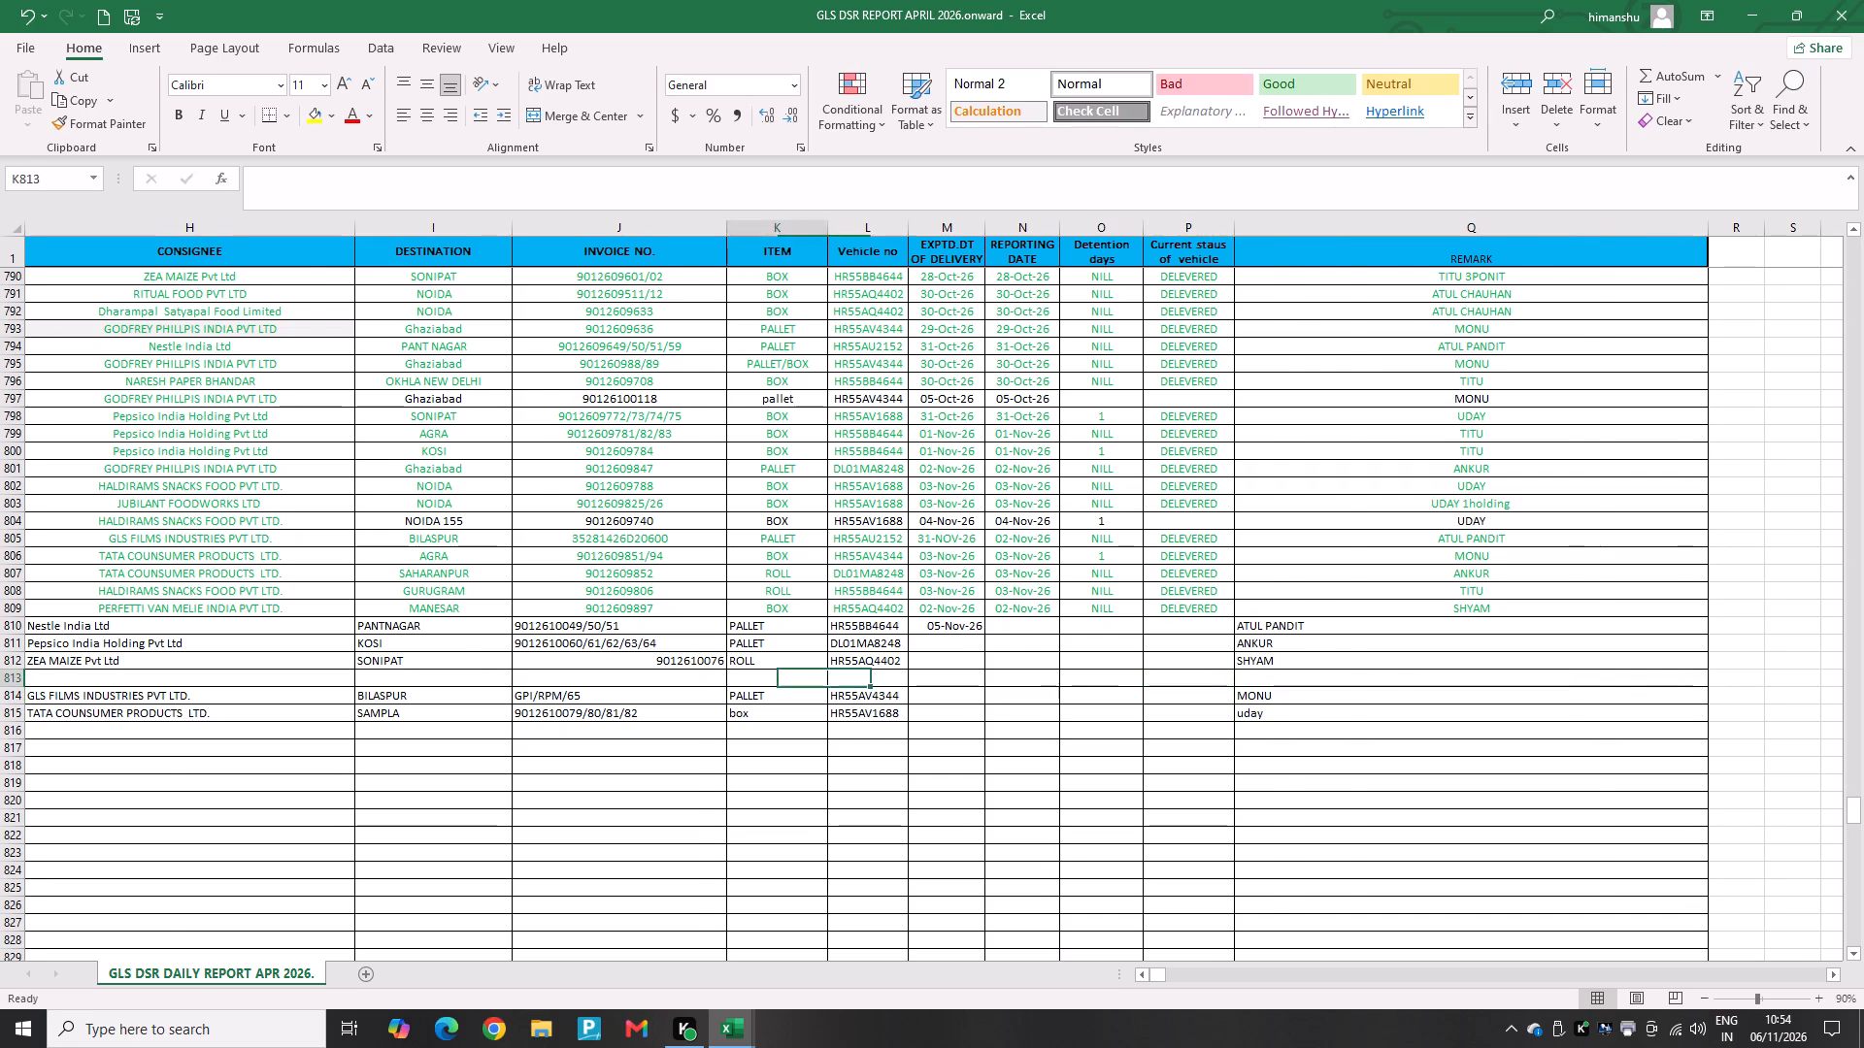
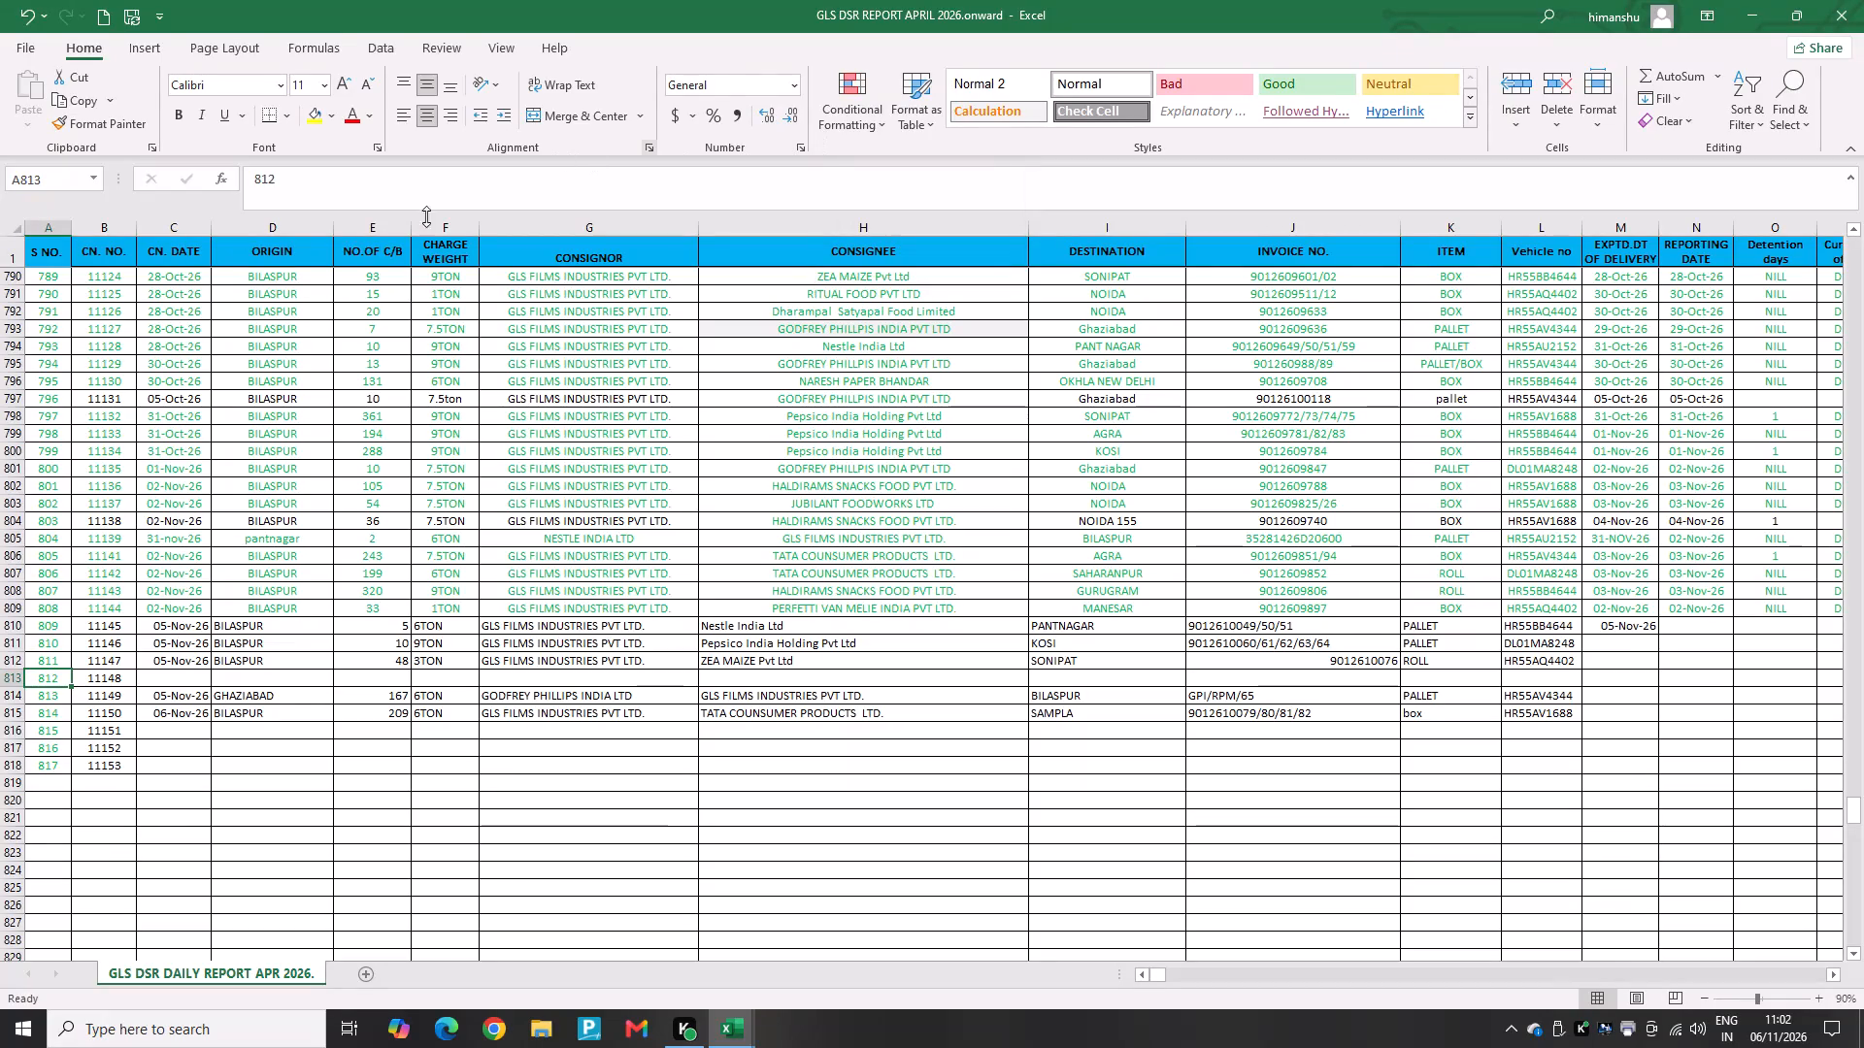
Centre the entries of CN 11145 to CN 11150, from CN date through remark, horizontally and vertically in their cells.
{"action": "left_click", "coordinate": [328, 702]}
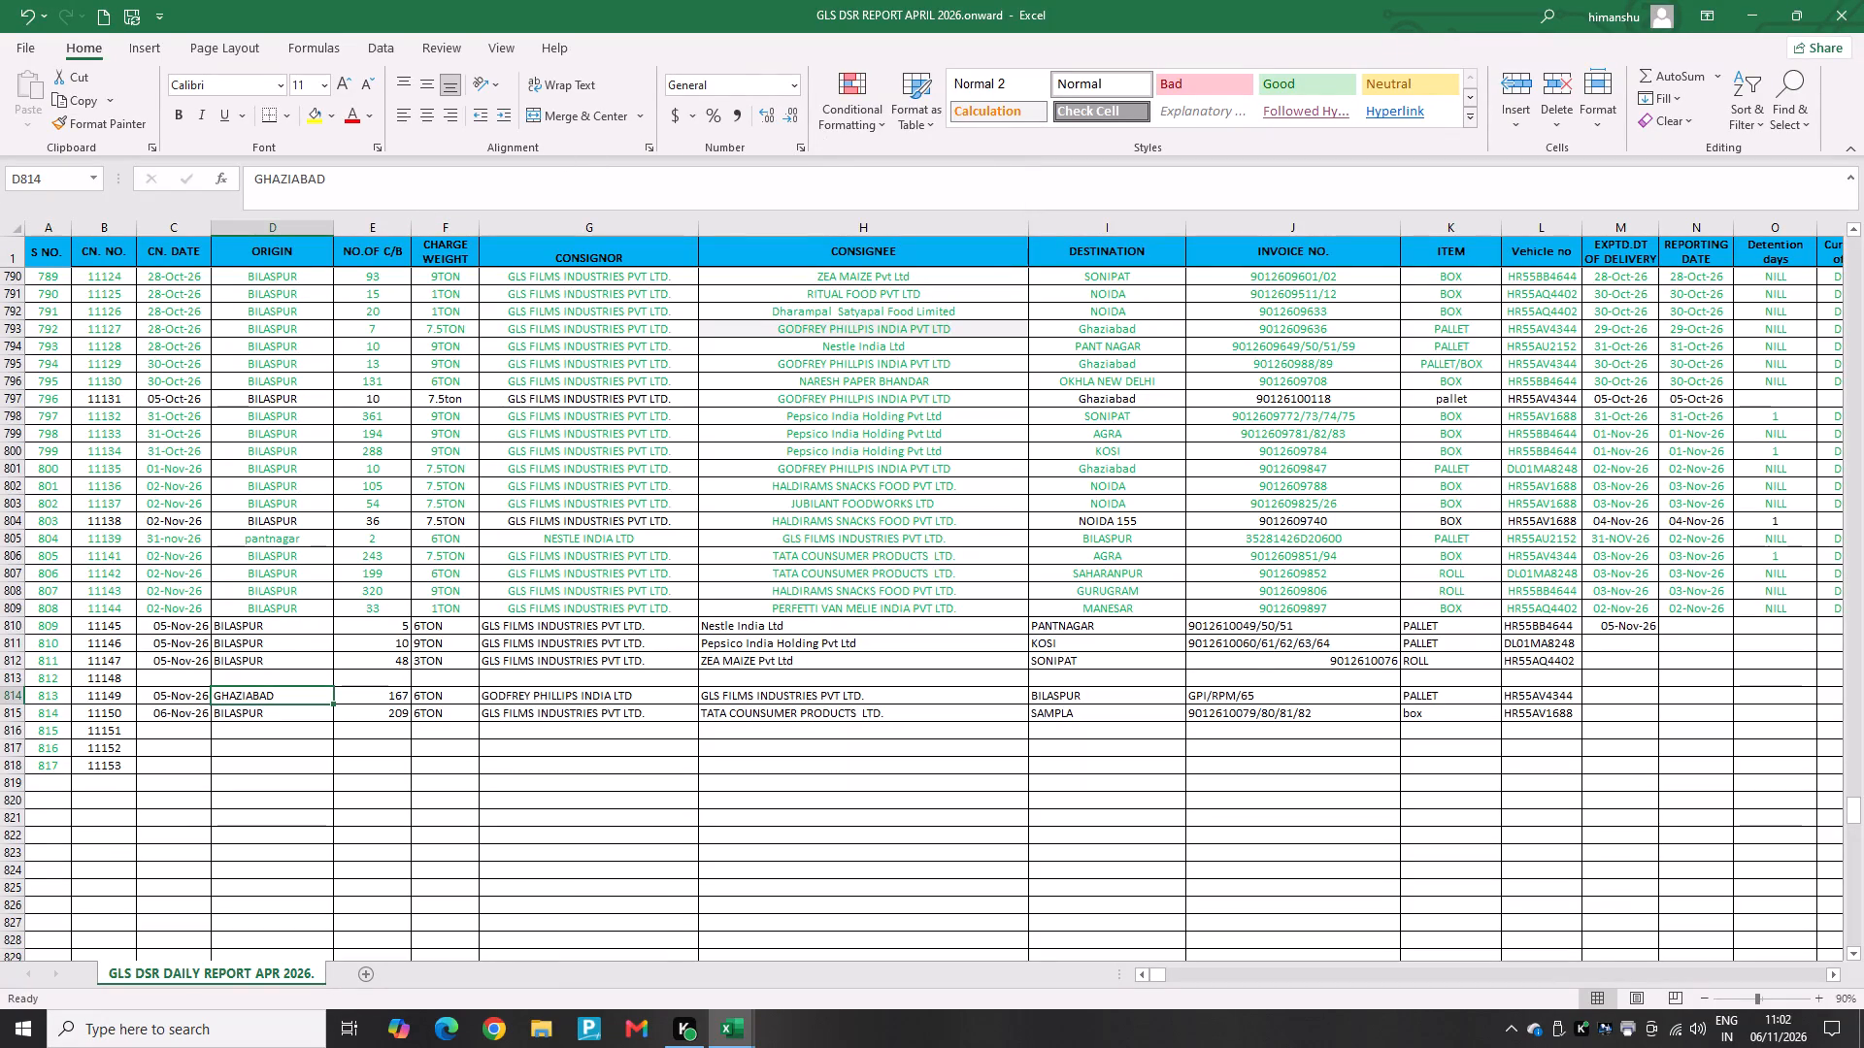
{"action": "left_click", "coordinate": [172, 623]}
{"action": "left_click", "coordinate": [116, 621]}
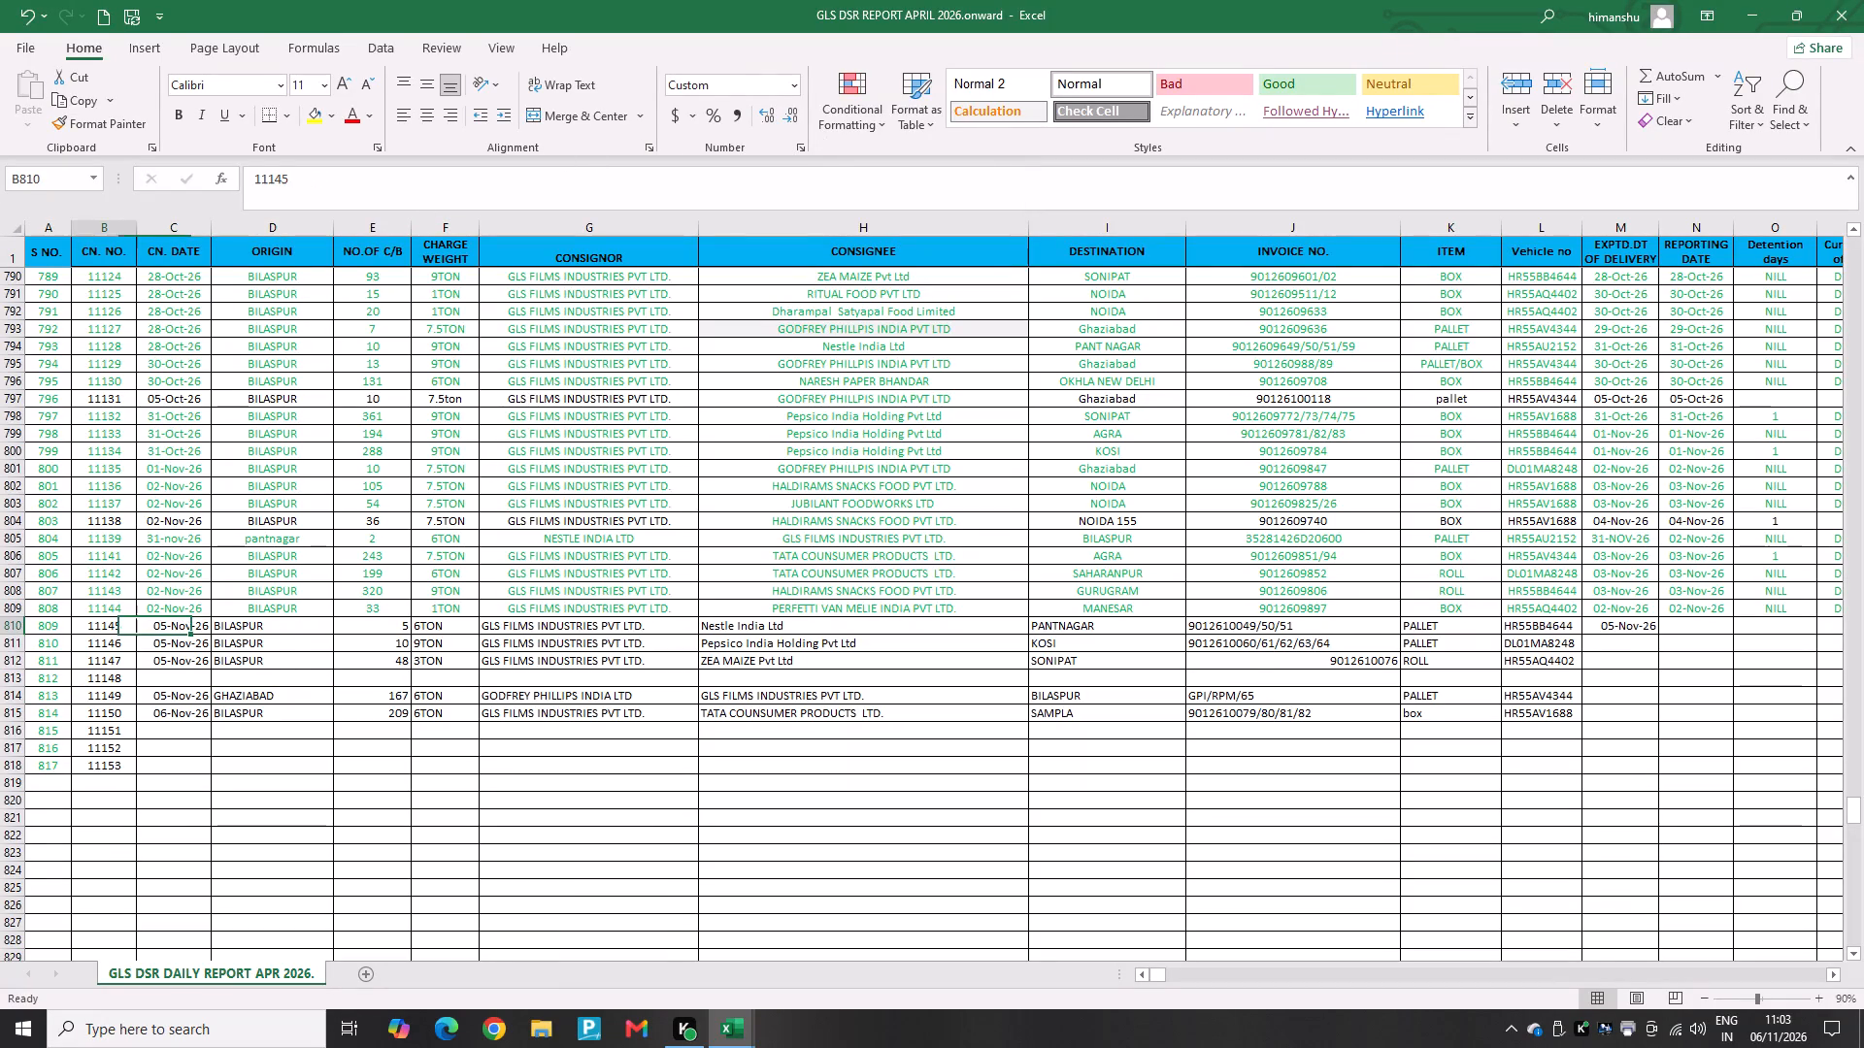
{"action": "left_click", "coordinate": [178, 631]}
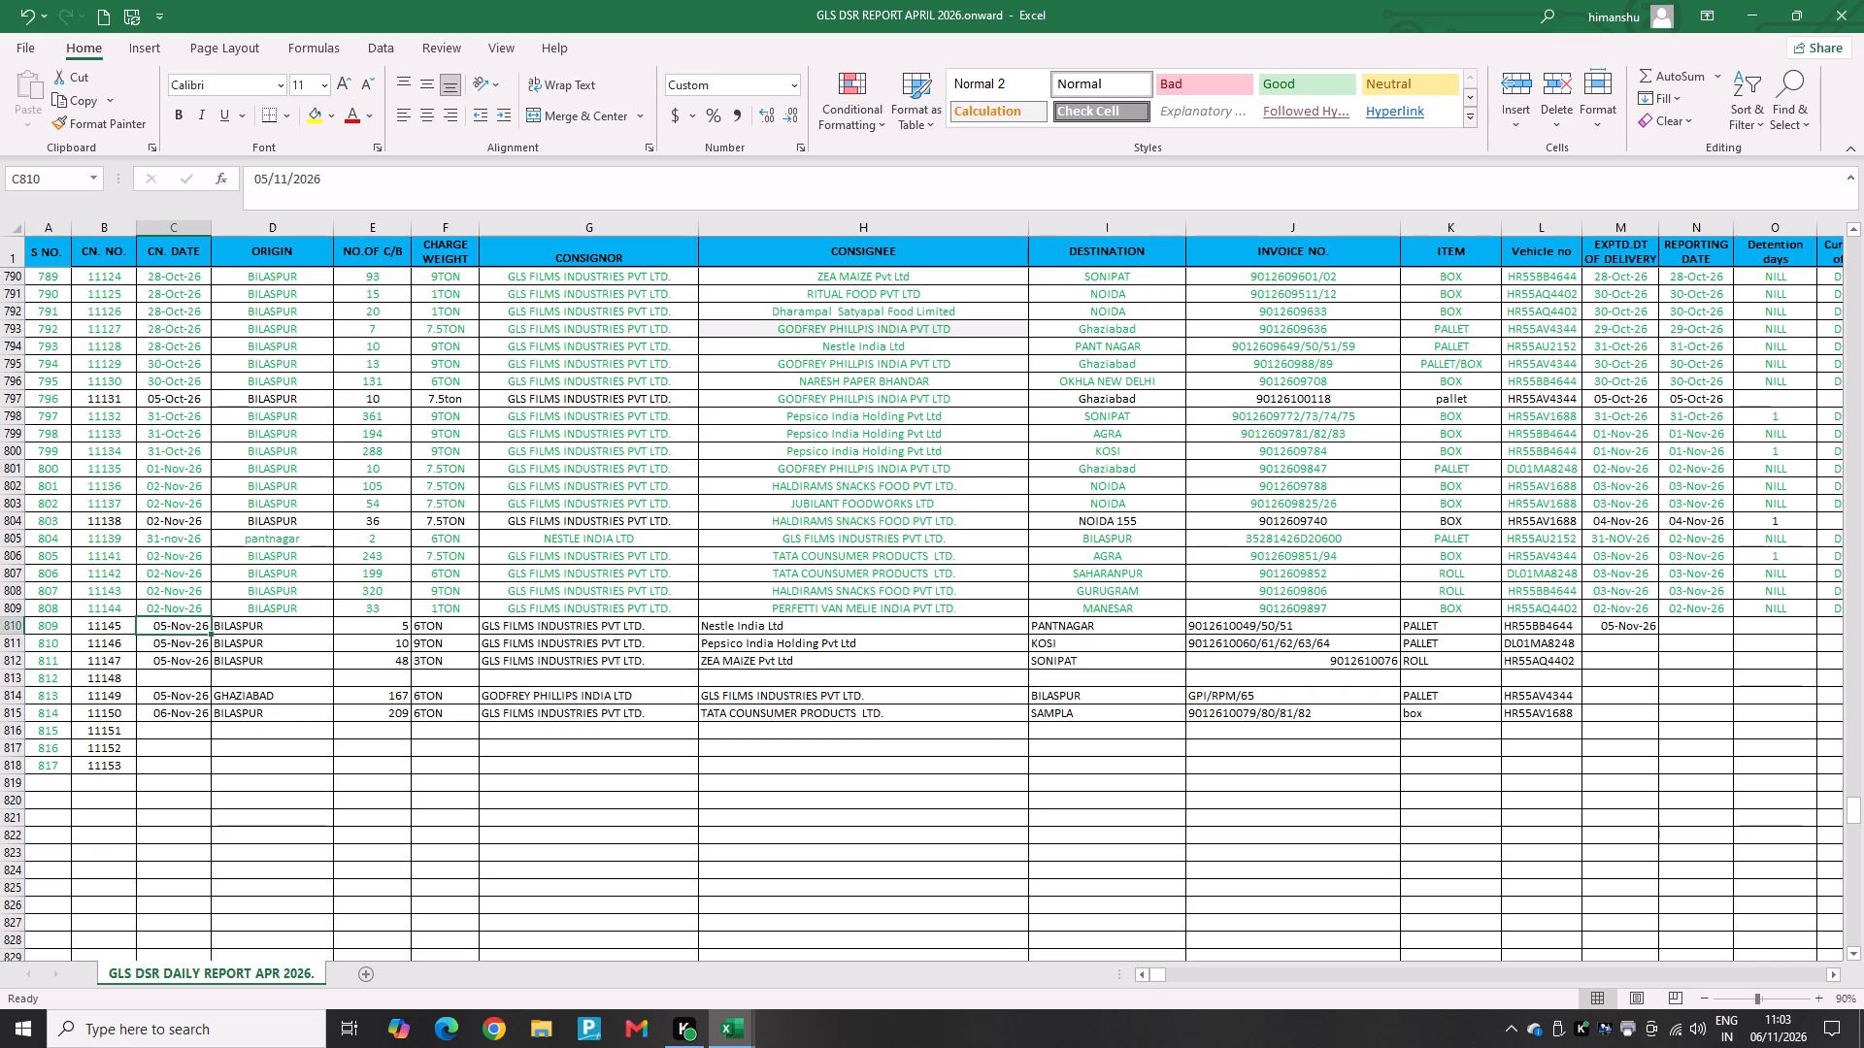
{"action": "key", "text": "shift+Right"}
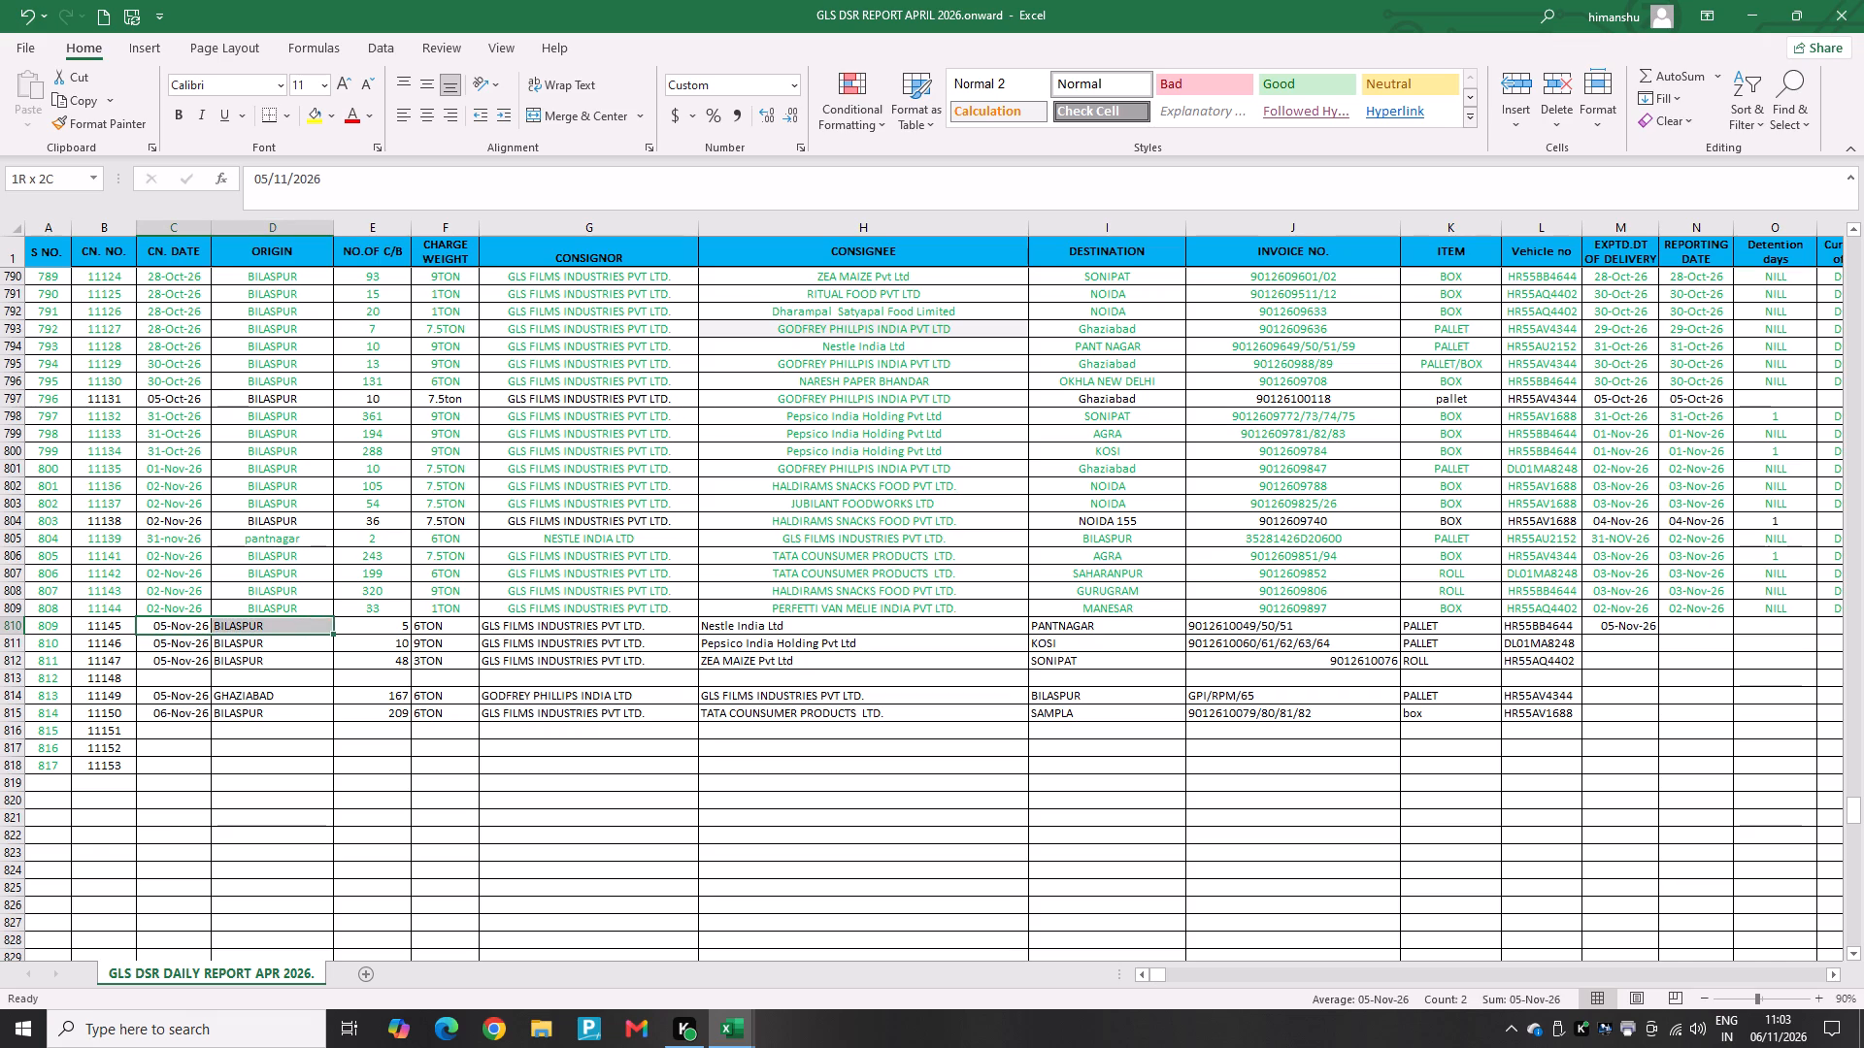
{"action": "key", "text": "shift+Right"}
{"action": "key", "text": "shift+Right"}
{"action": "key", "text": "shift+Right"}
{"action": "key", "text": "shift+Right"}
{"action": "key", "text": "shift+Right"}
{"action": "key", "text": "shift+Right"}
{"action": "key", "text": "shift+Right"}
{"action": "key", "text": "shift+Right"}
{"action": "key", "text": "shift+Right"}
{"action": "key", "text": "shift+Right"}
{"action": "key", "text": "shift+Right"}
{"action": "key", "text": "shift+Right"}
{"action": "key", "text": "shift+Right"}
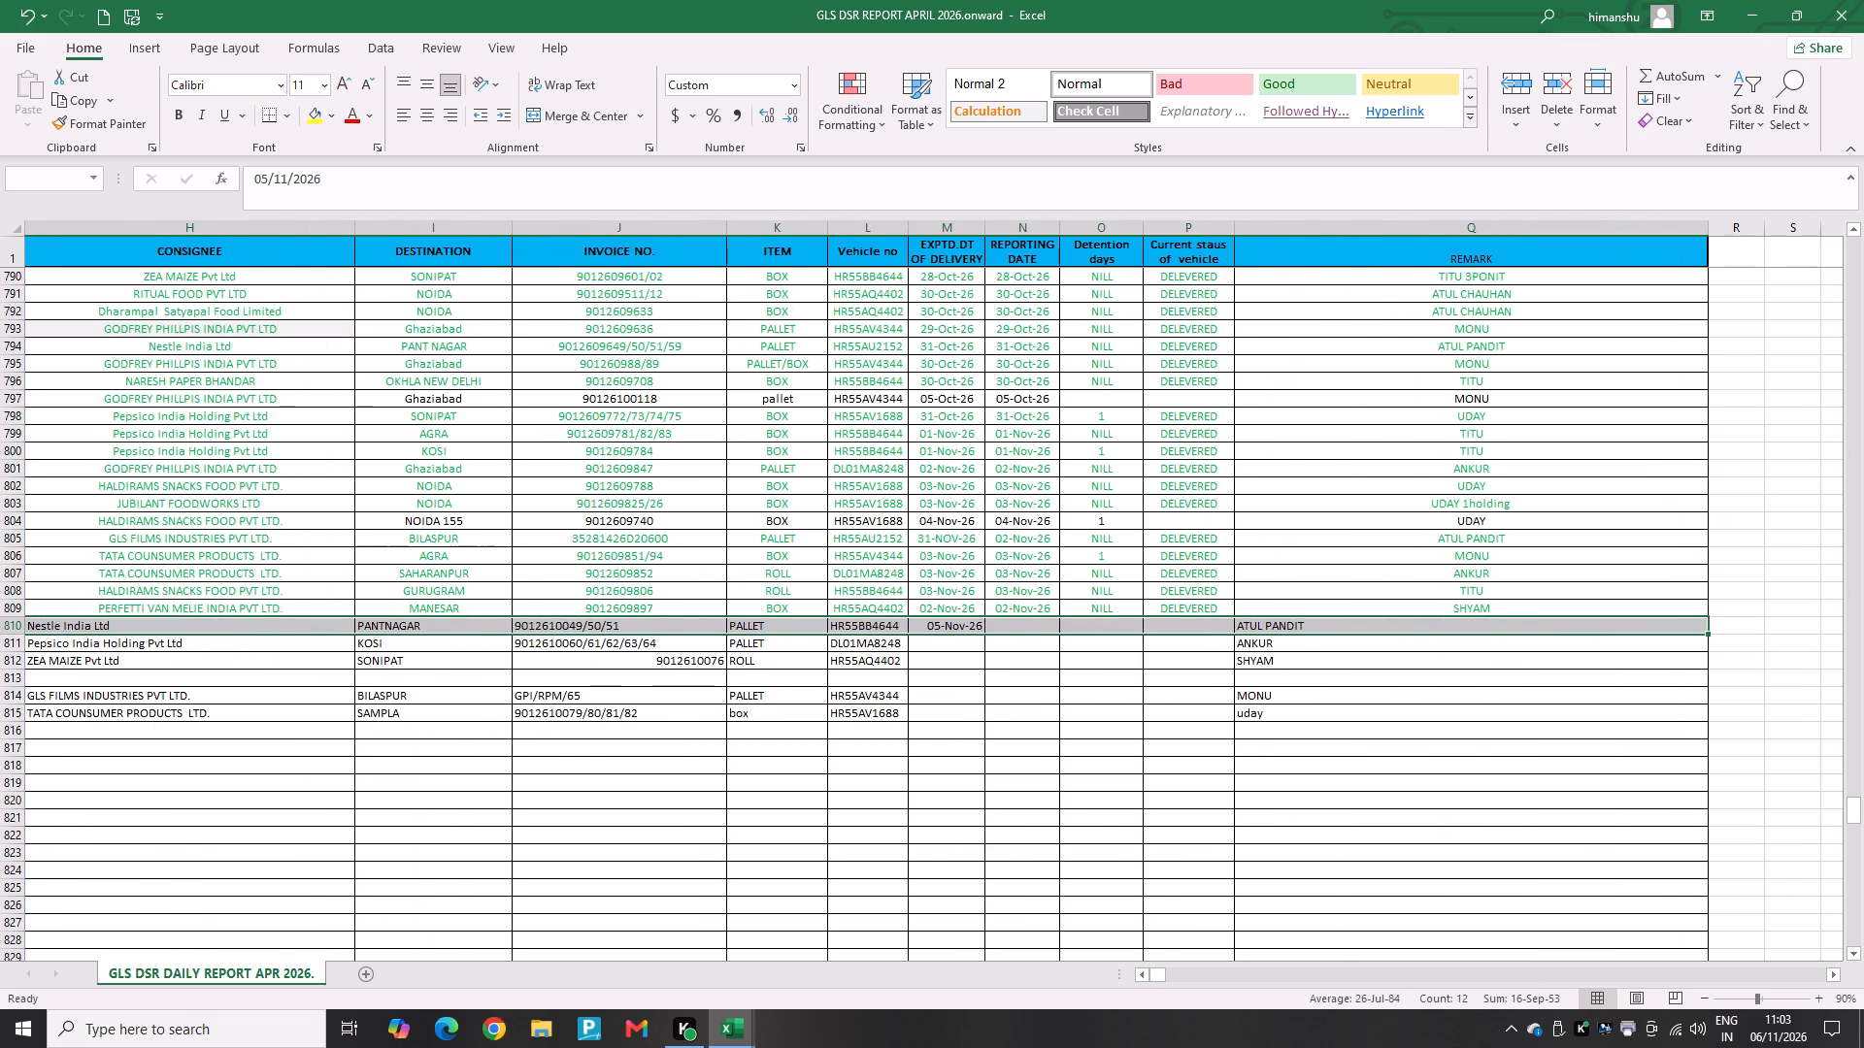
{"action": "key", "text": "shift+Left"}
{"action": "key", "text": "shift+Right"}
{"action": "key", "text": "shift+Down"}
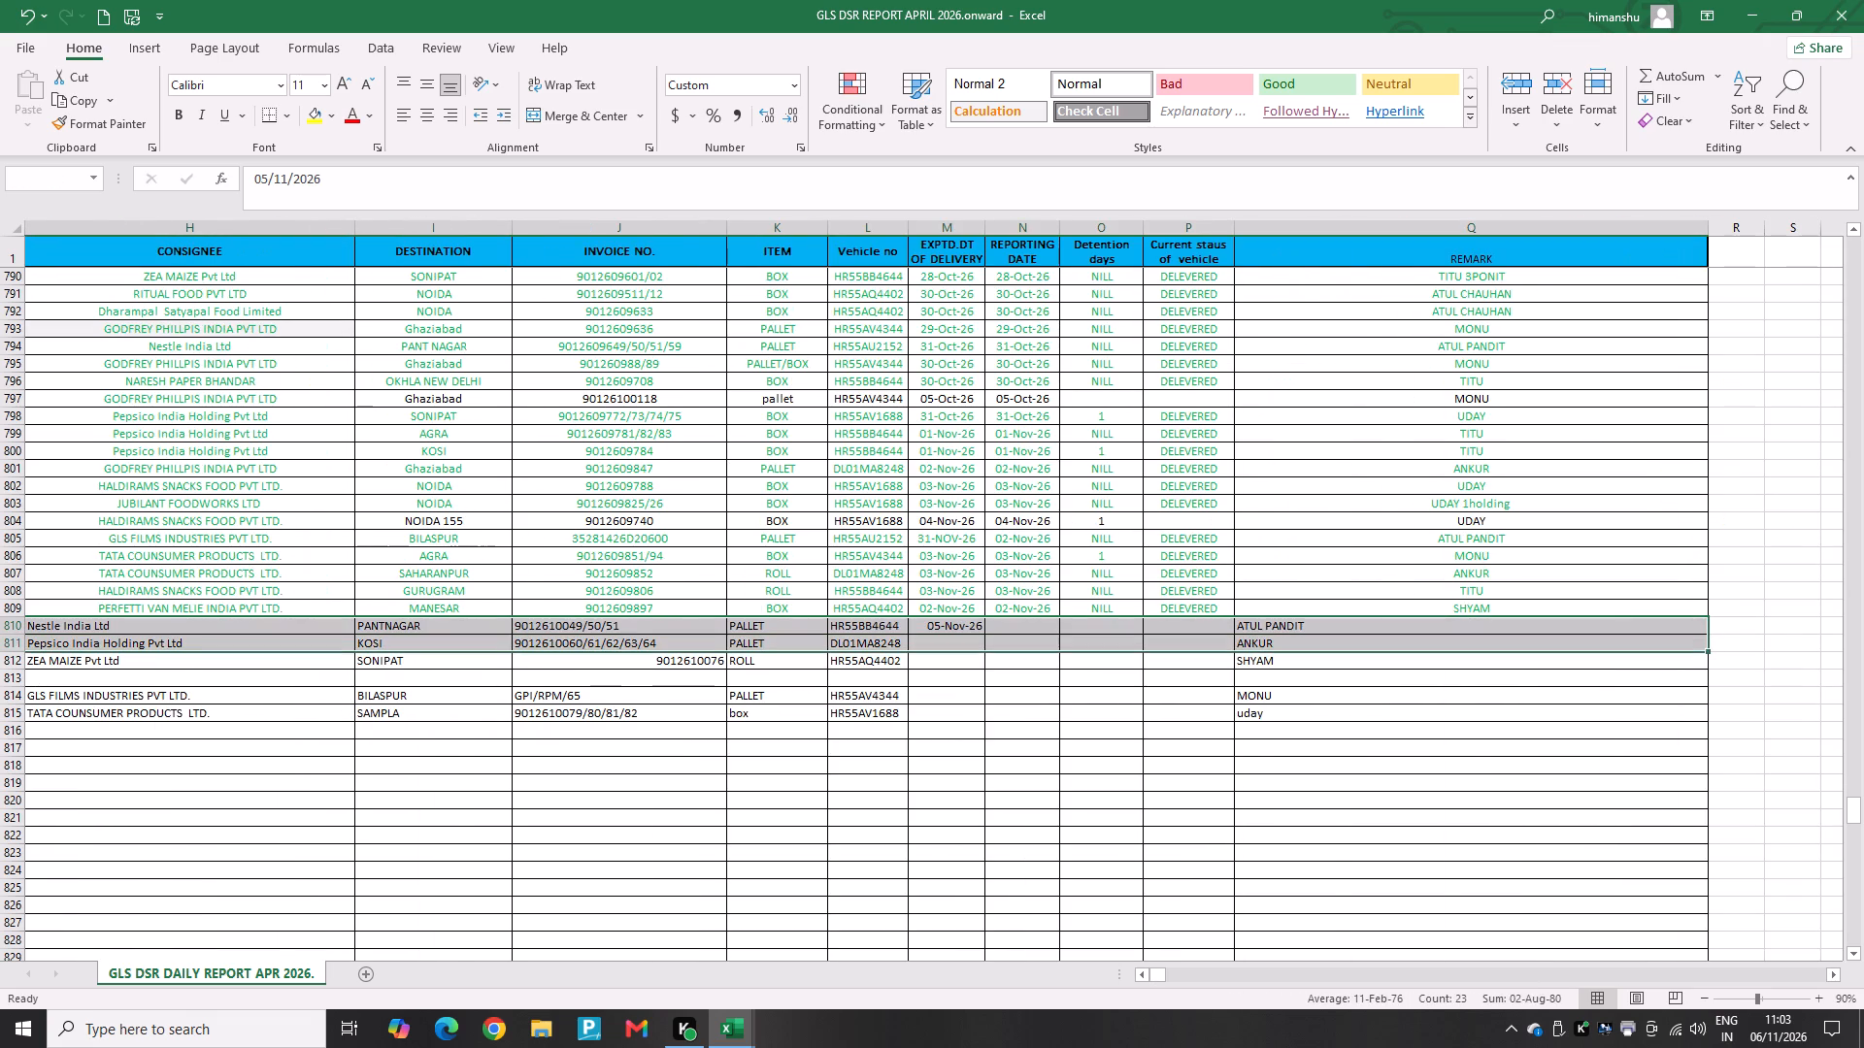
{"action": "key", "text": "shift+Down"}
{"action": "key", "text": "shift+Down"}
{"action": "key", "text": "shift+Down"}
{"action": "key", "text": "shift+Down"}
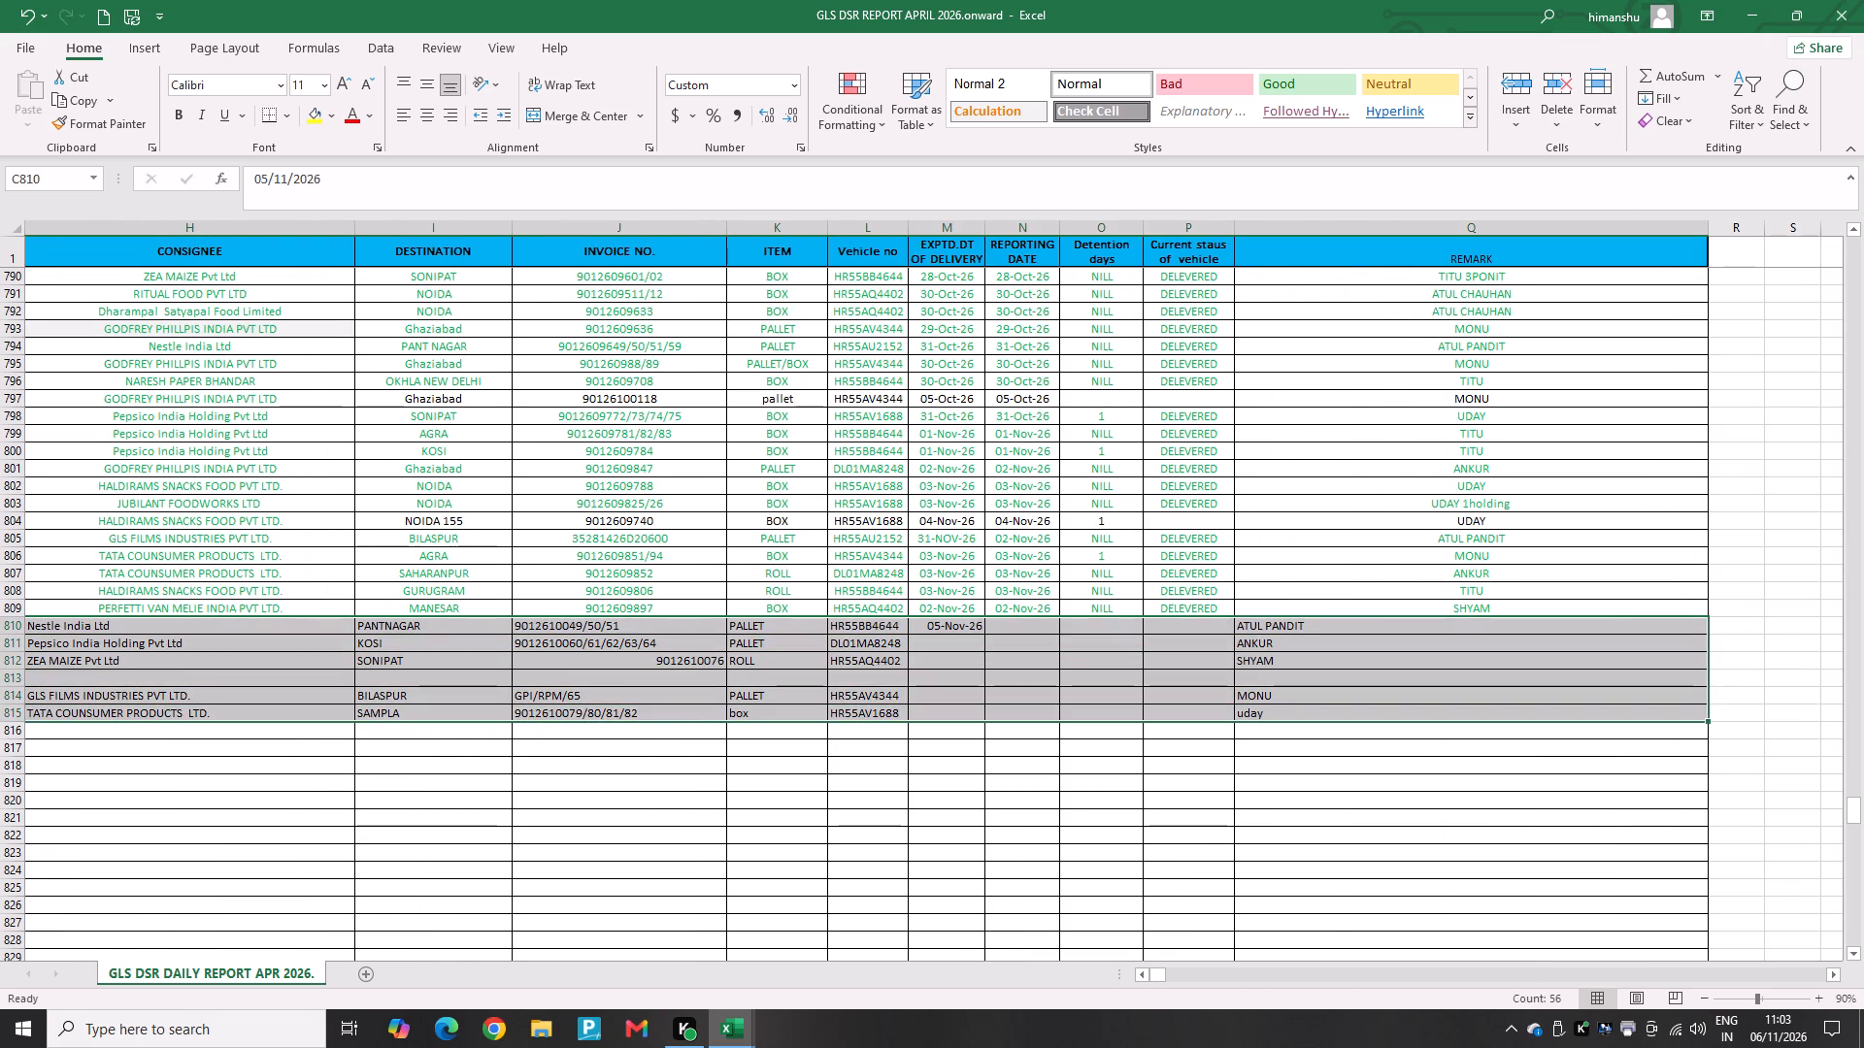
{"action": "left_click", "coordinate": [421, 115]}
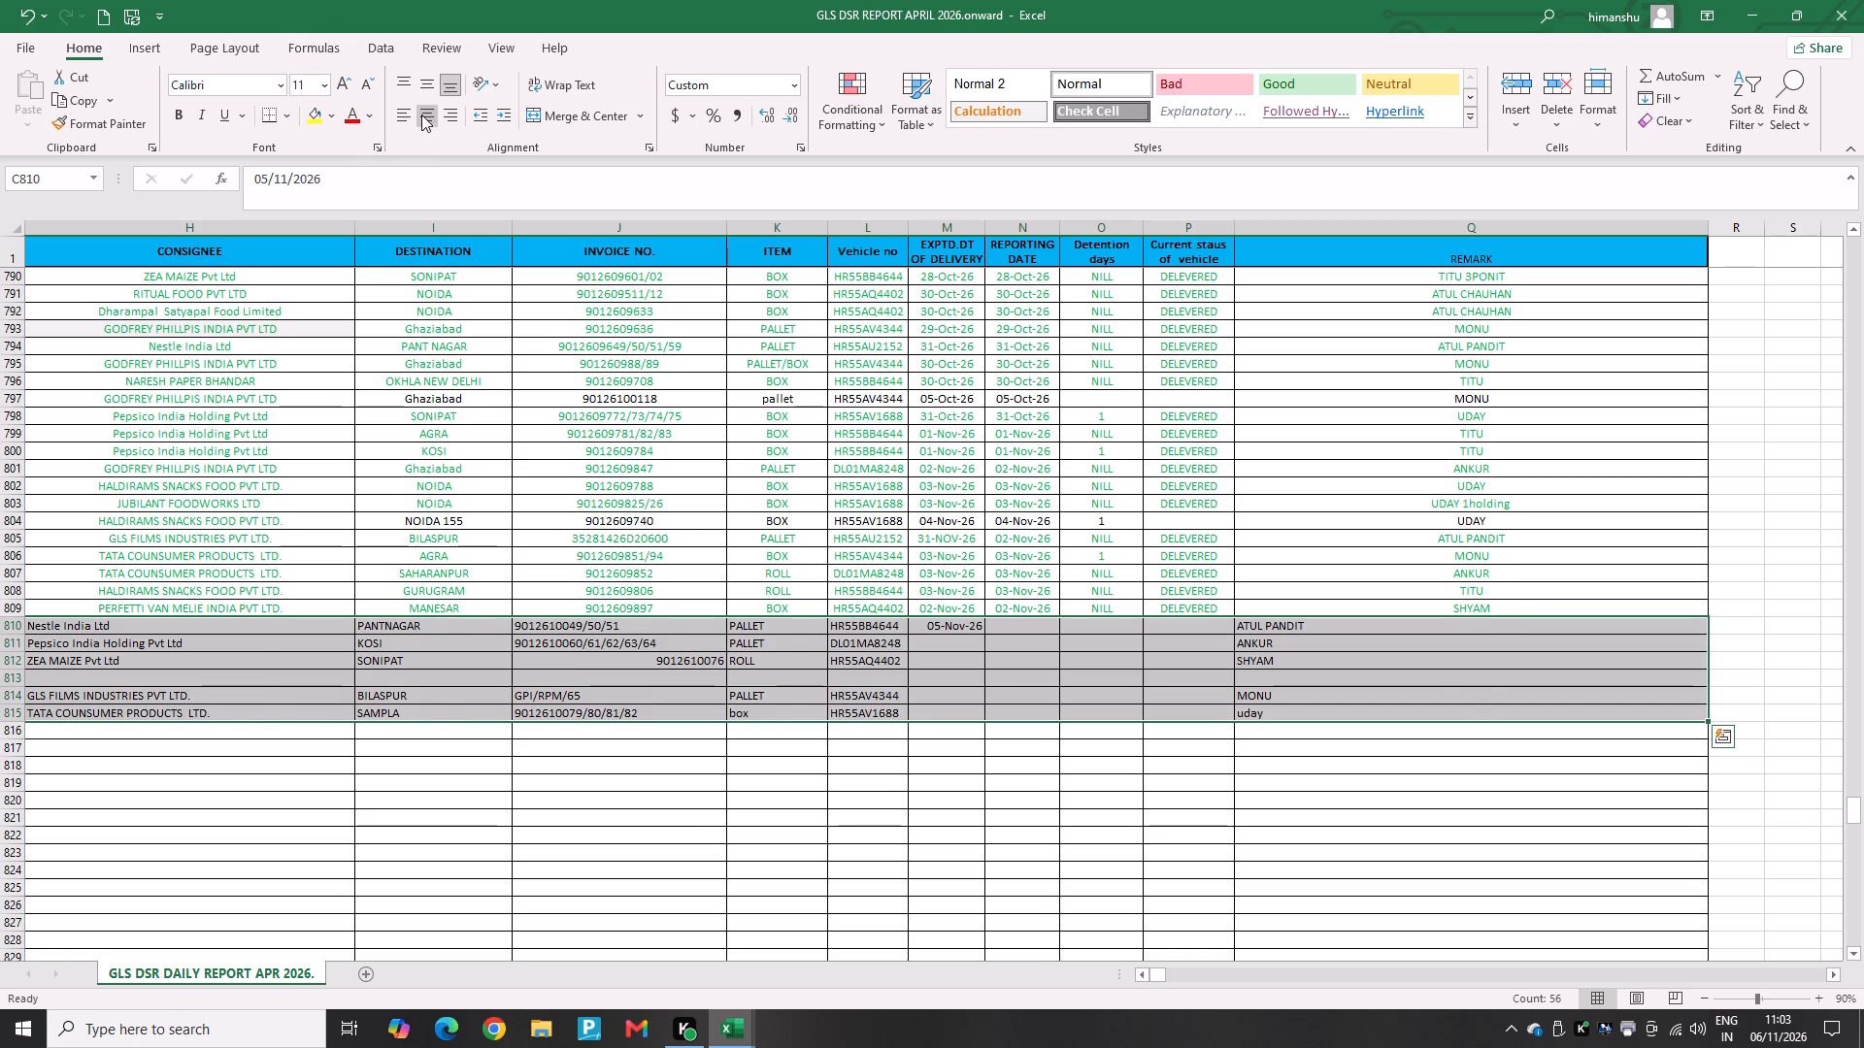
{"action": "left_click", "coordinate": [423, 87]}
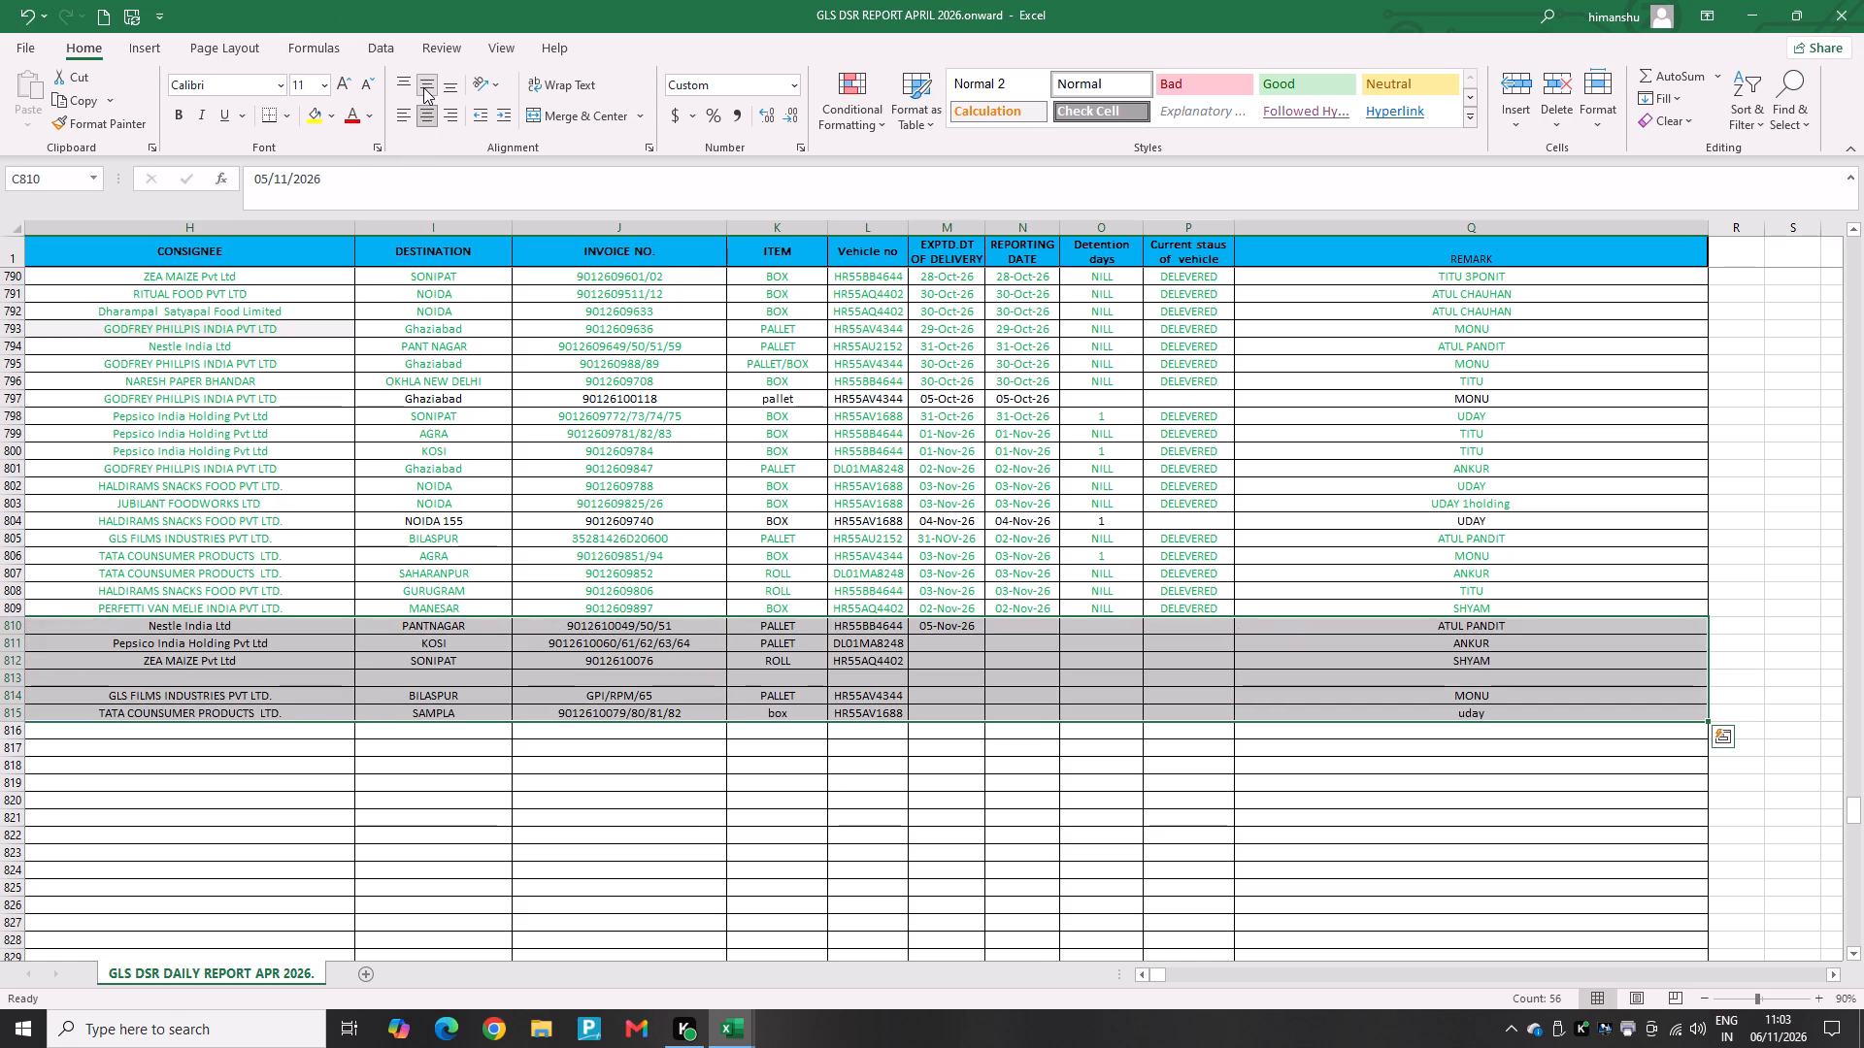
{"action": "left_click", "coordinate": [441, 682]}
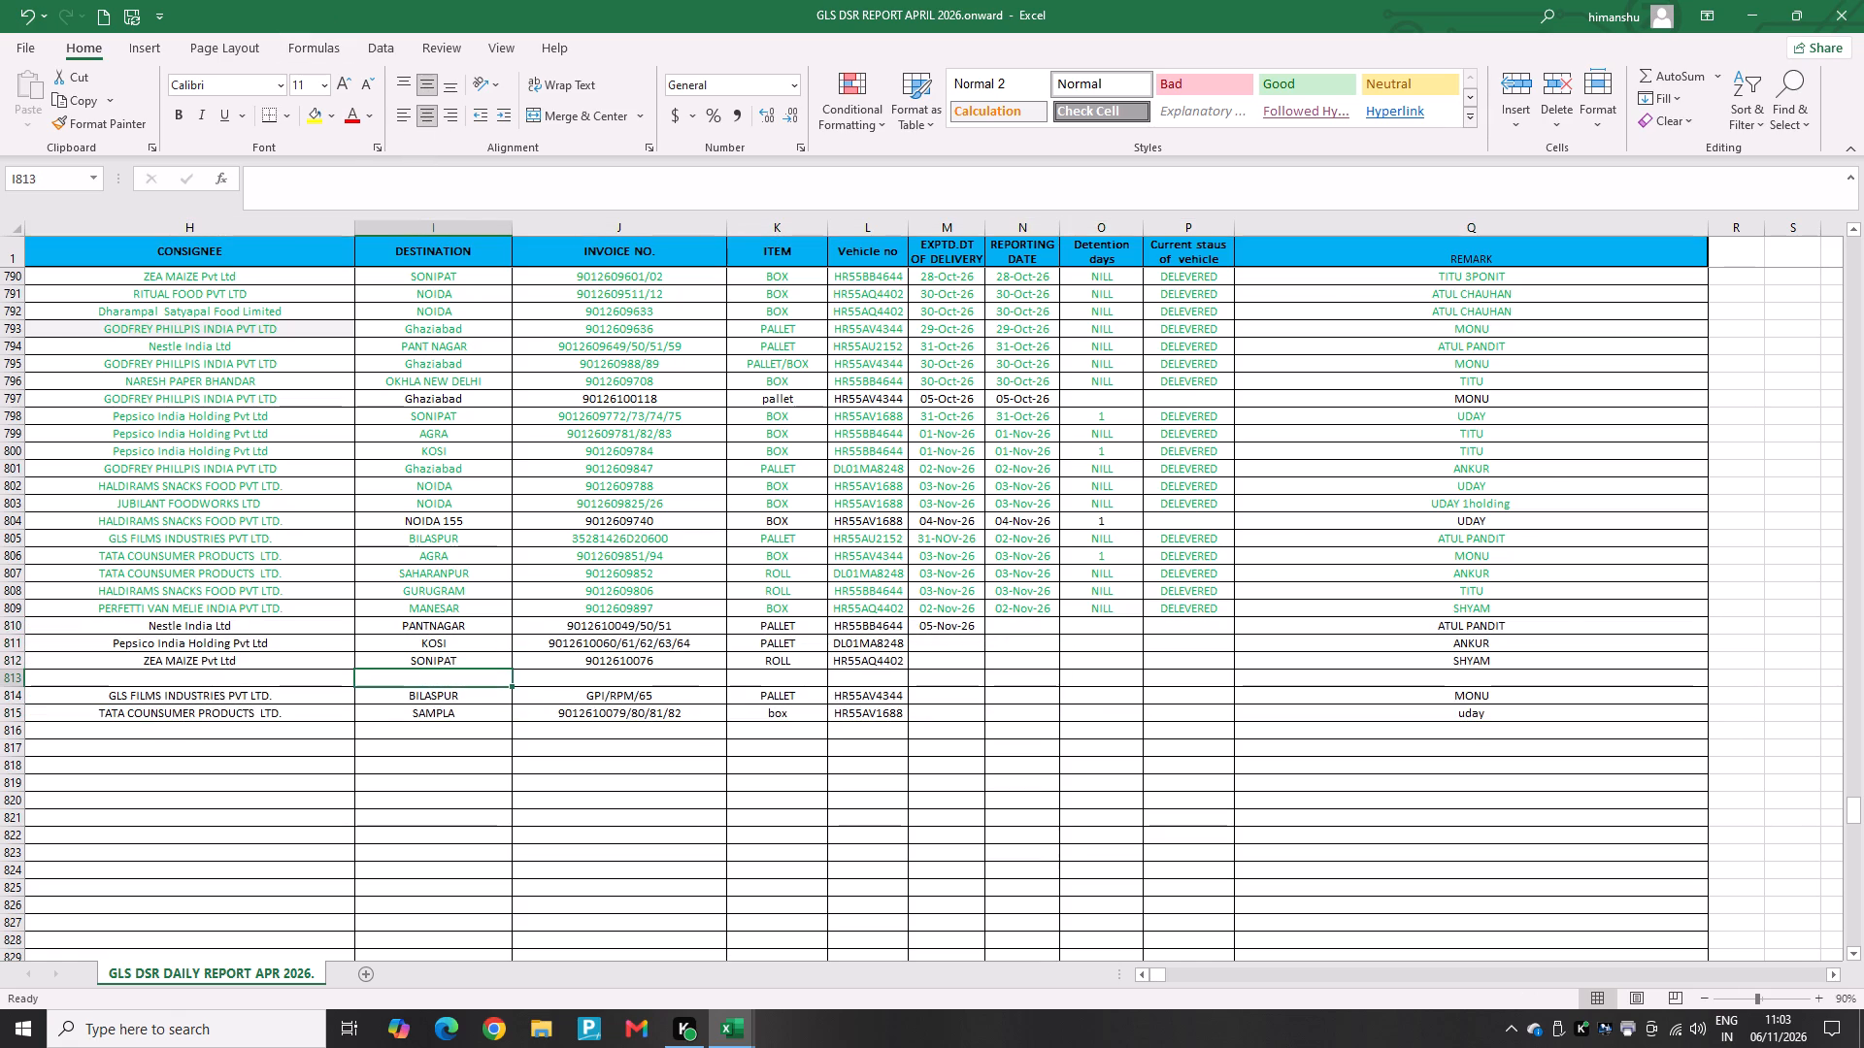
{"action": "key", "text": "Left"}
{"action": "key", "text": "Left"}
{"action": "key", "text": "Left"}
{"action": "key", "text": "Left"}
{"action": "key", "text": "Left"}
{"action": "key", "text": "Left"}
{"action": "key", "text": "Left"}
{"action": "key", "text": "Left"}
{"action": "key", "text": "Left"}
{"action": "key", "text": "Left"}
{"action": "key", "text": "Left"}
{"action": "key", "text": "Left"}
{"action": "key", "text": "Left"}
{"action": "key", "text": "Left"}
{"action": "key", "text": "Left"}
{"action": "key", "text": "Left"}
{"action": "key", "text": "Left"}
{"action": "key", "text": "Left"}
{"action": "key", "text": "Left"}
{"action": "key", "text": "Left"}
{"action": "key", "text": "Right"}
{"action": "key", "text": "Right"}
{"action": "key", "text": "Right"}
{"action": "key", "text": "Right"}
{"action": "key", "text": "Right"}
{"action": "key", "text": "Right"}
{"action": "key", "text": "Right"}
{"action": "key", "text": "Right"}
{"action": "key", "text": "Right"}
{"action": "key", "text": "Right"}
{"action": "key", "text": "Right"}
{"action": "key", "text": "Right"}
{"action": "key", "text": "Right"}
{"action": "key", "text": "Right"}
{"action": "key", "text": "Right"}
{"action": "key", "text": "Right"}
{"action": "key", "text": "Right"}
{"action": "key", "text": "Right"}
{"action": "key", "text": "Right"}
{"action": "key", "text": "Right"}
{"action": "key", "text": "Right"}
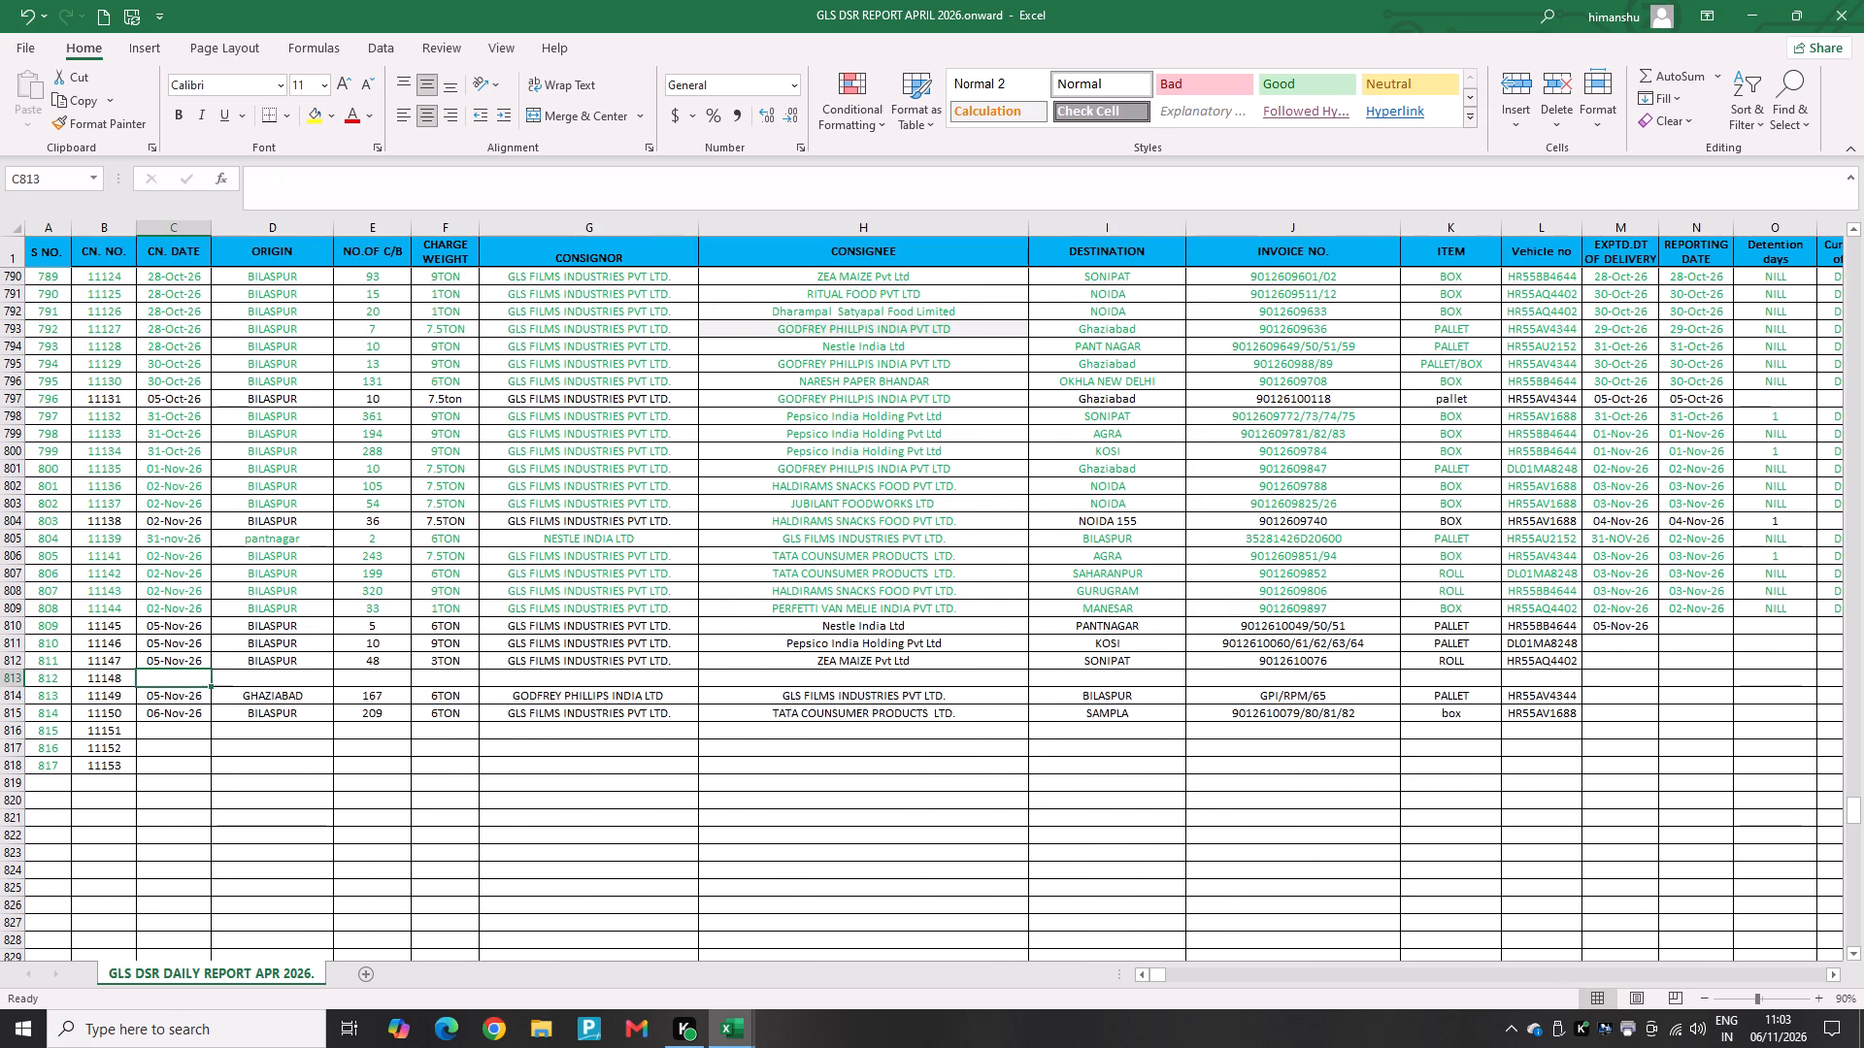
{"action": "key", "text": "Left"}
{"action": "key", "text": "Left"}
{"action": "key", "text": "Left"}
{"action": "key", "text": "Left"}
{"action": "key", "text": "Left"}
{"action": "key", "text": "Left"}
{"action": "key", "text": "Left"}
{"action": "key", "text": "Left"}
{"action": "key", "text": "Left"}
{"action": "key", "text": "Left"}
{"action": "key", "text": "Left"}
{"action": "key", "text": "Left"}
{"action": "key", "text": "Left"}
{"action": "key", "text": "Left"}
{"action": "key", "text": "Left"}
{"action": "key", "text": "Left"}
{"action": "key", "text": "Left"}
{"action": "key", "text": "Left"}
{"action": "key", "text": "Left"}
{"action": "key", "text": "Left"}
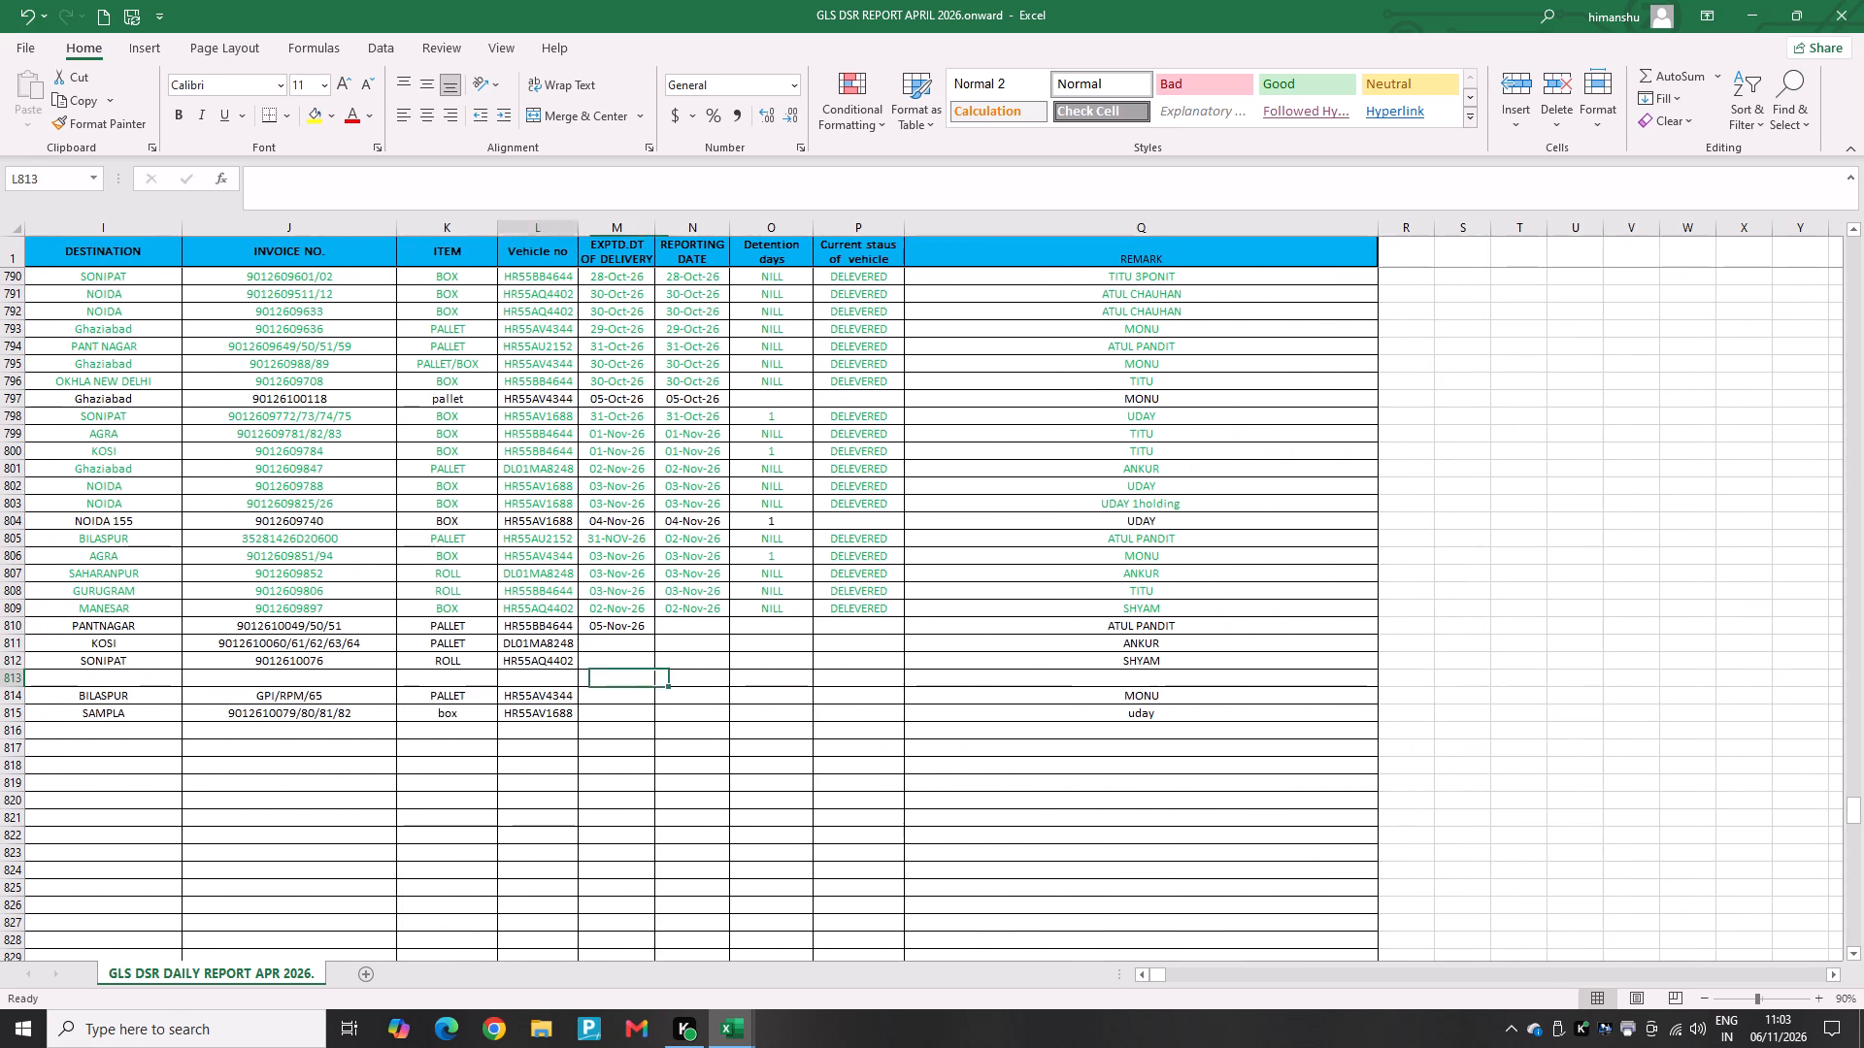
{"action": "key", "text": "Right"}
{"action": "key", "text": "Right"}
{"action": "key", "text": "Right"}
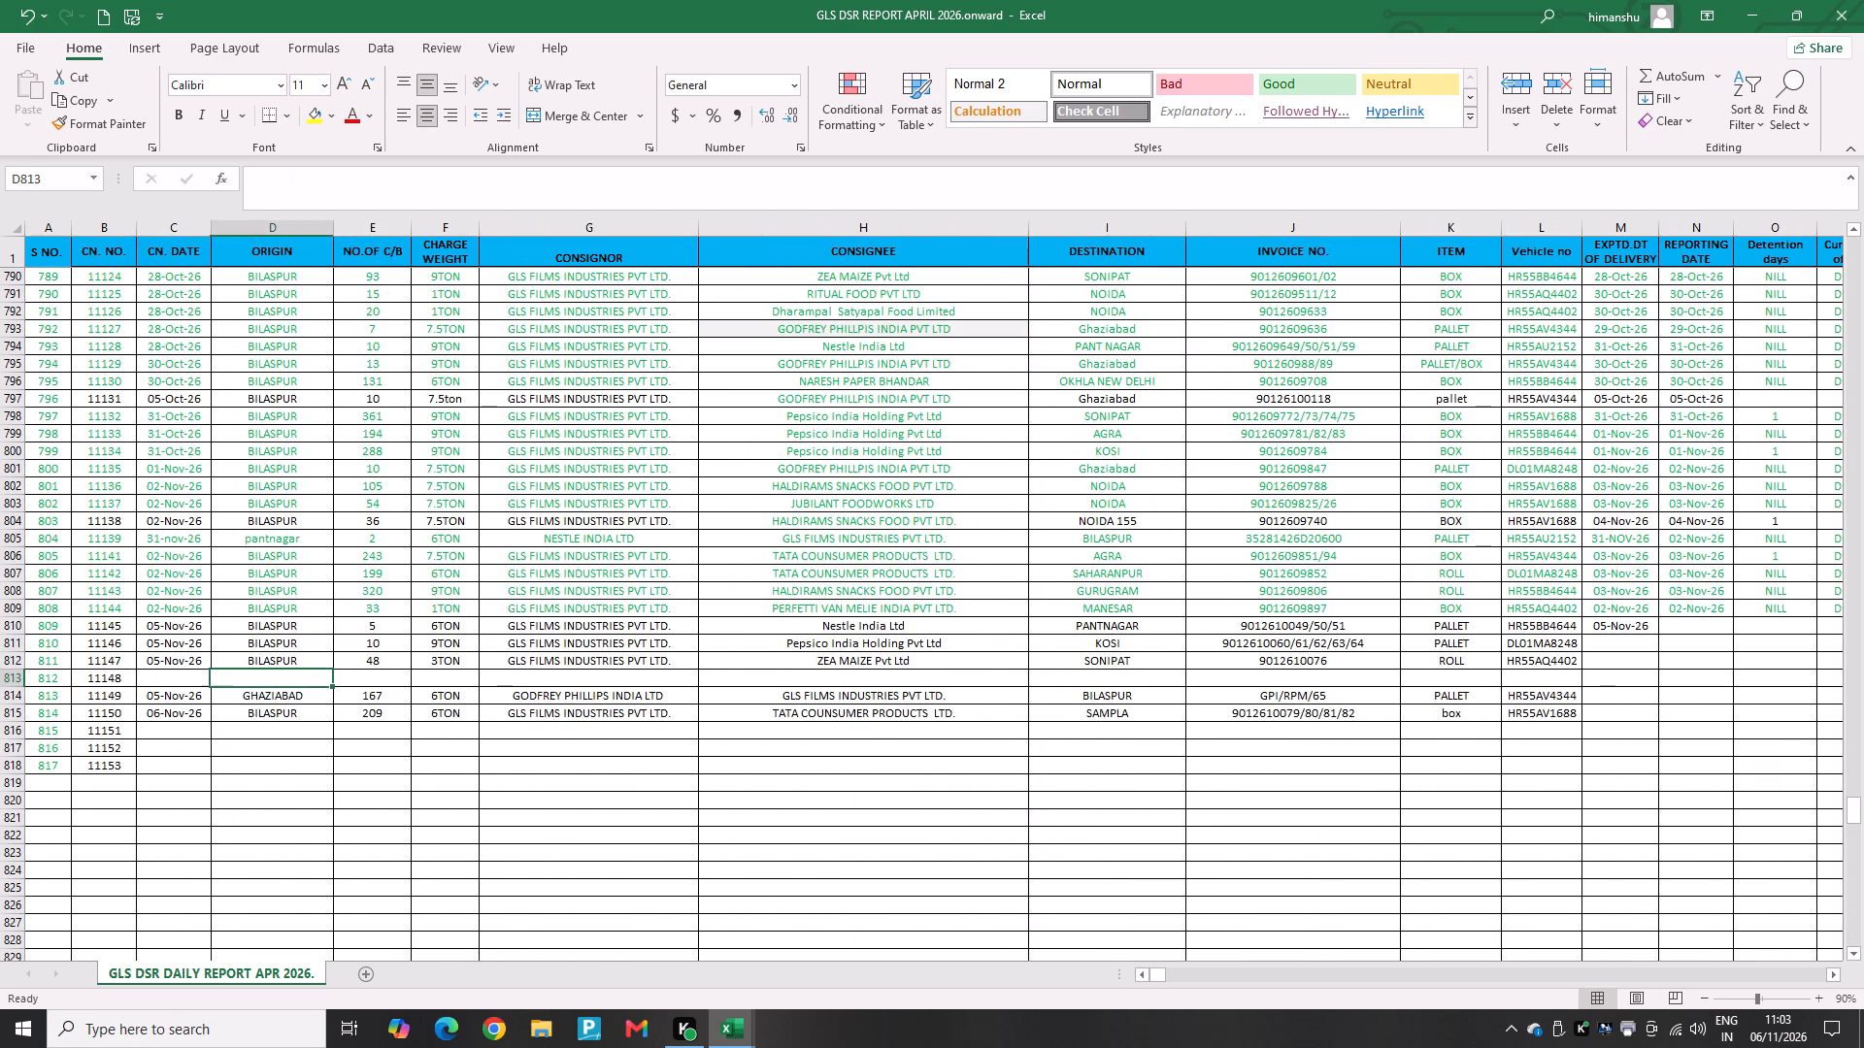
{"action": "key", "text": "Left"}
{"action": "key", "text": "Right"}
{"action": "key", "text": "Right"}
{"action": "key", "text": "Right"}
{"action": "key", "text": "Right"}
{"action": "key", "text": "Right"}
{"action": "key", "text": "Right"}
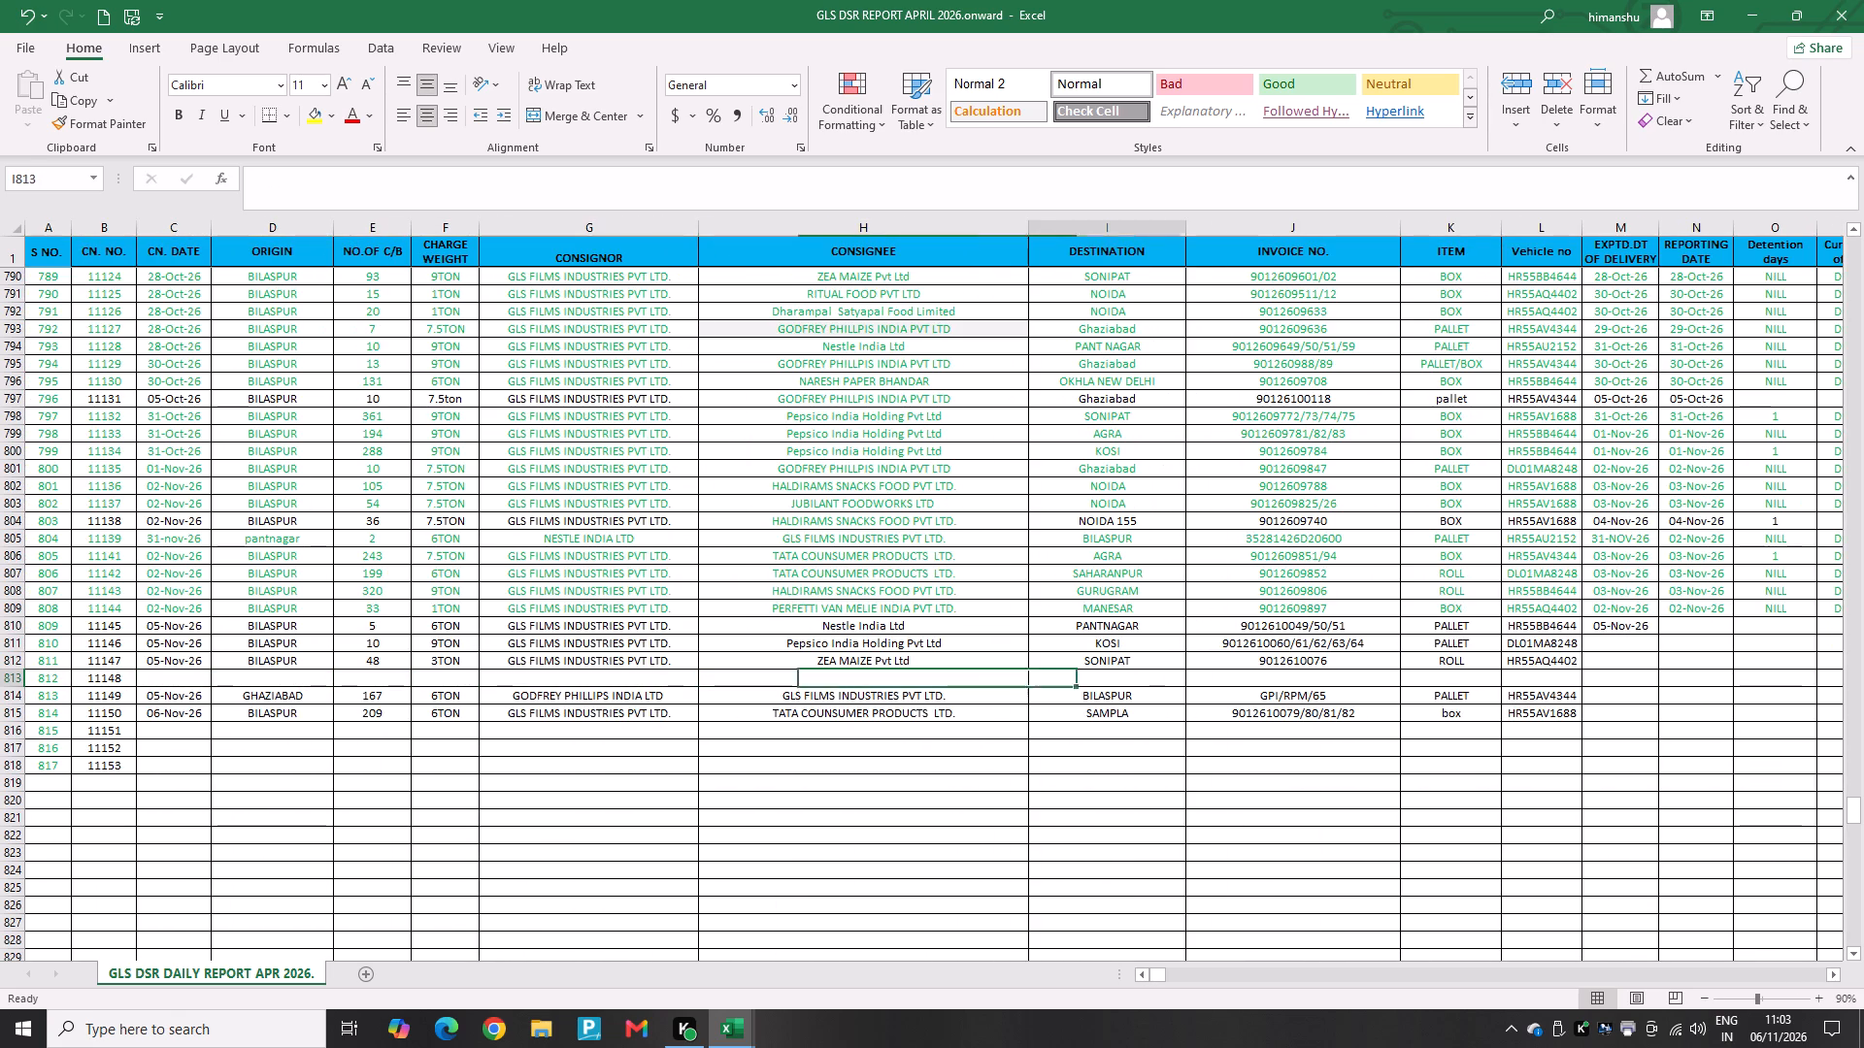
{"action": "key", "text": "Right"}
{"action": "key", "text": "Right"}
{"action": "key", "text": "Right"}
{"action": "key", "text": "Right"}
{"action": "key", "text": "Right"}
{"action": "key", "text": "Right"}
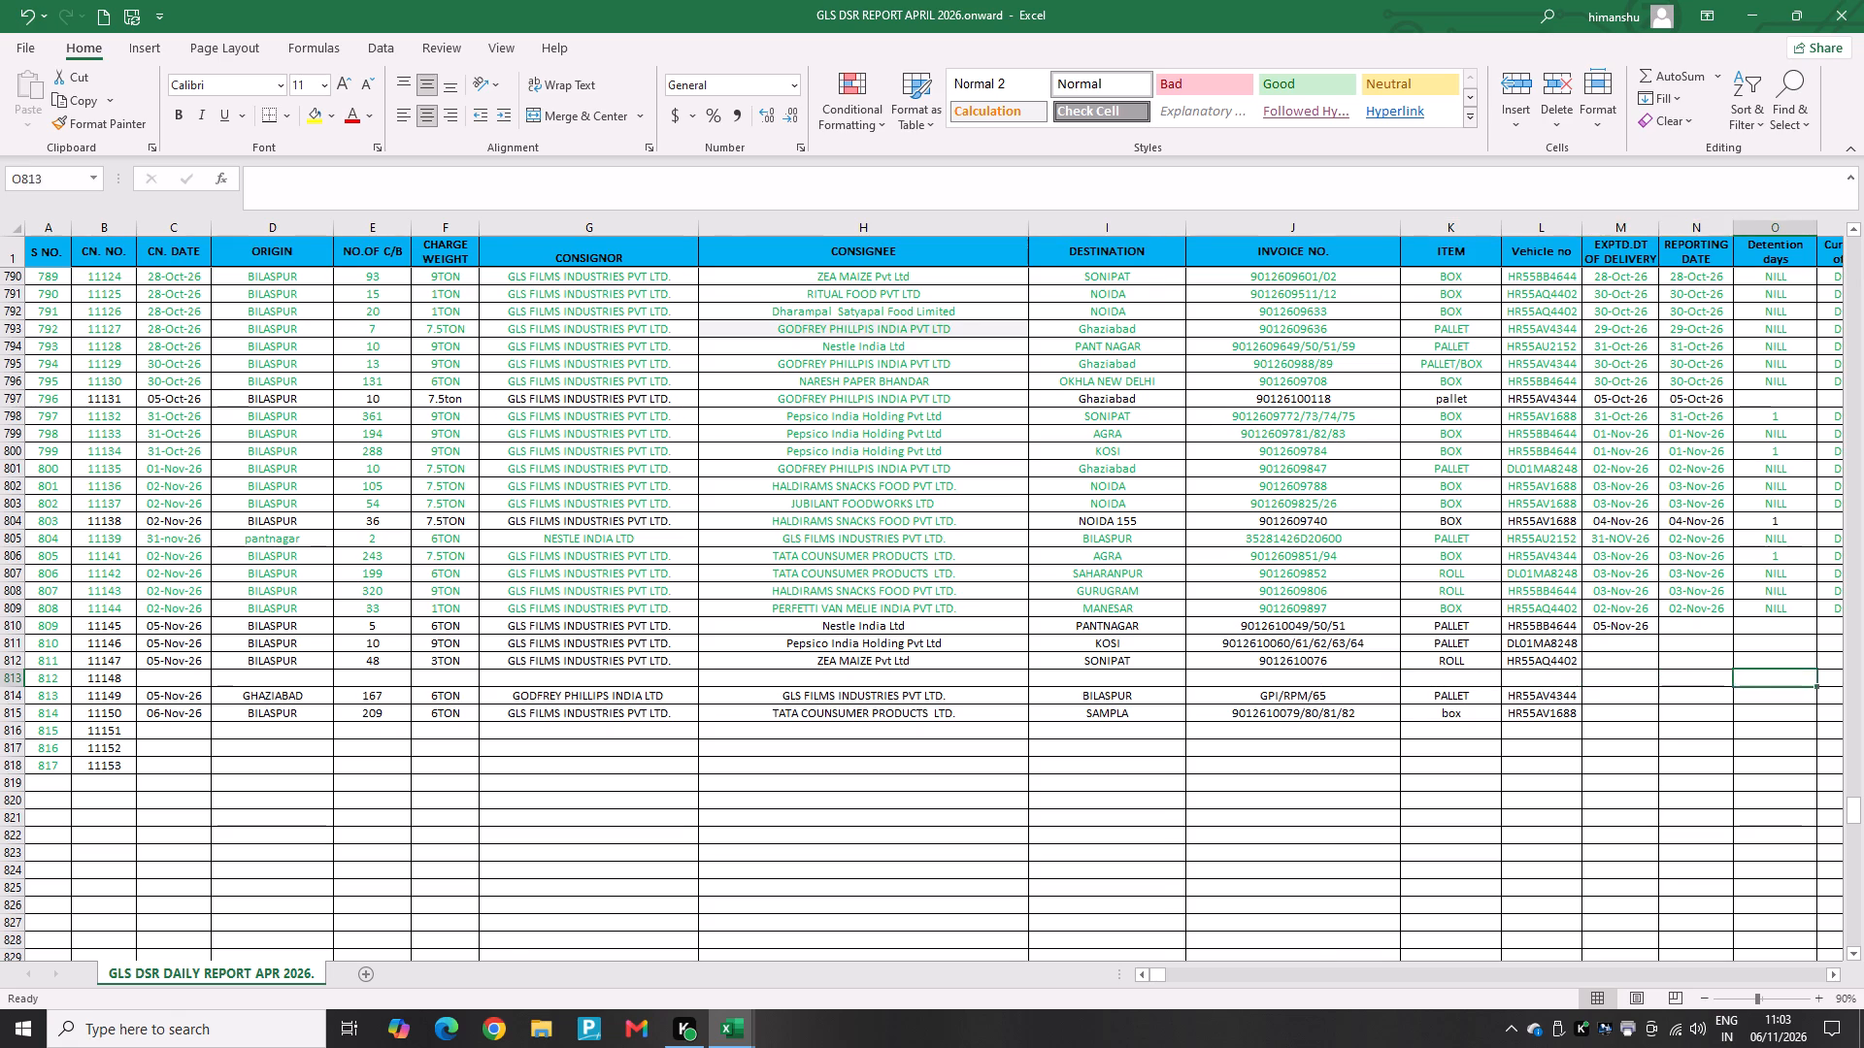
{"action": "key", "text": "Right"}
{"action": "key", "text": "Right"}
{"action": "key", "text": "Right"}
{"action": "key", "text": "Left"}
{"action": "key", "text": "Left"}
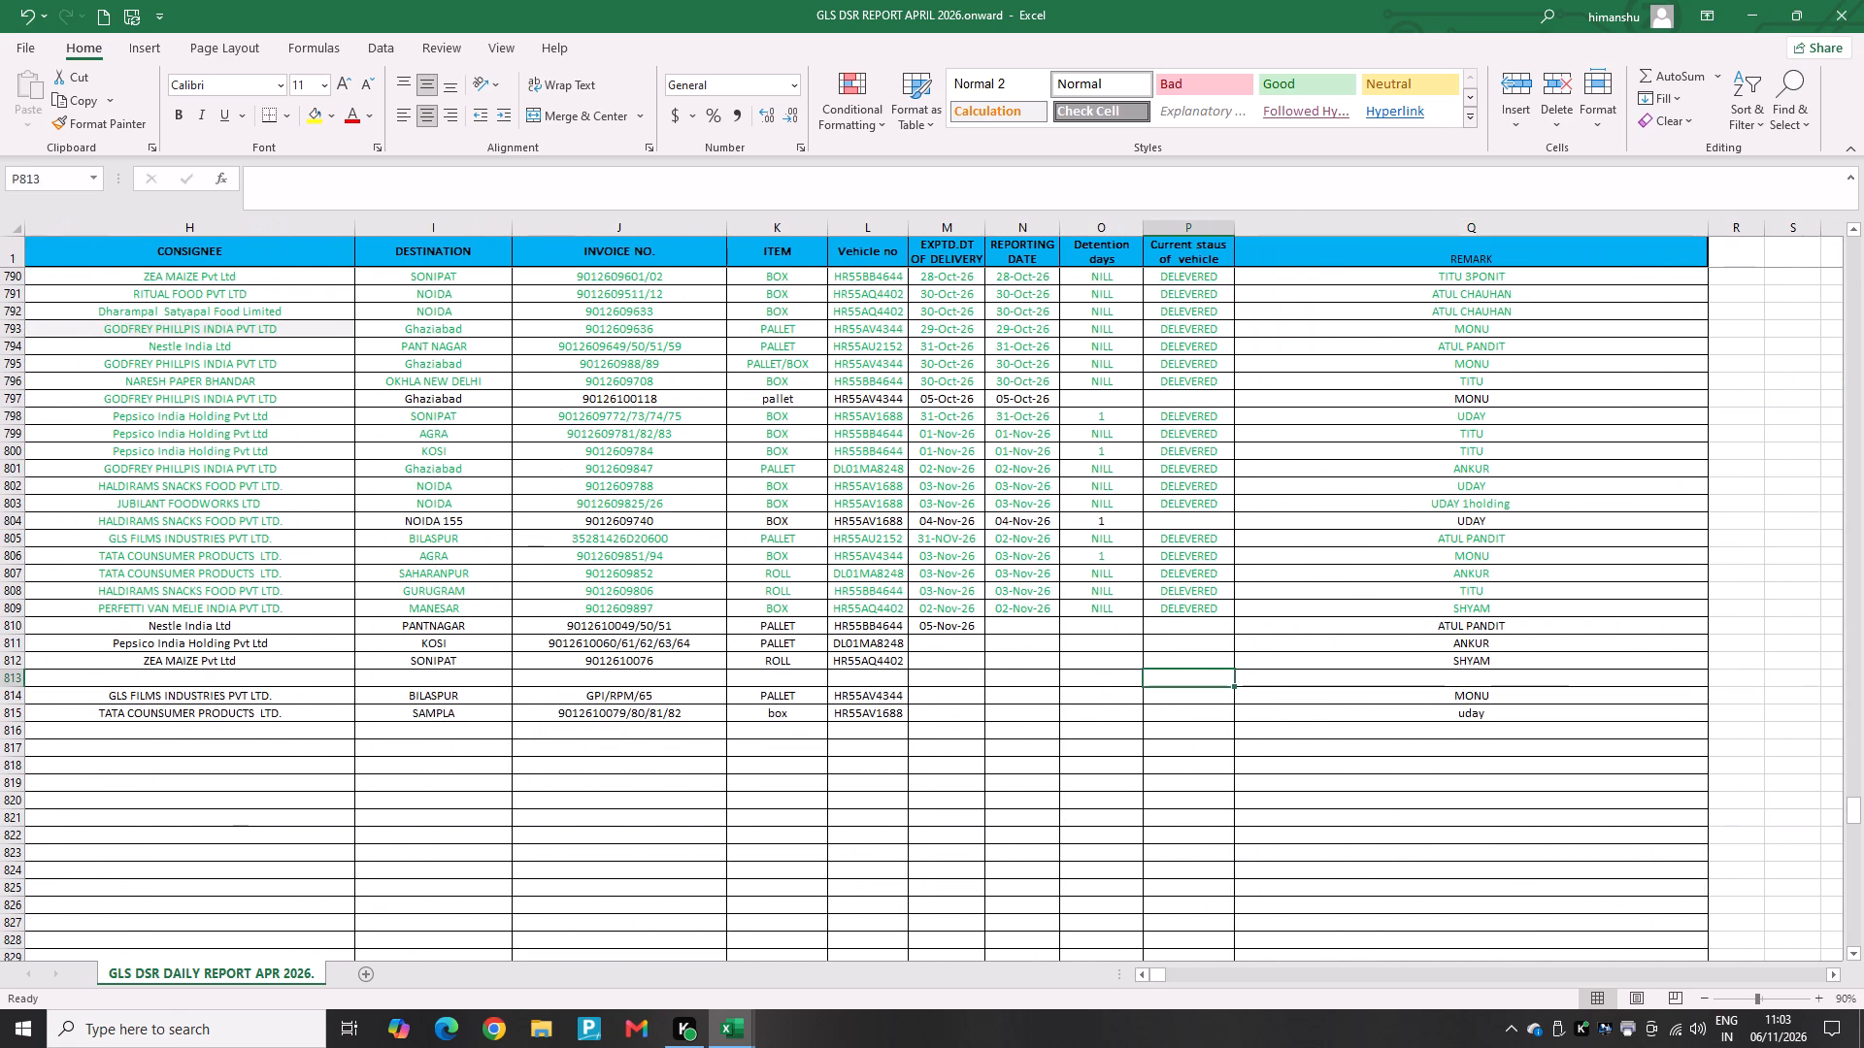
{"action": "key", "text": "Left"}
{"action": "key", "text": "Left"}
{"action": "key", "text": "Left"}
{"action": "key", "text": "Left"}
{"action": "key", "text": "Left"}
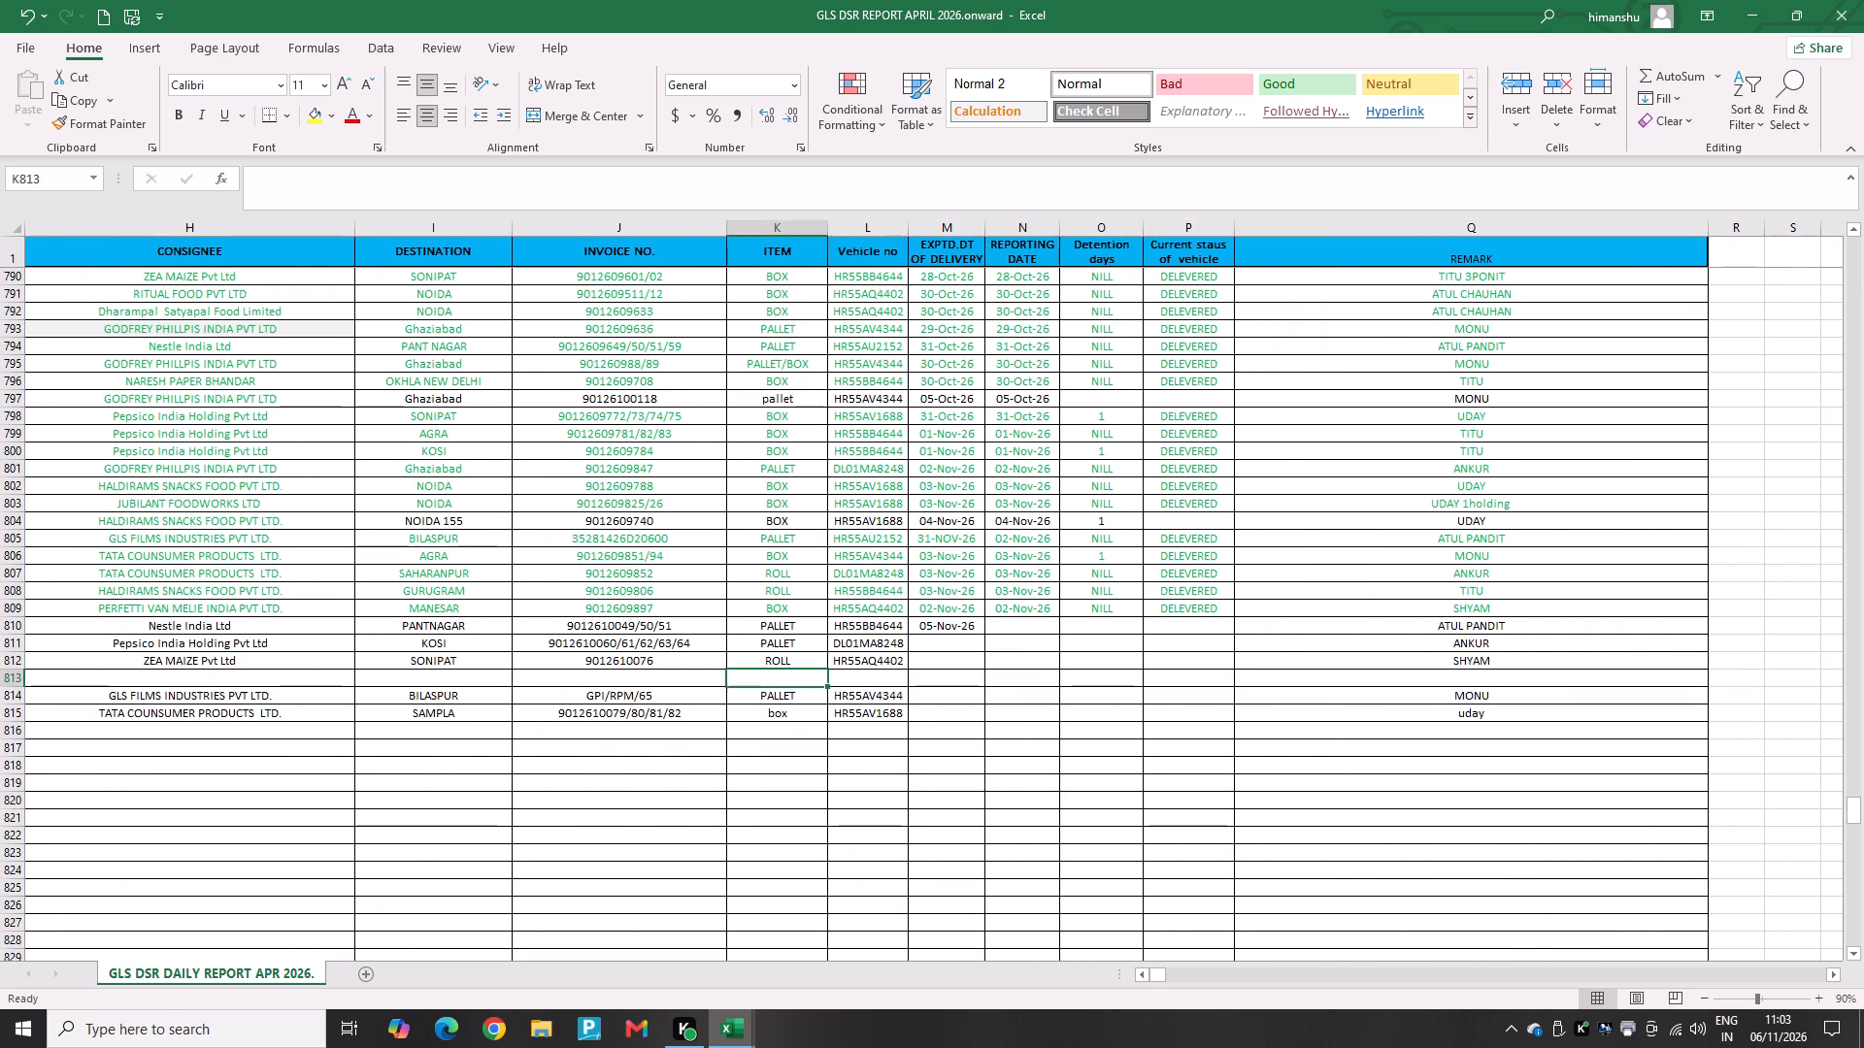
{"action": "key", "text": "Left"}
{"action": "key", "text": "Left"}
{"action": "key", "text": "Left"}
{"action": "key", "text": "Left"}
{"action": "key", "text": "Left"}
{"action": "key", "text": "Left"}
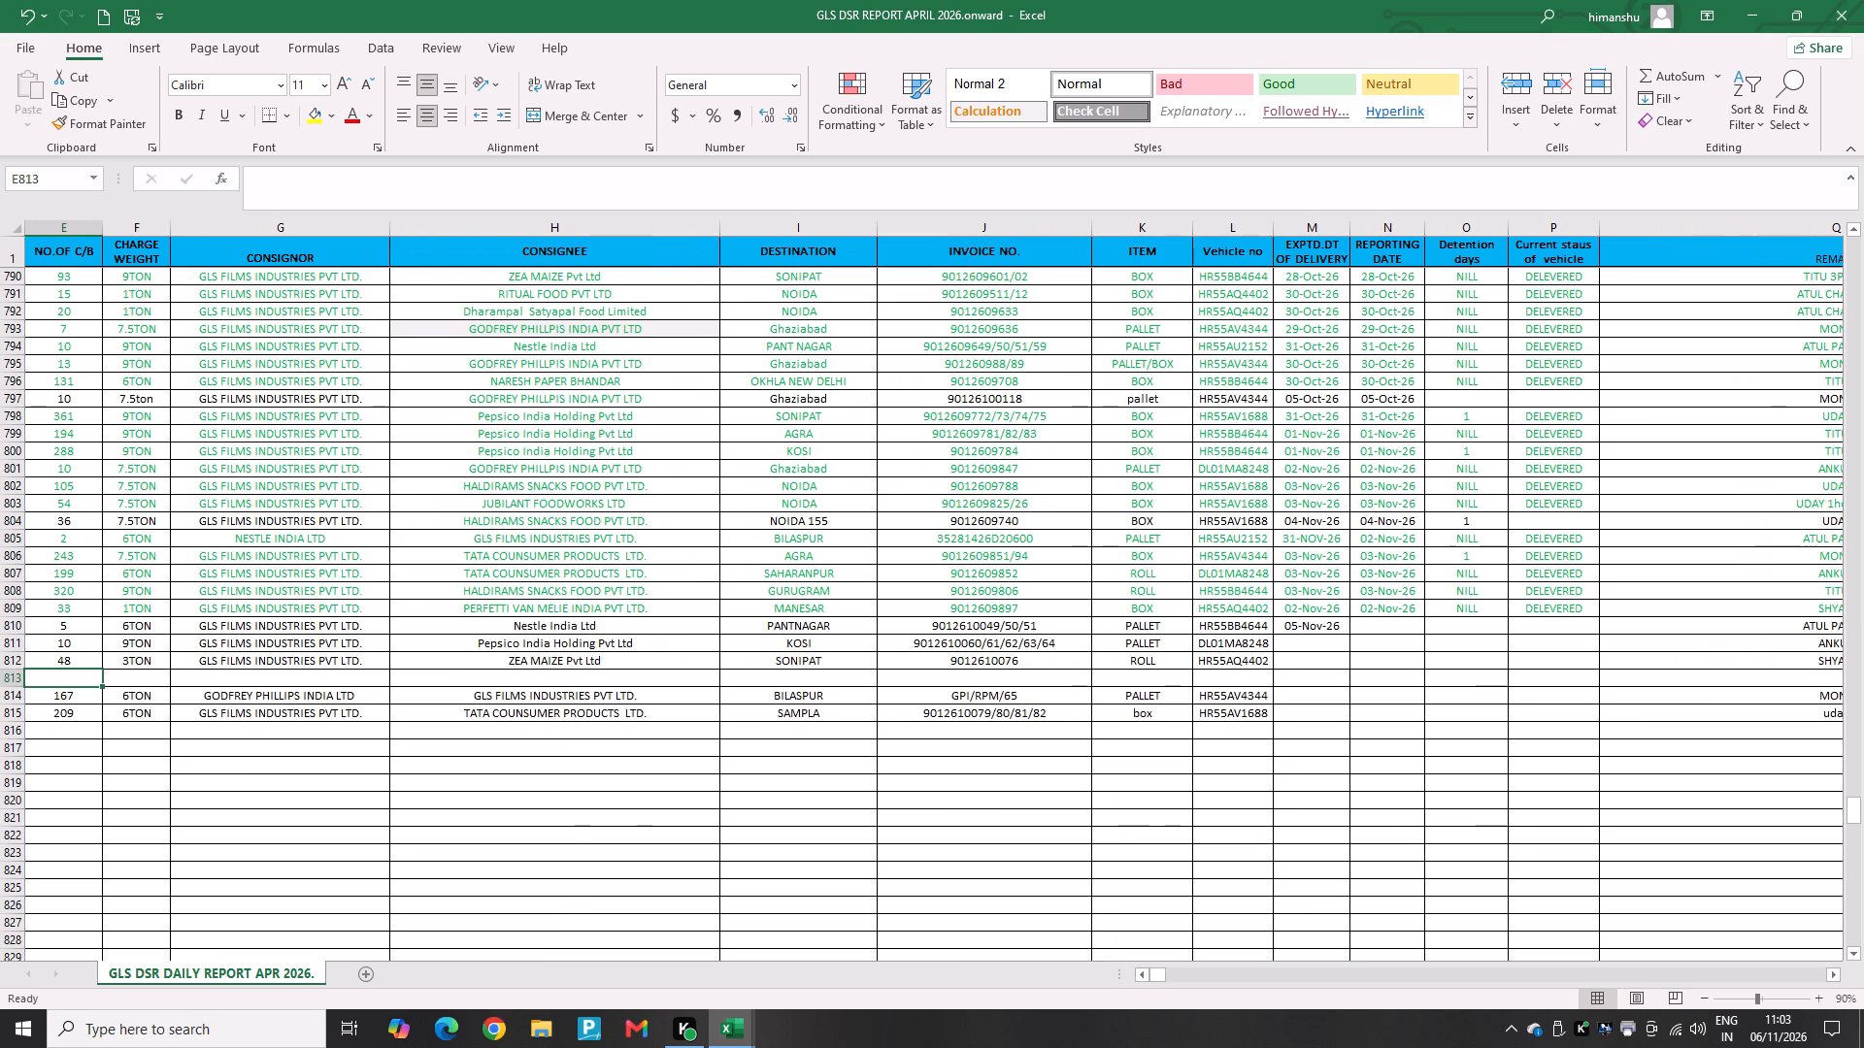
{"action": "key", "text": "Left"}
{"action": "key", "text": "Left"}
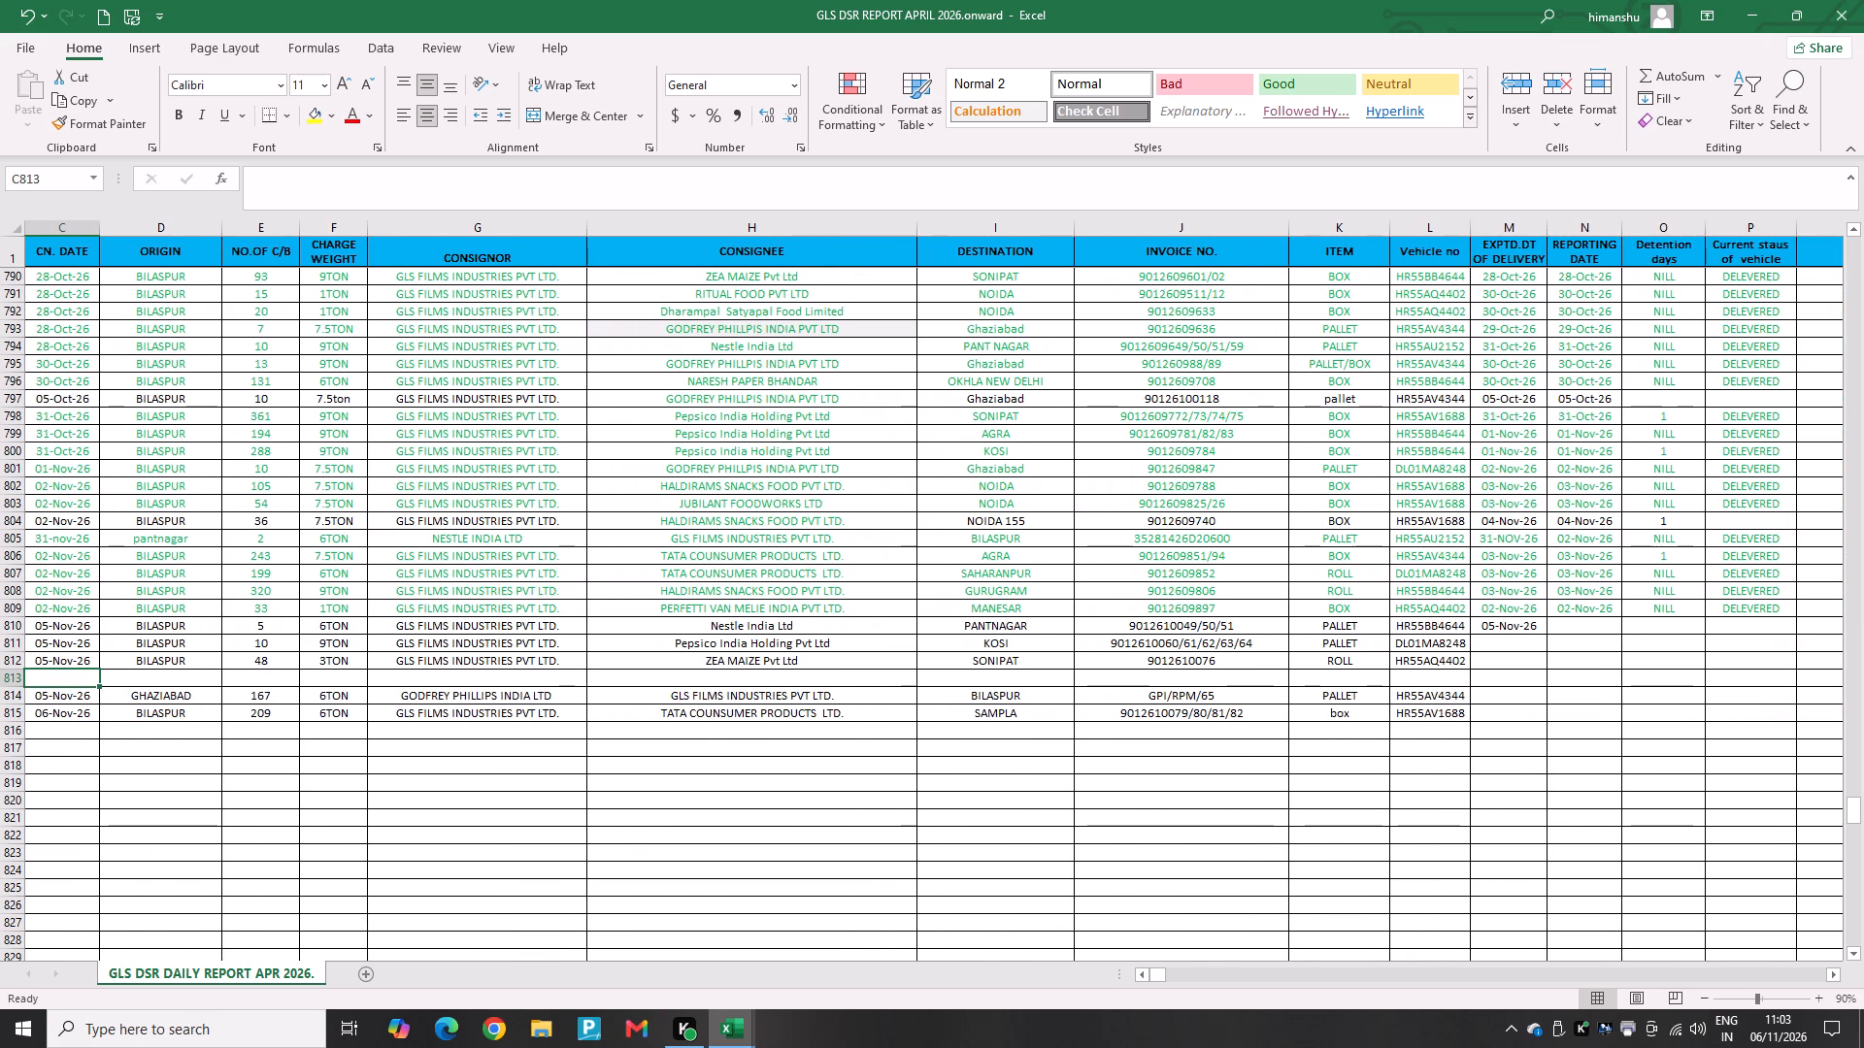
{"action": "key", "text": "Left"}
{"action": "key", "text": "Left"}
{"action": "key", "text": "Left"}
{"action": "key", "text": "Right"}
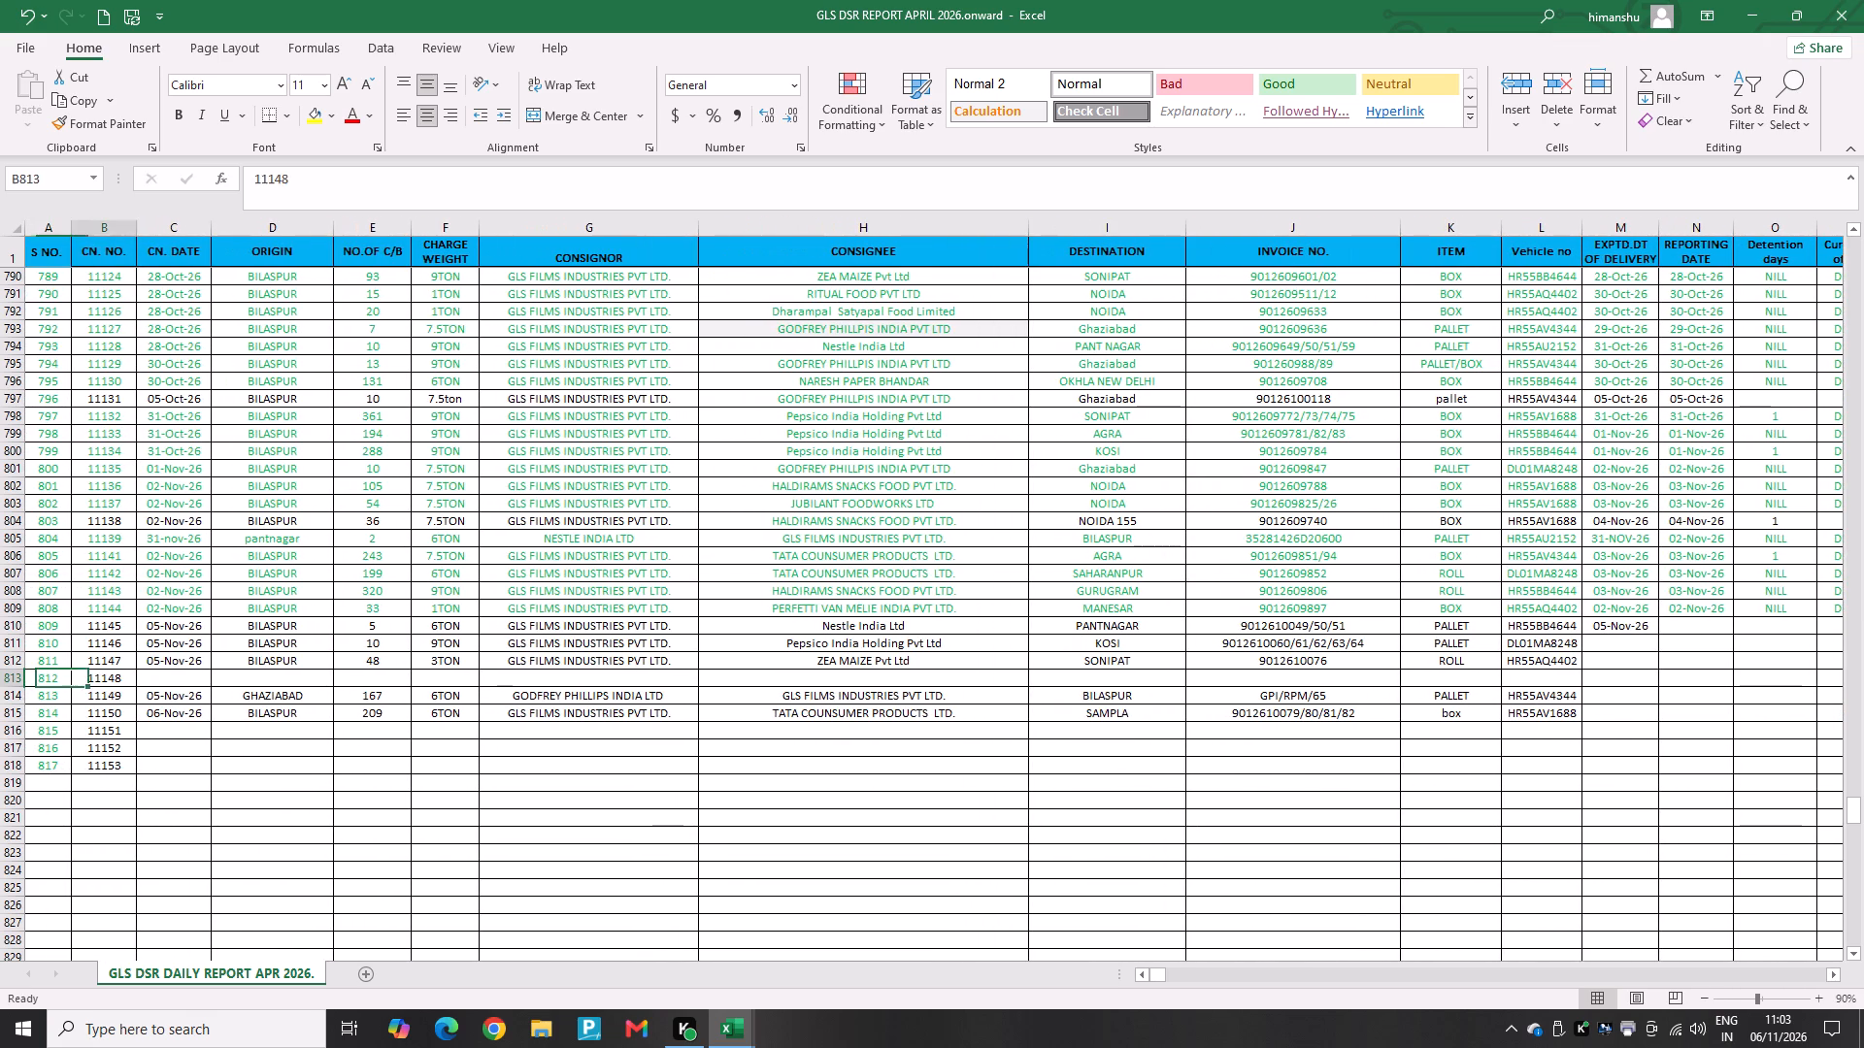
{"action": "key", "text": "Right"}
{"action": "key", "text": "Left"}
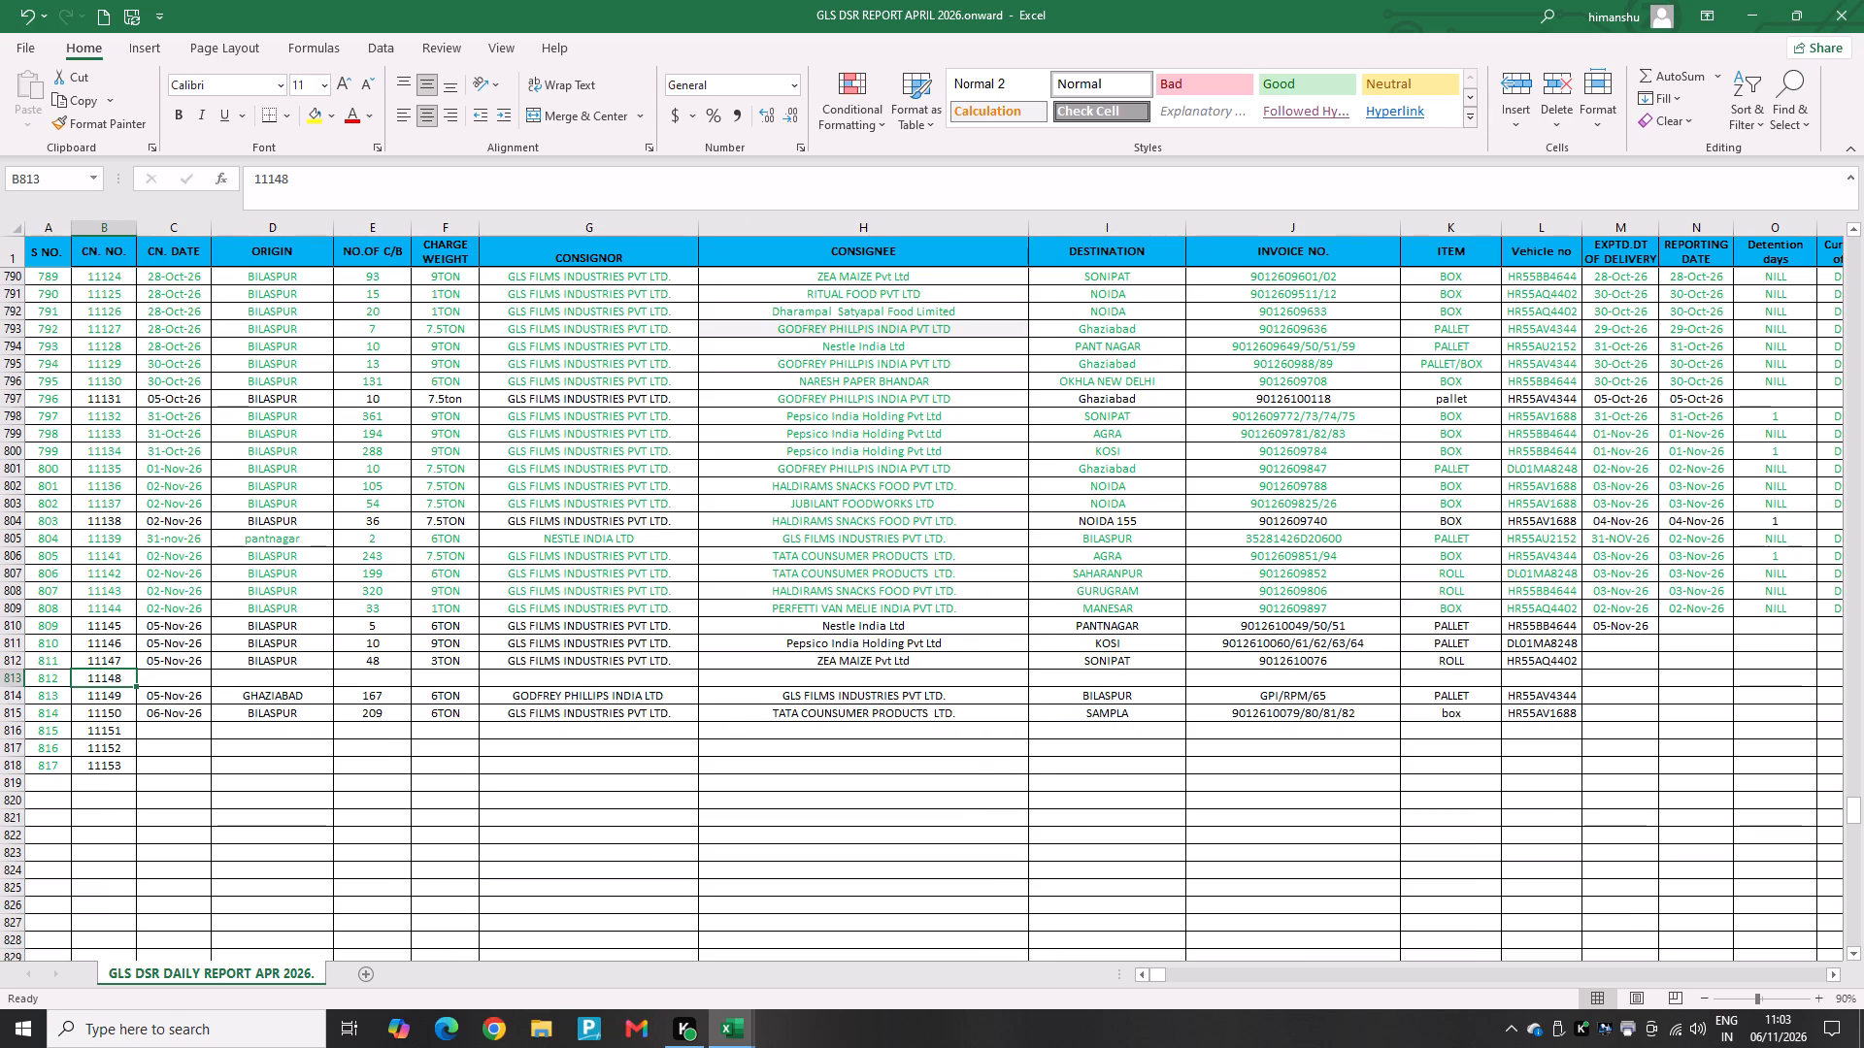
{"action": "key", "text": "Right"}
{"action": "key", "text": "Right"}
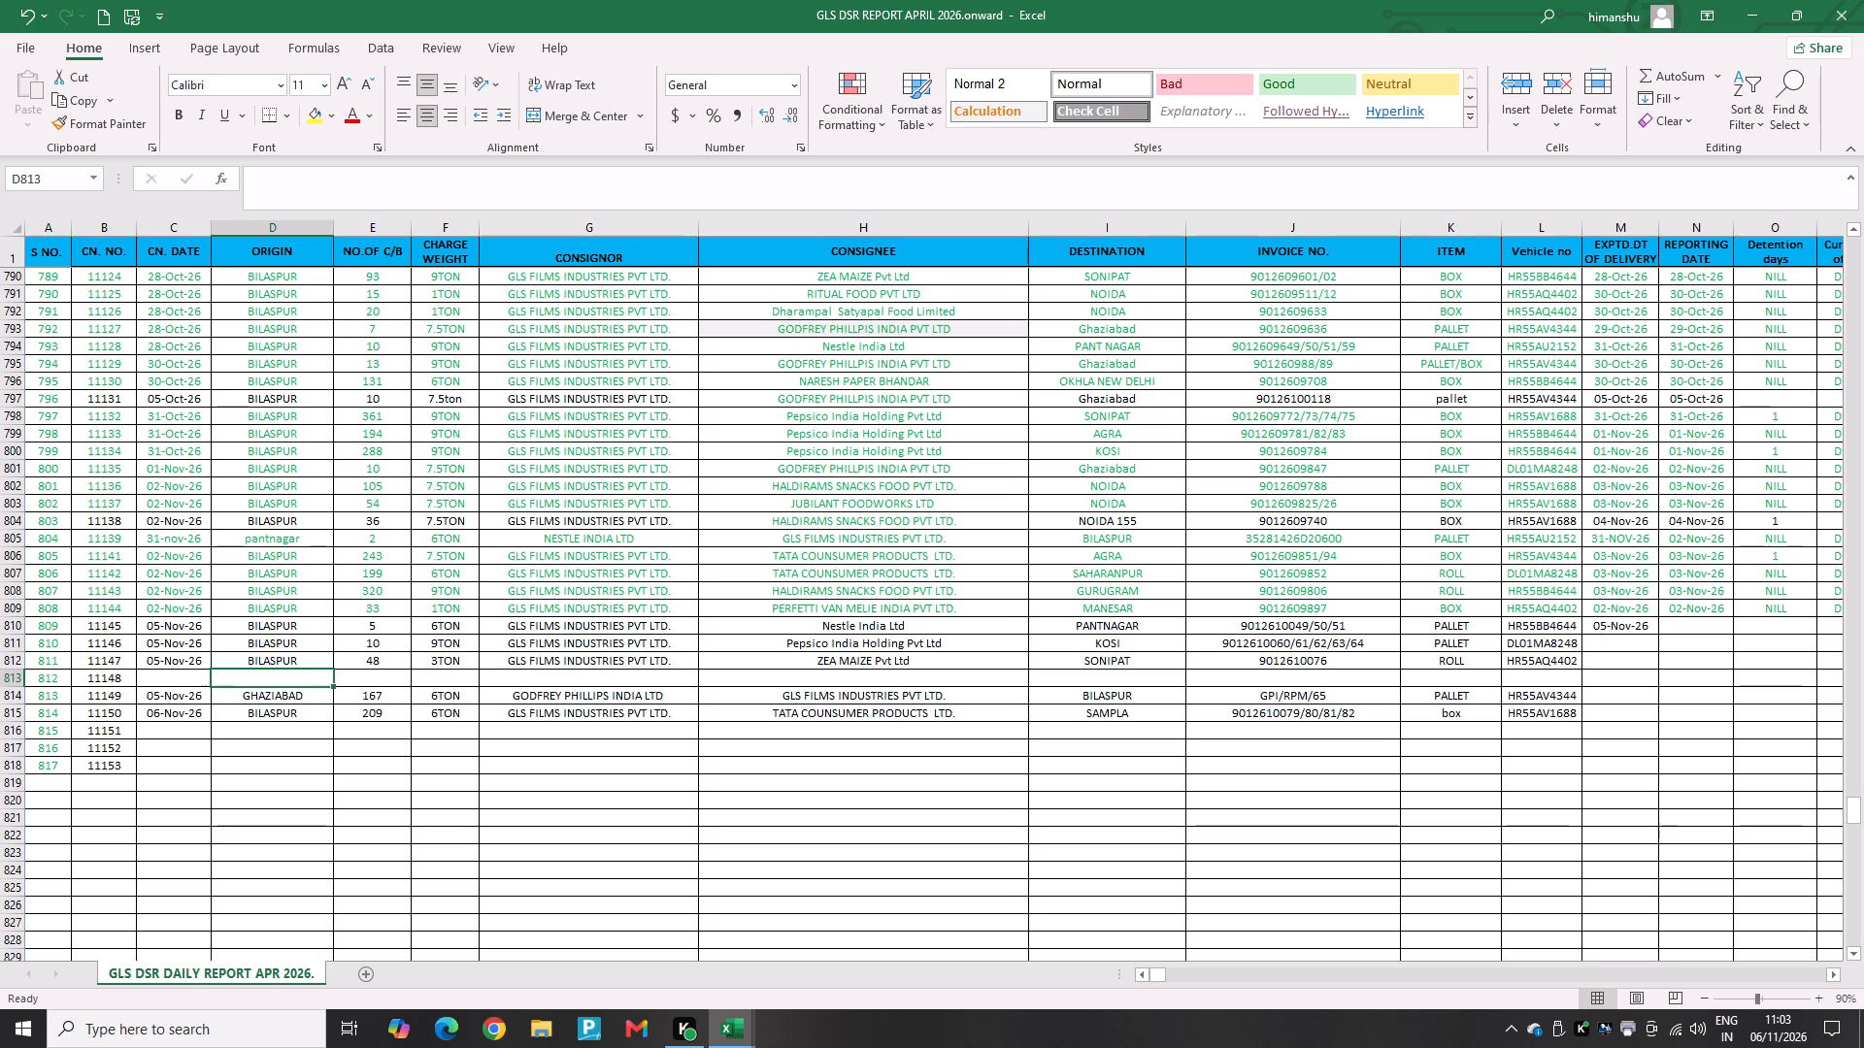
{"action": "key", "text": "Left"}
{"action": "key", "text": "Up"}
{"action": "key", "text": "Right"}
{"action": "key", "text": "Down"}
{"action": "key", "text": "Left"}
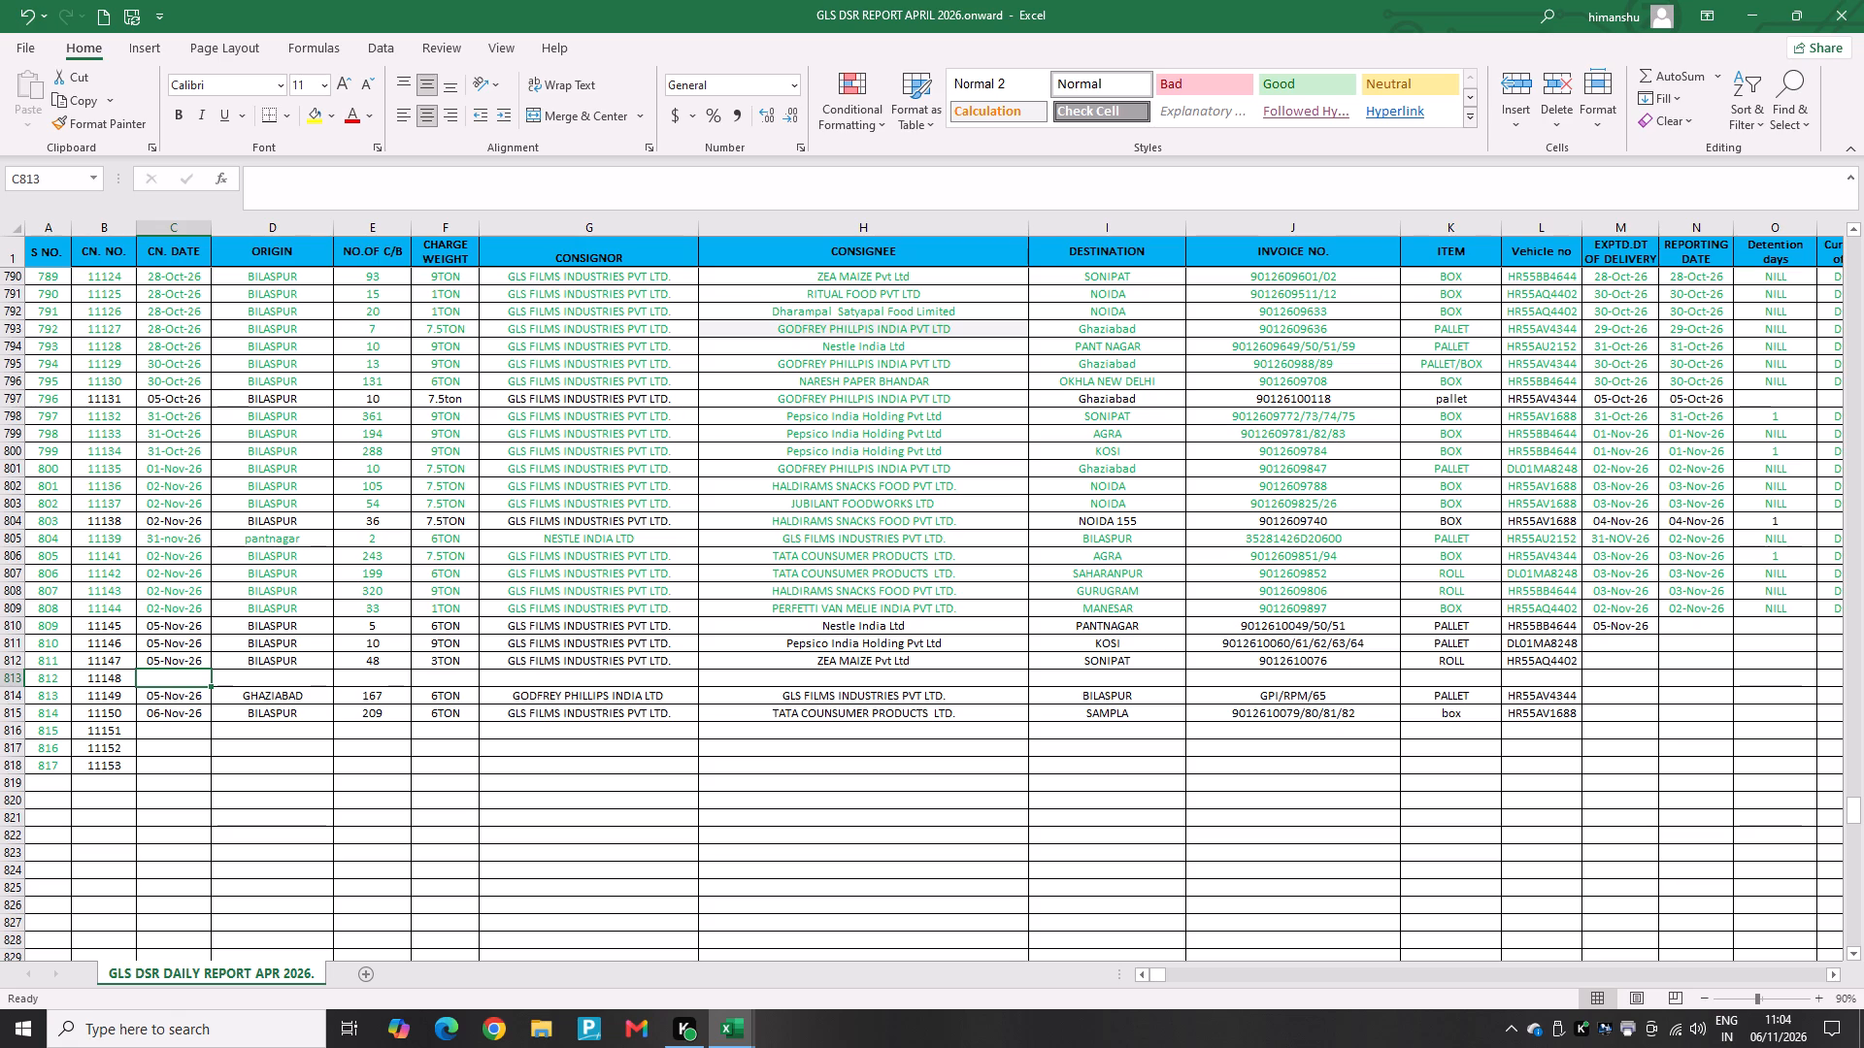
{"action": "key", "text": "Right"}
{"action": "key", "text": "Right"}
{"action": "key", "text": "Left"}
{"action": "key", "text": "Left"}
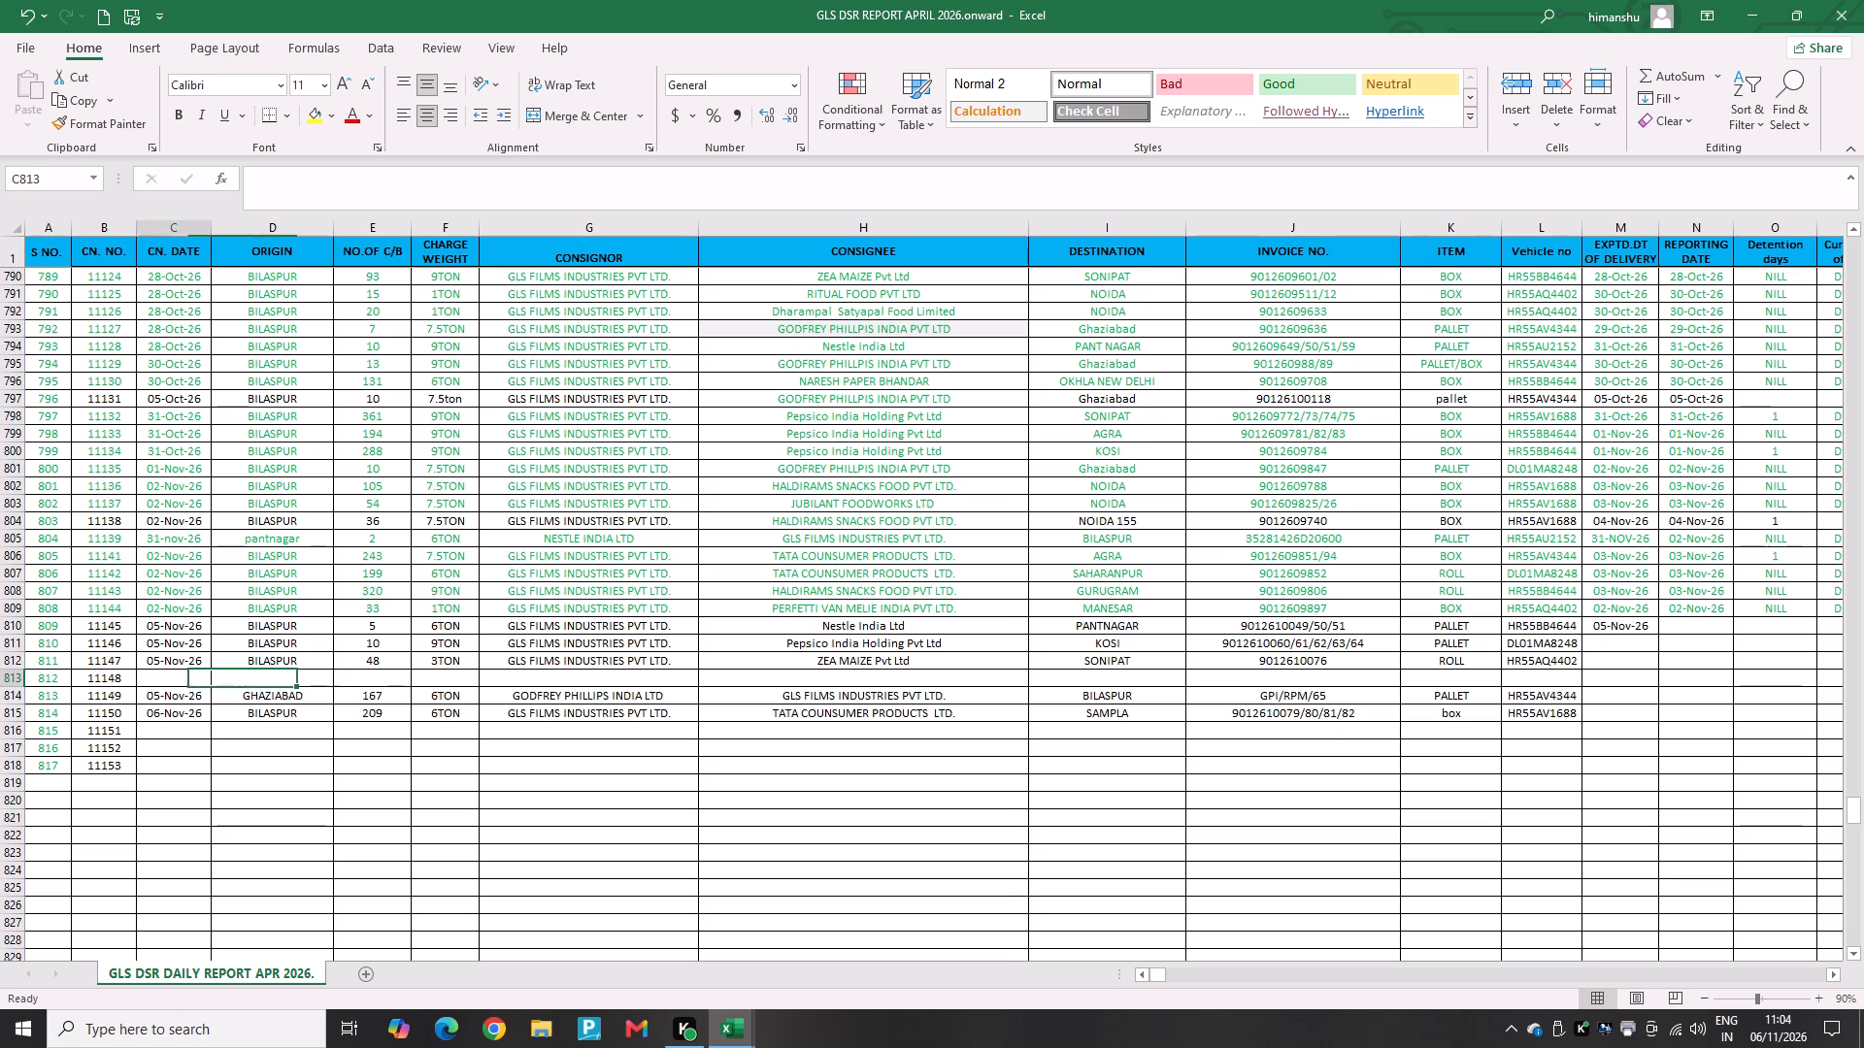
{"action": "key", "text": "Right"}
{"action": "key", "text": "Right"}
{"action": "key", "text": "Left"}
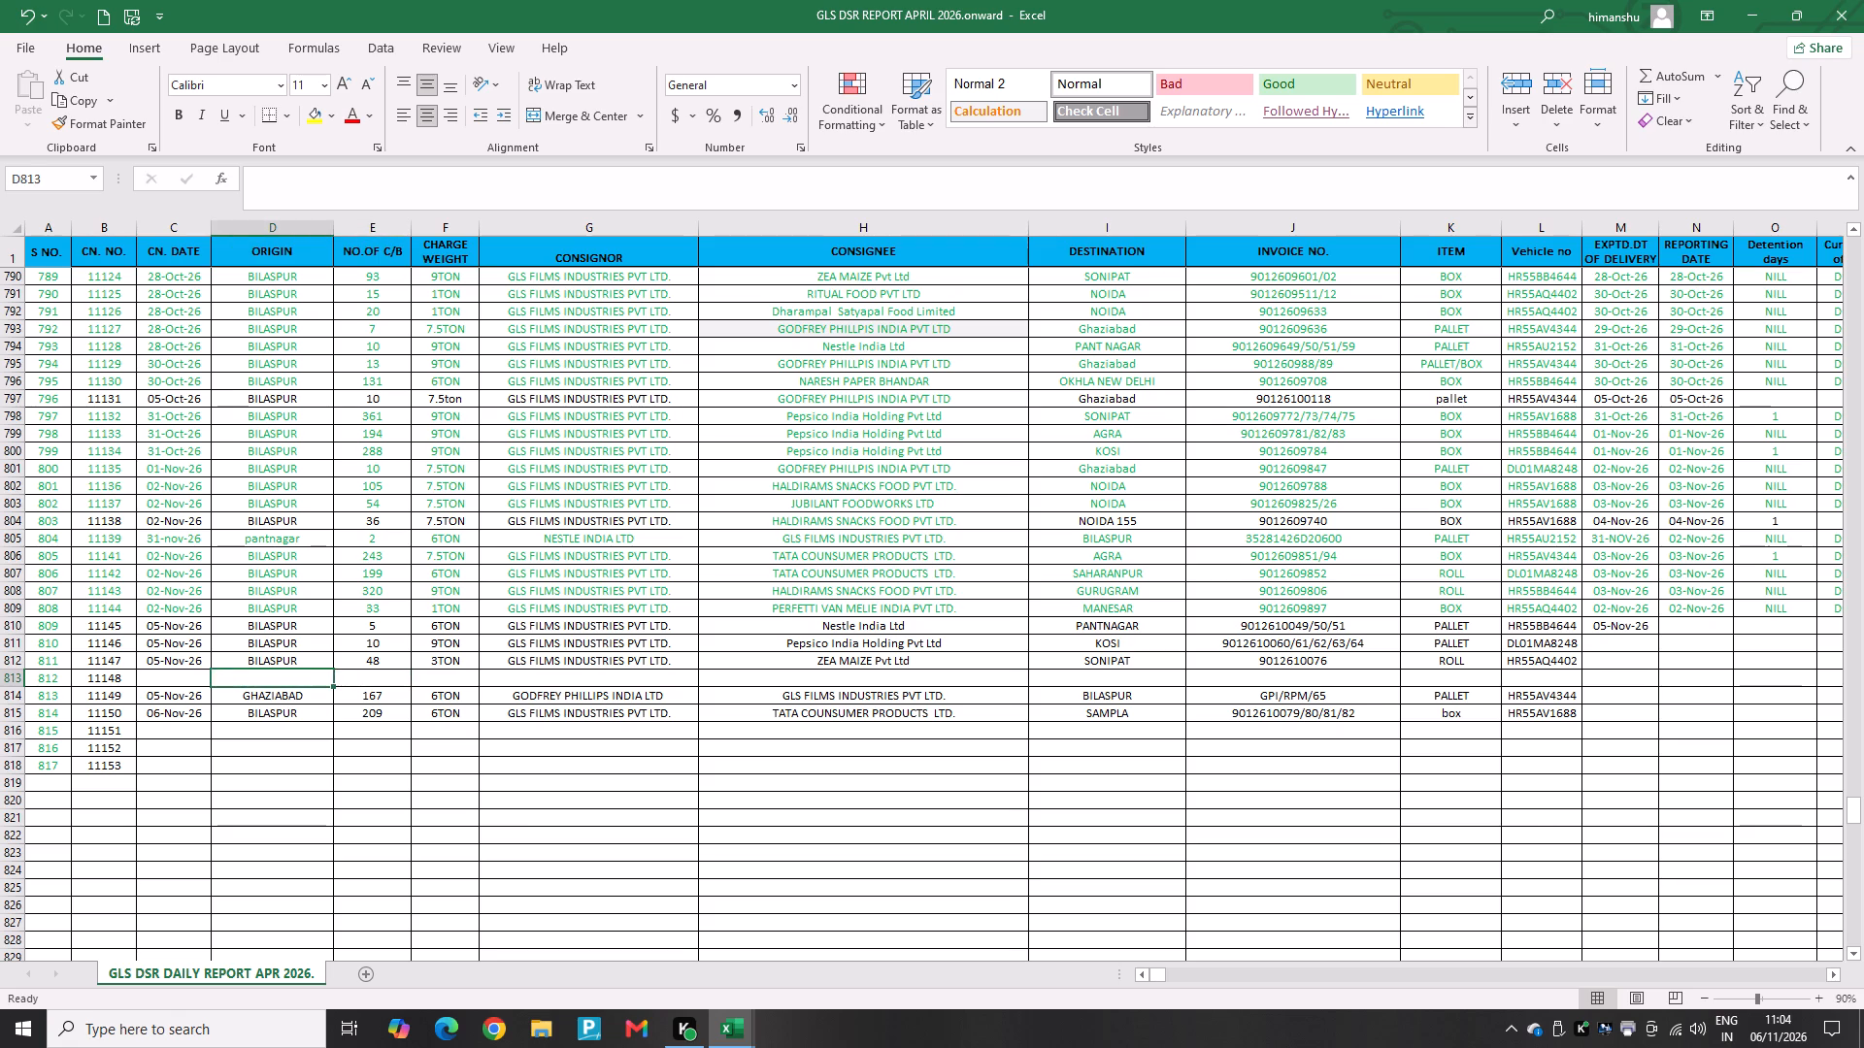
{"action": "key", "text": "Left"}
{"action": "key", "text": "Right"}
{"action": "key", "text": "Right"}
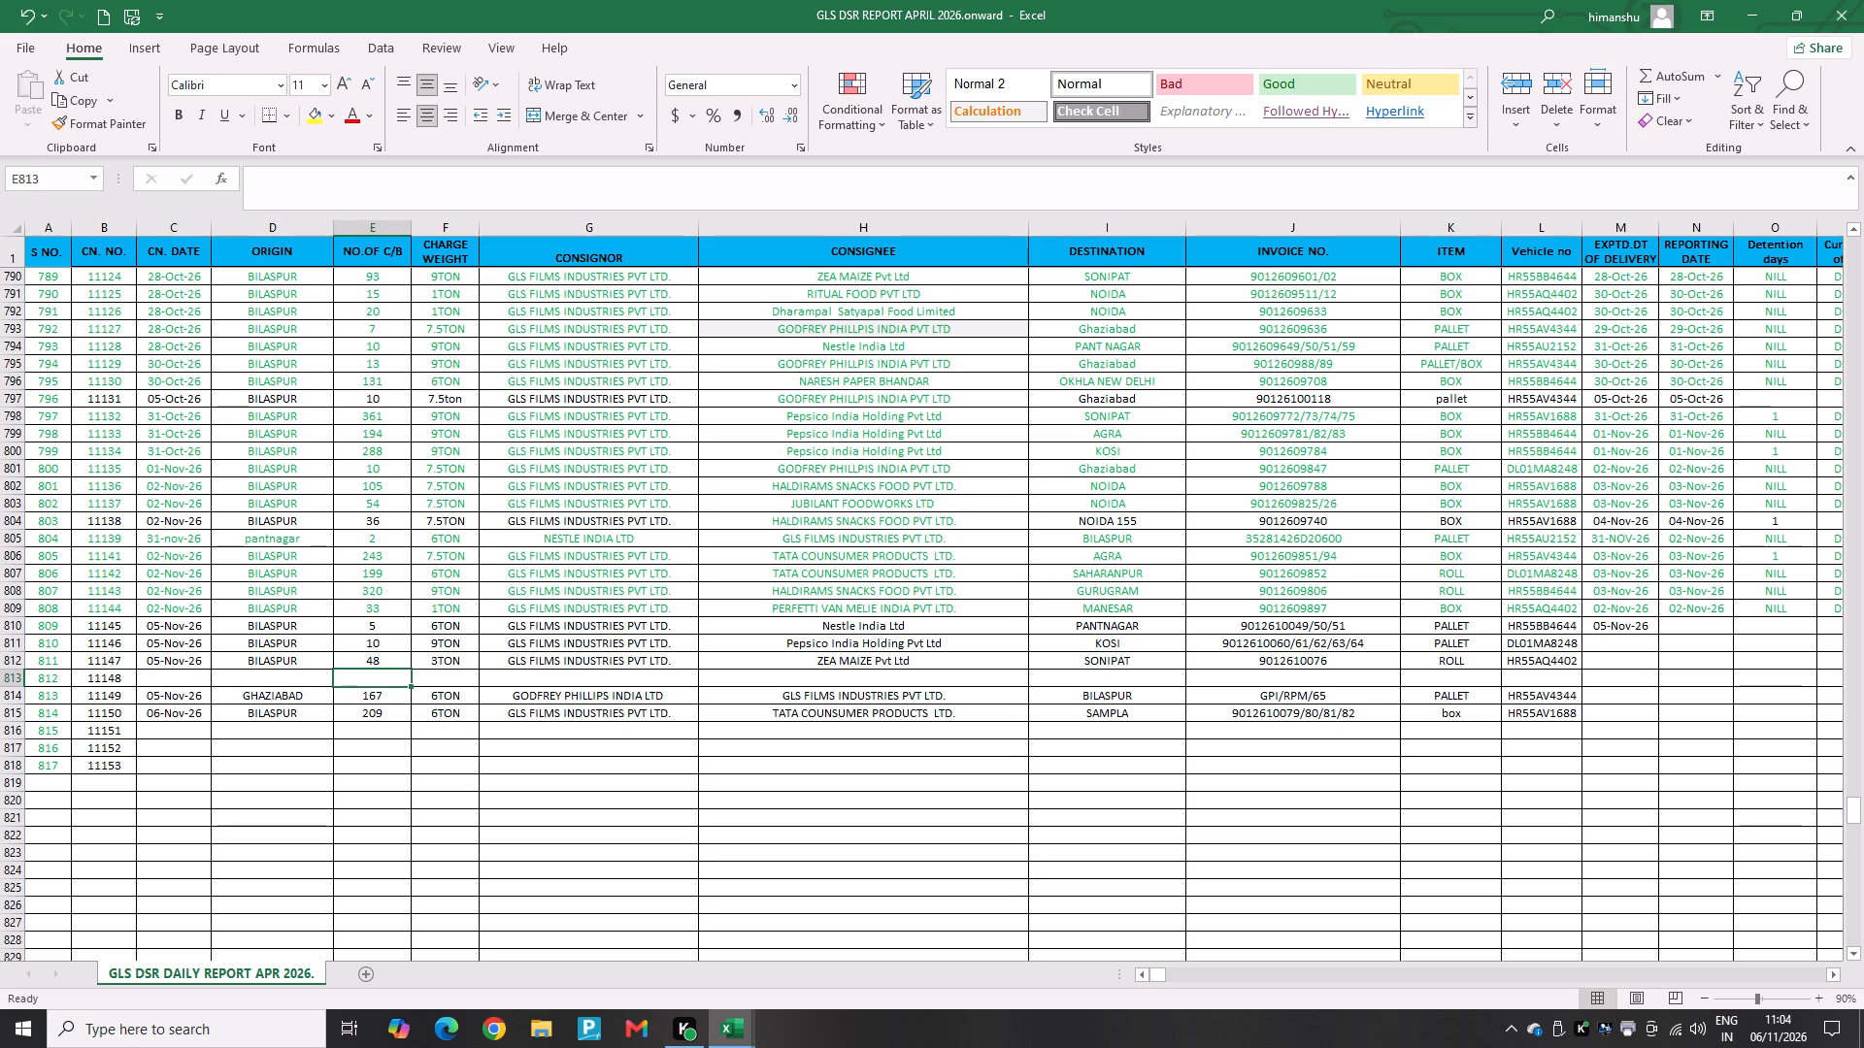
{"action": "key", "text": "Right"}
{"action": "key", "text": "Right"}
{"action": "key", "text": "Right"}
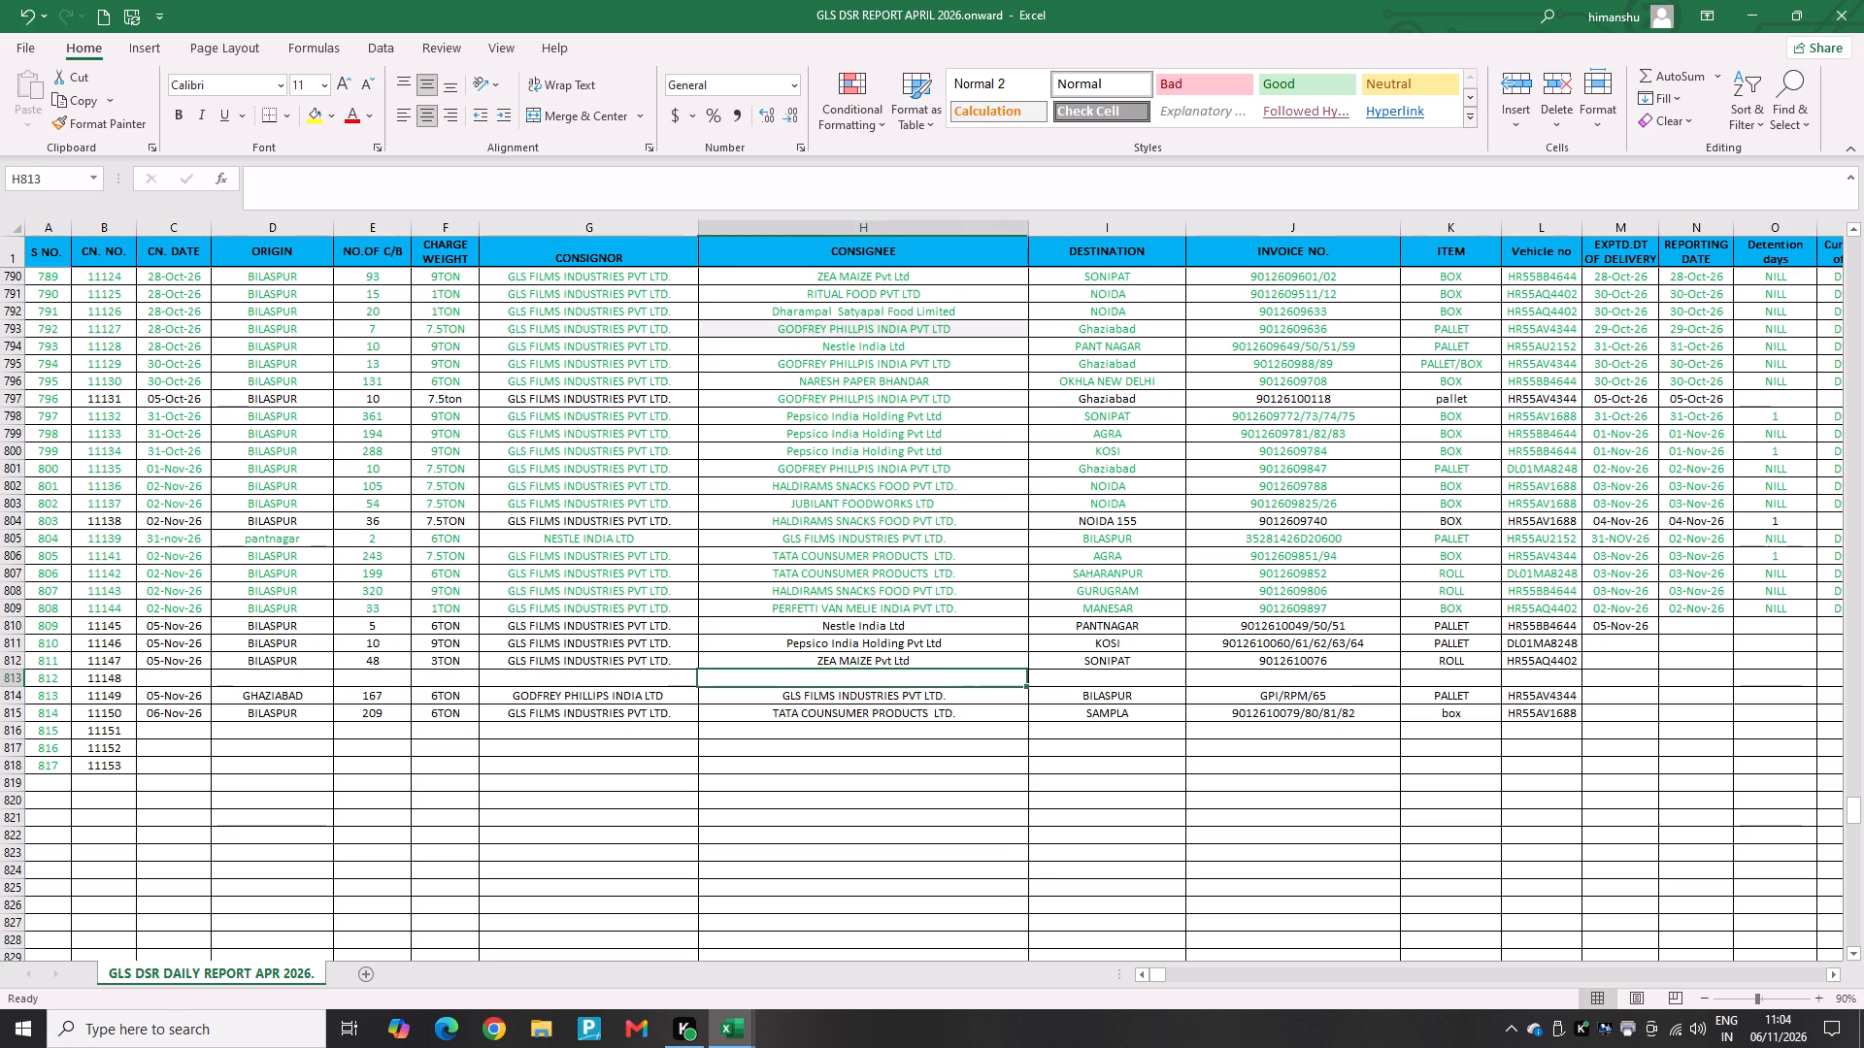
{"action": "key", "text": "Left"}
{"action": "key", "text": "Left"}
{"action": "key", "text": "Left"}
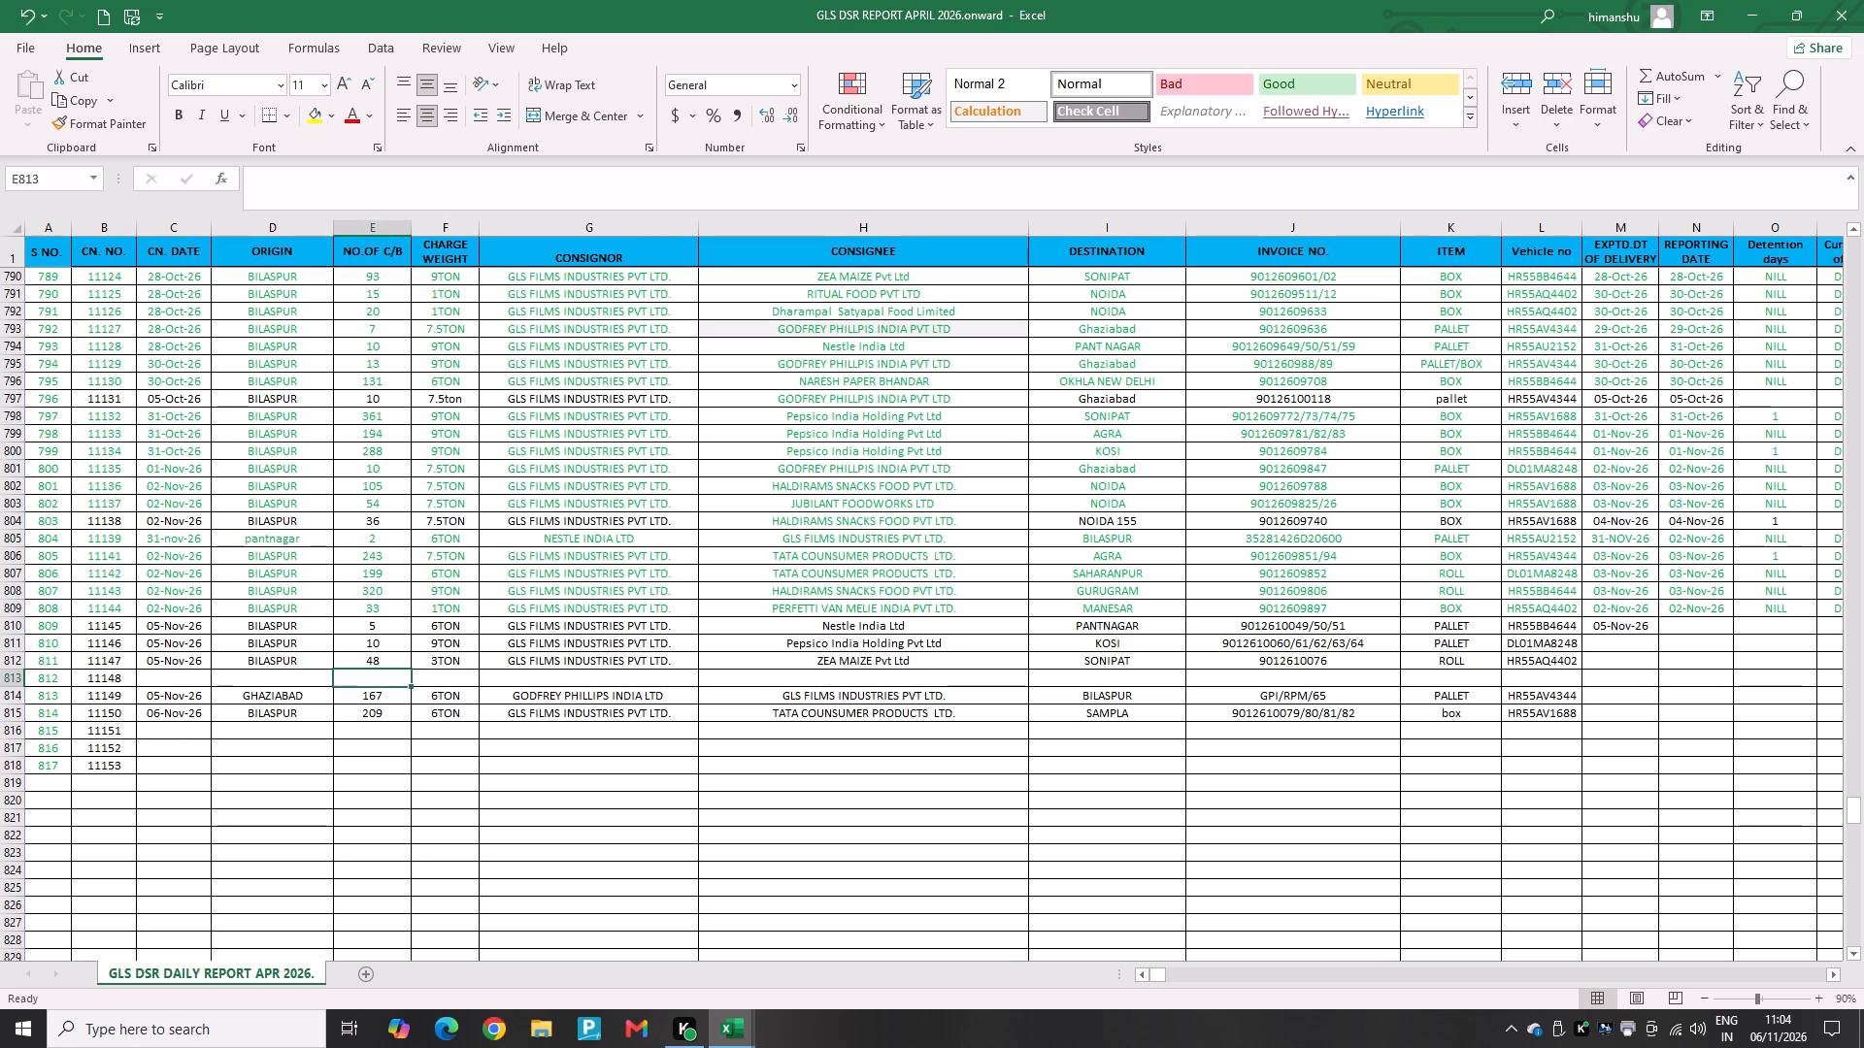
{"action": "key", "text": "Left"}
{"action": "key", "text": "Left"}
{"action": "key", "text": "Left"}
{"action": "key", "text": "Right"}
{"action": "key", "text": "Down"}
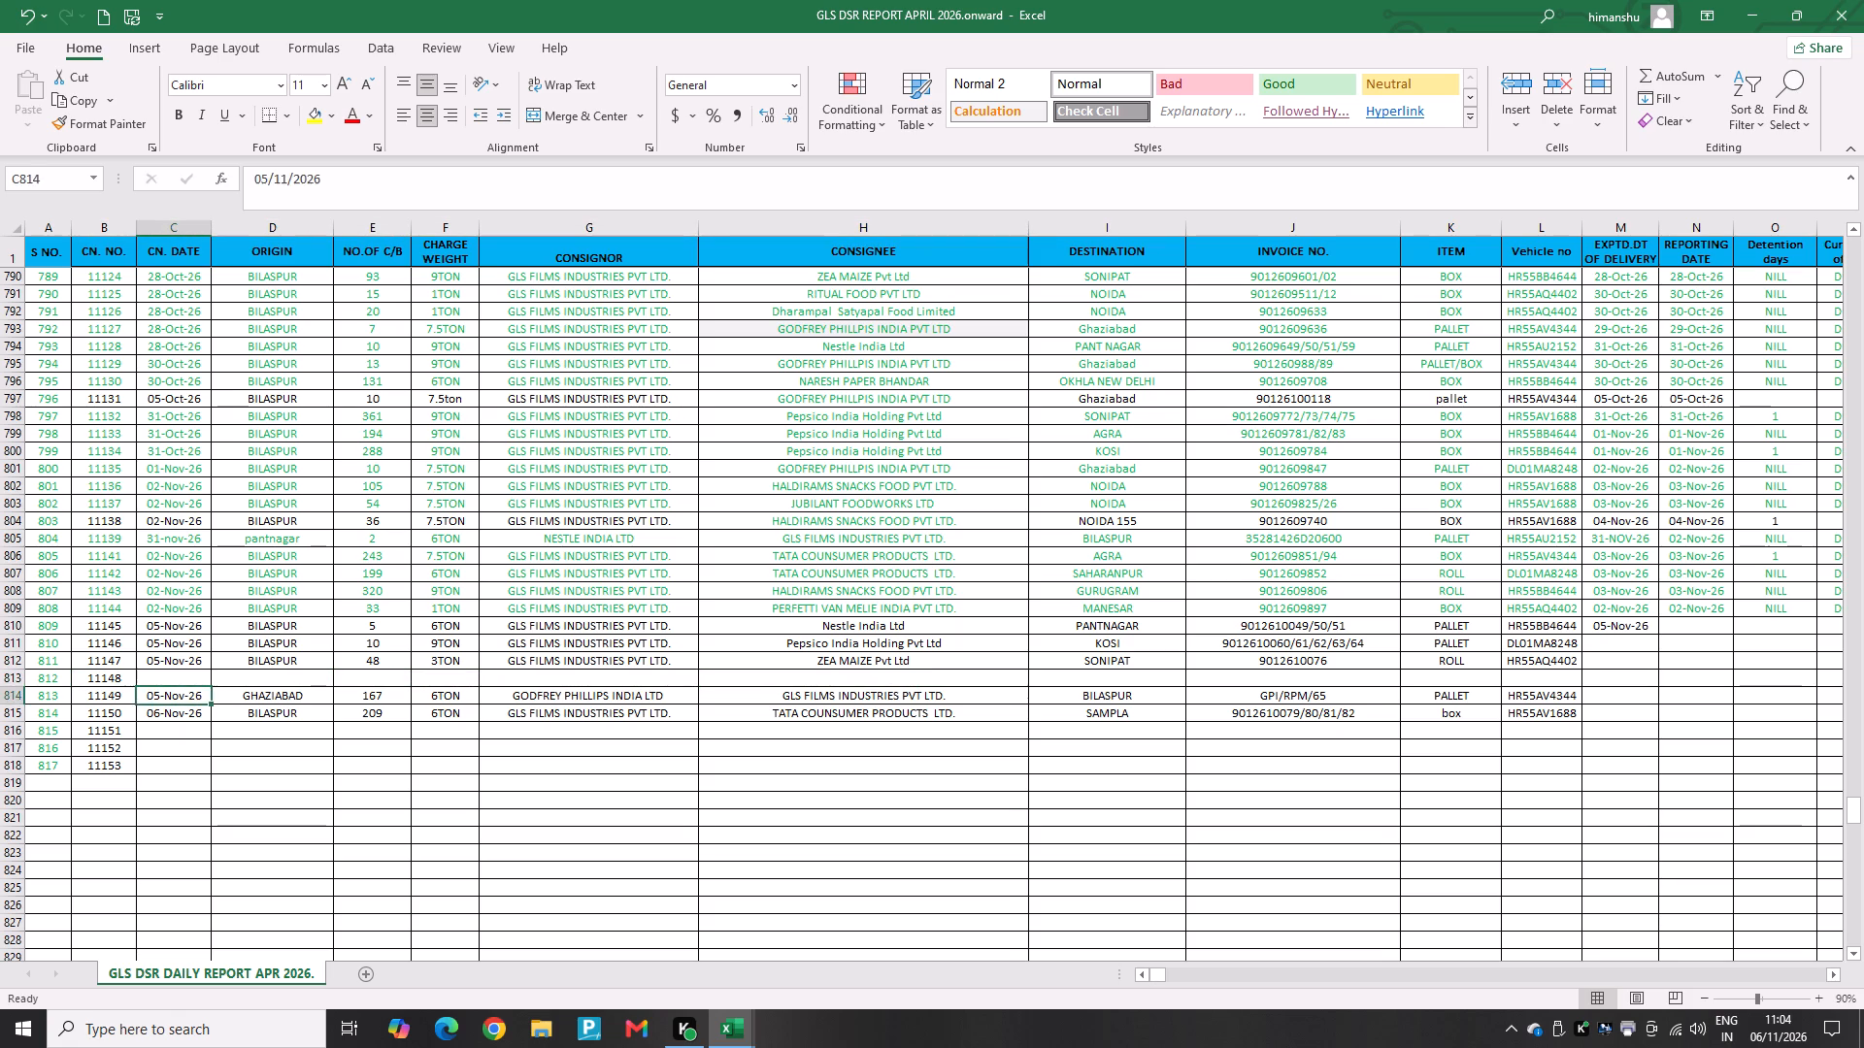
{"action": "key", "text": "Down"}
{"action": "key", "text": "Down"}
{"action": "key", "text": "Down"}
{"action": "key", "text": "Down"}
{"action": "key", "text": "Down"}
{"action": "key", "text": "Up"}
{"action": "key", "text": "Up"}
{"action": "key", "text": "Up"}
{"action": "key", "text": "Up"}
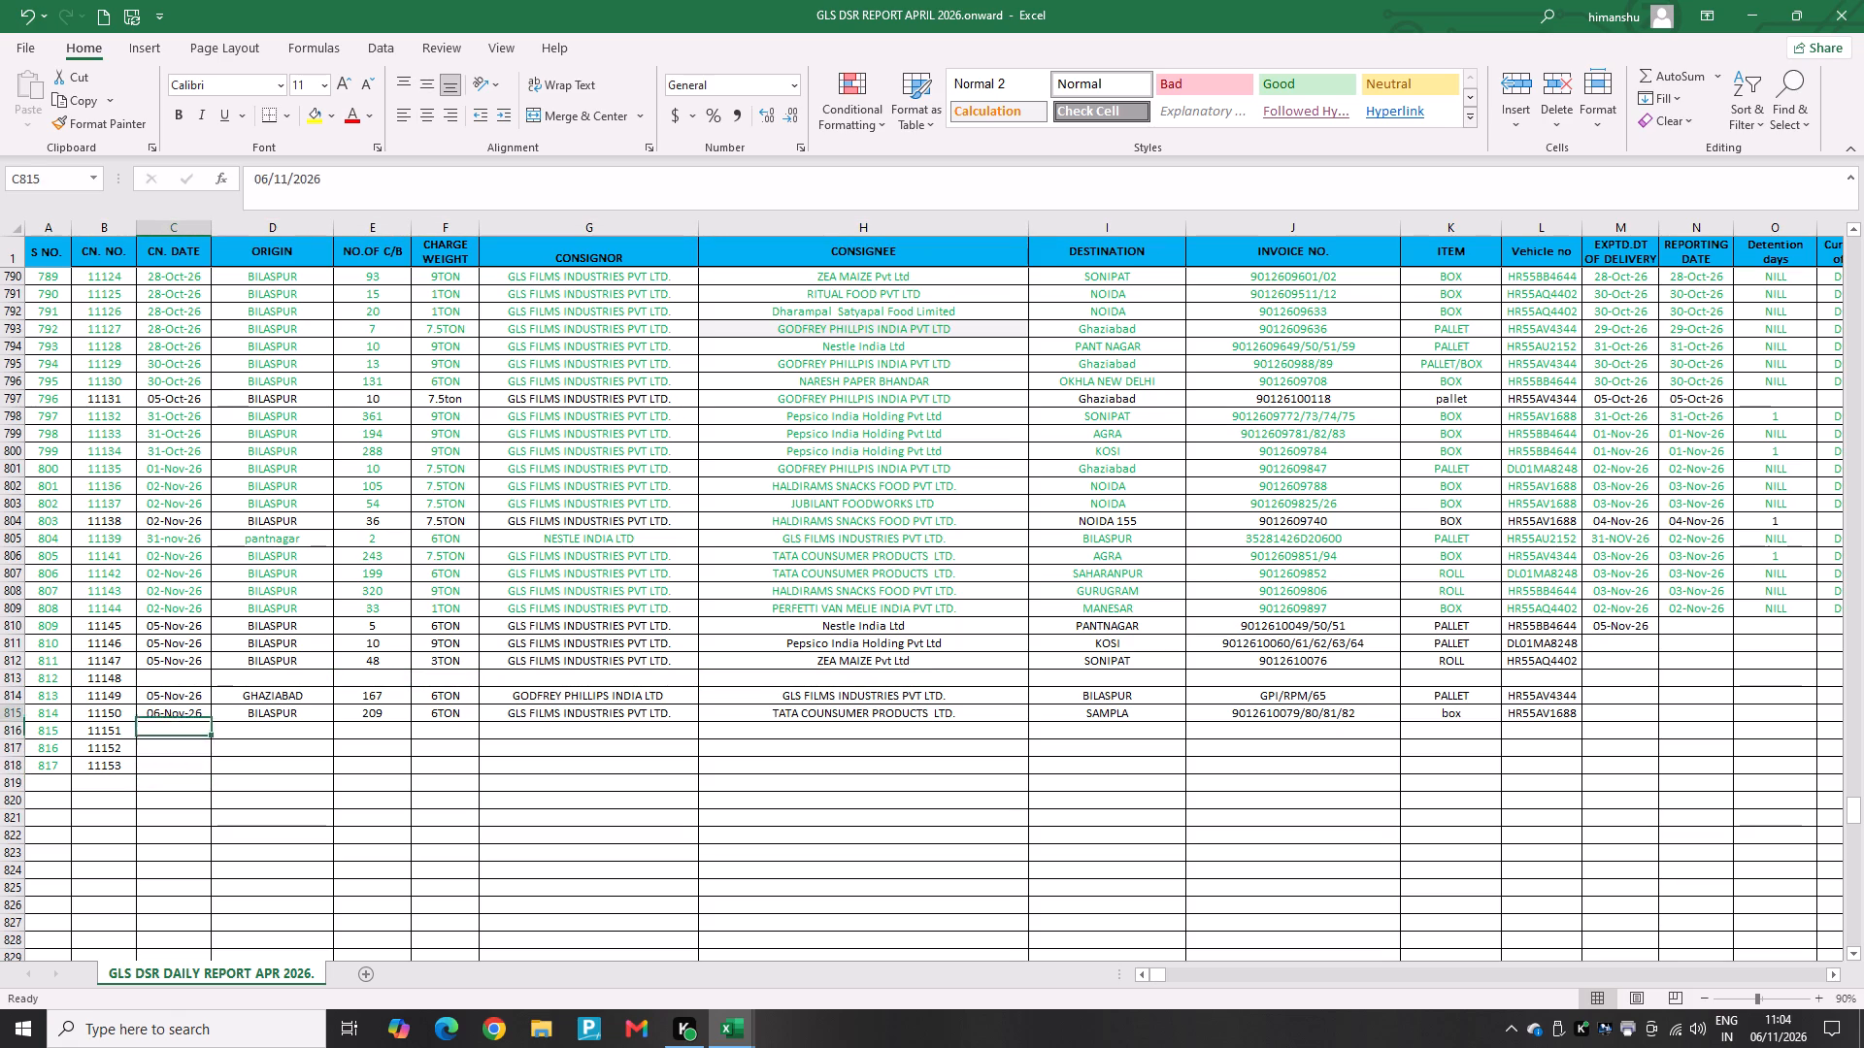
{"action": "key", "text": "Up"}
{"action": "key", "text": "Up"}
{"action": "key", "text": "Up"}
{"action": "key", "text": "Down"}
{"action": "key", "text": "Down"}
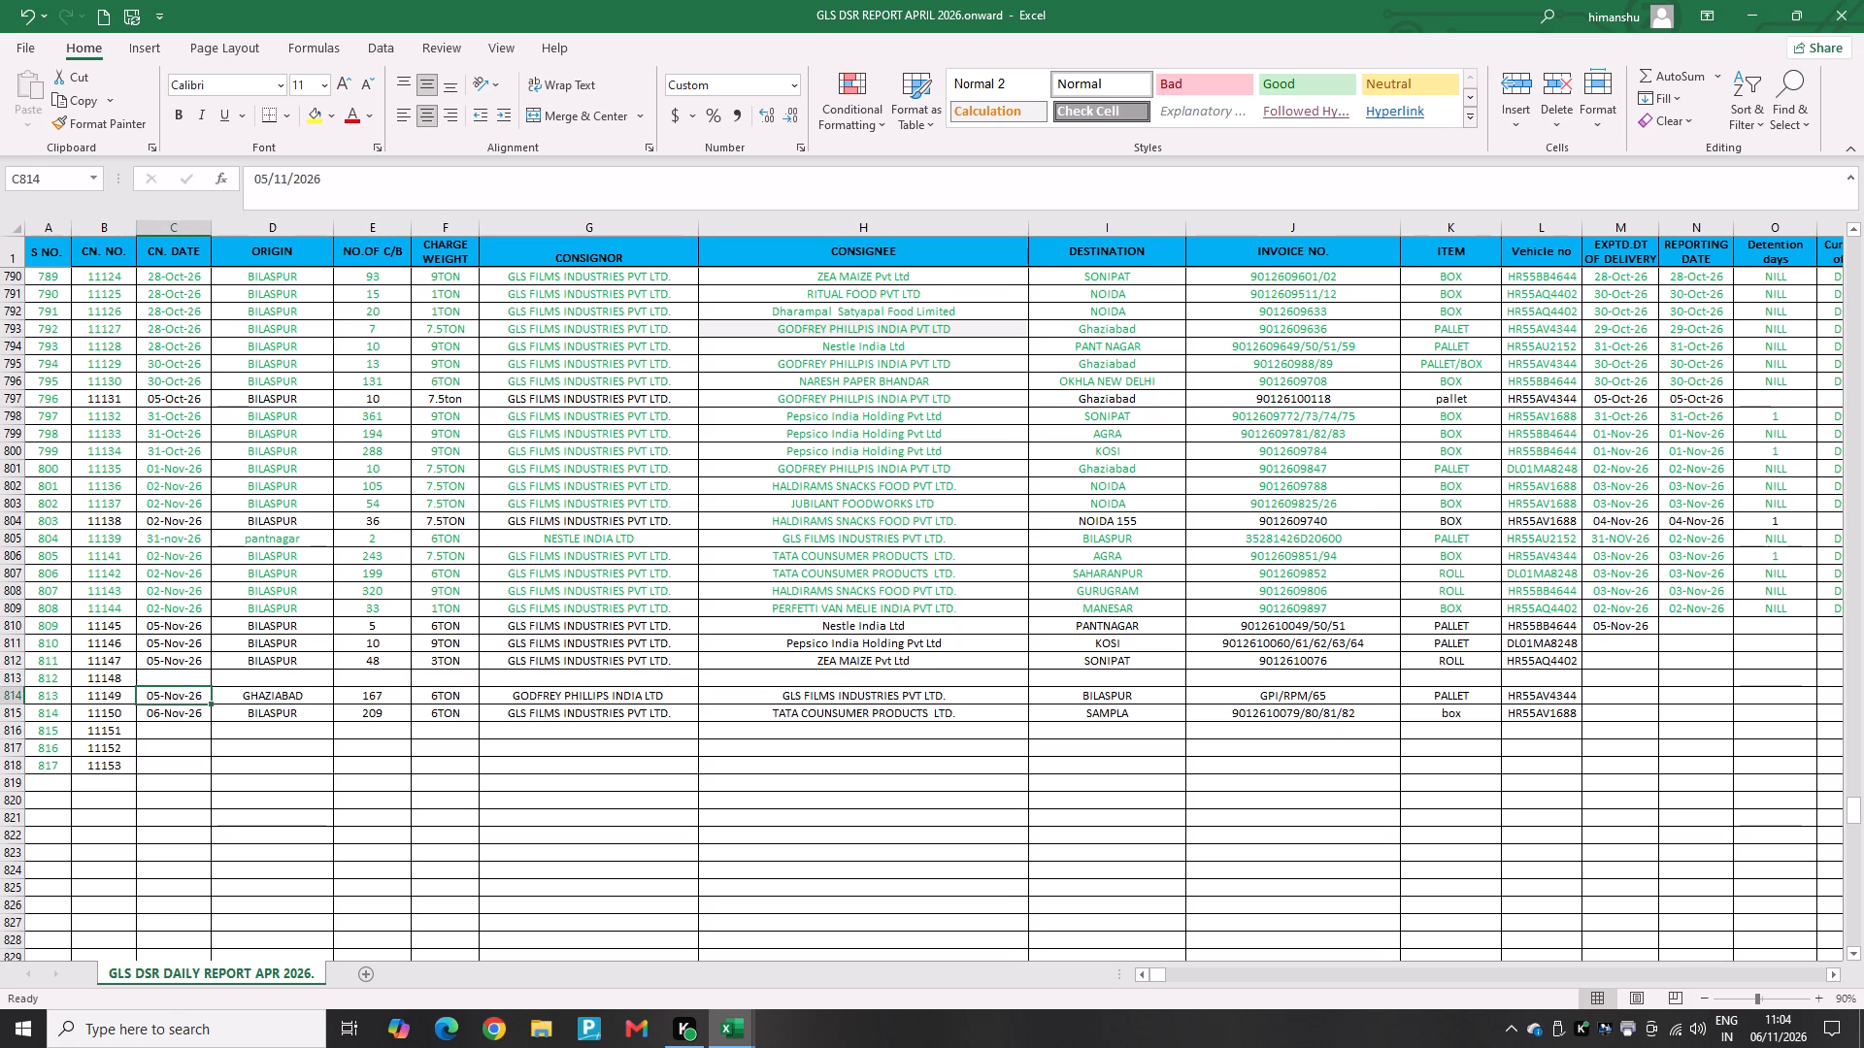
Save the GLS DSR daily report workbook with the new consignment entries.
{"action": "key", "text": "ctrl+s"}
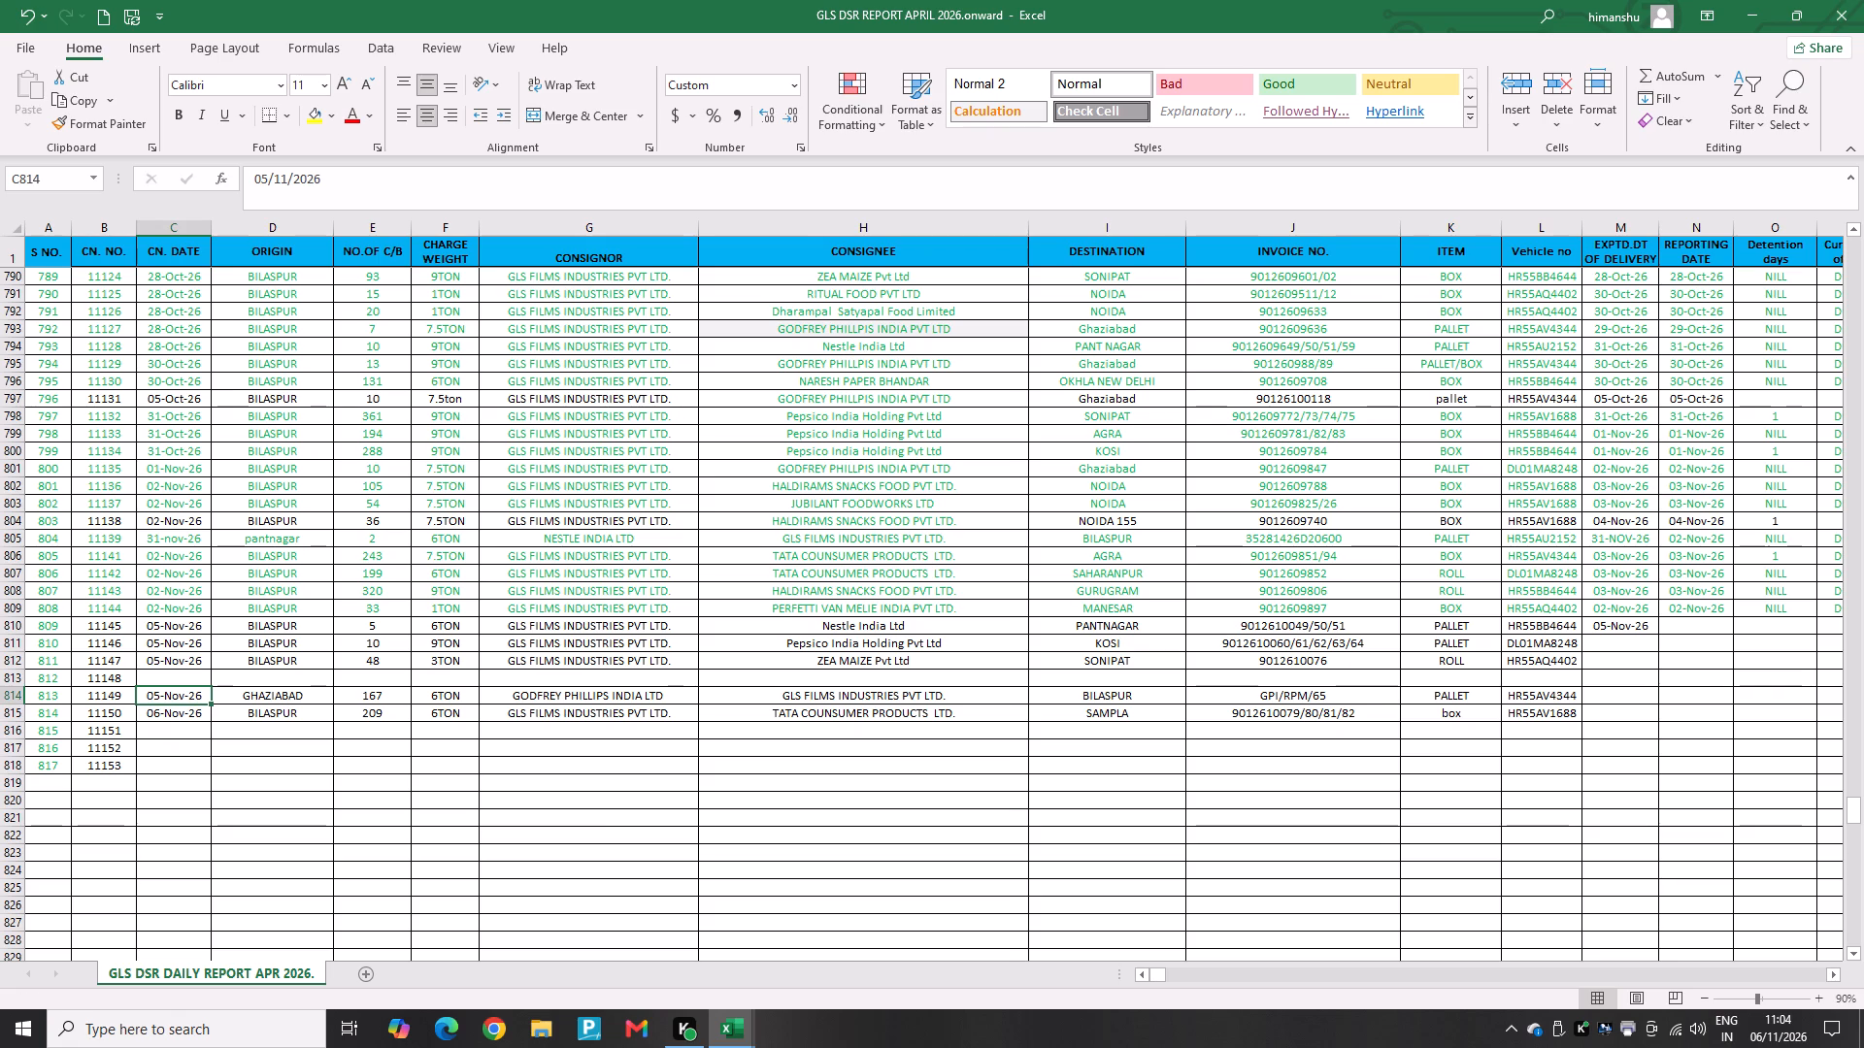
{"action": "key", "text": "ctrl+s"}
{"action": "key", "text": "ctrl+s"}
{"action": "key", "text": "ctrl+s"}
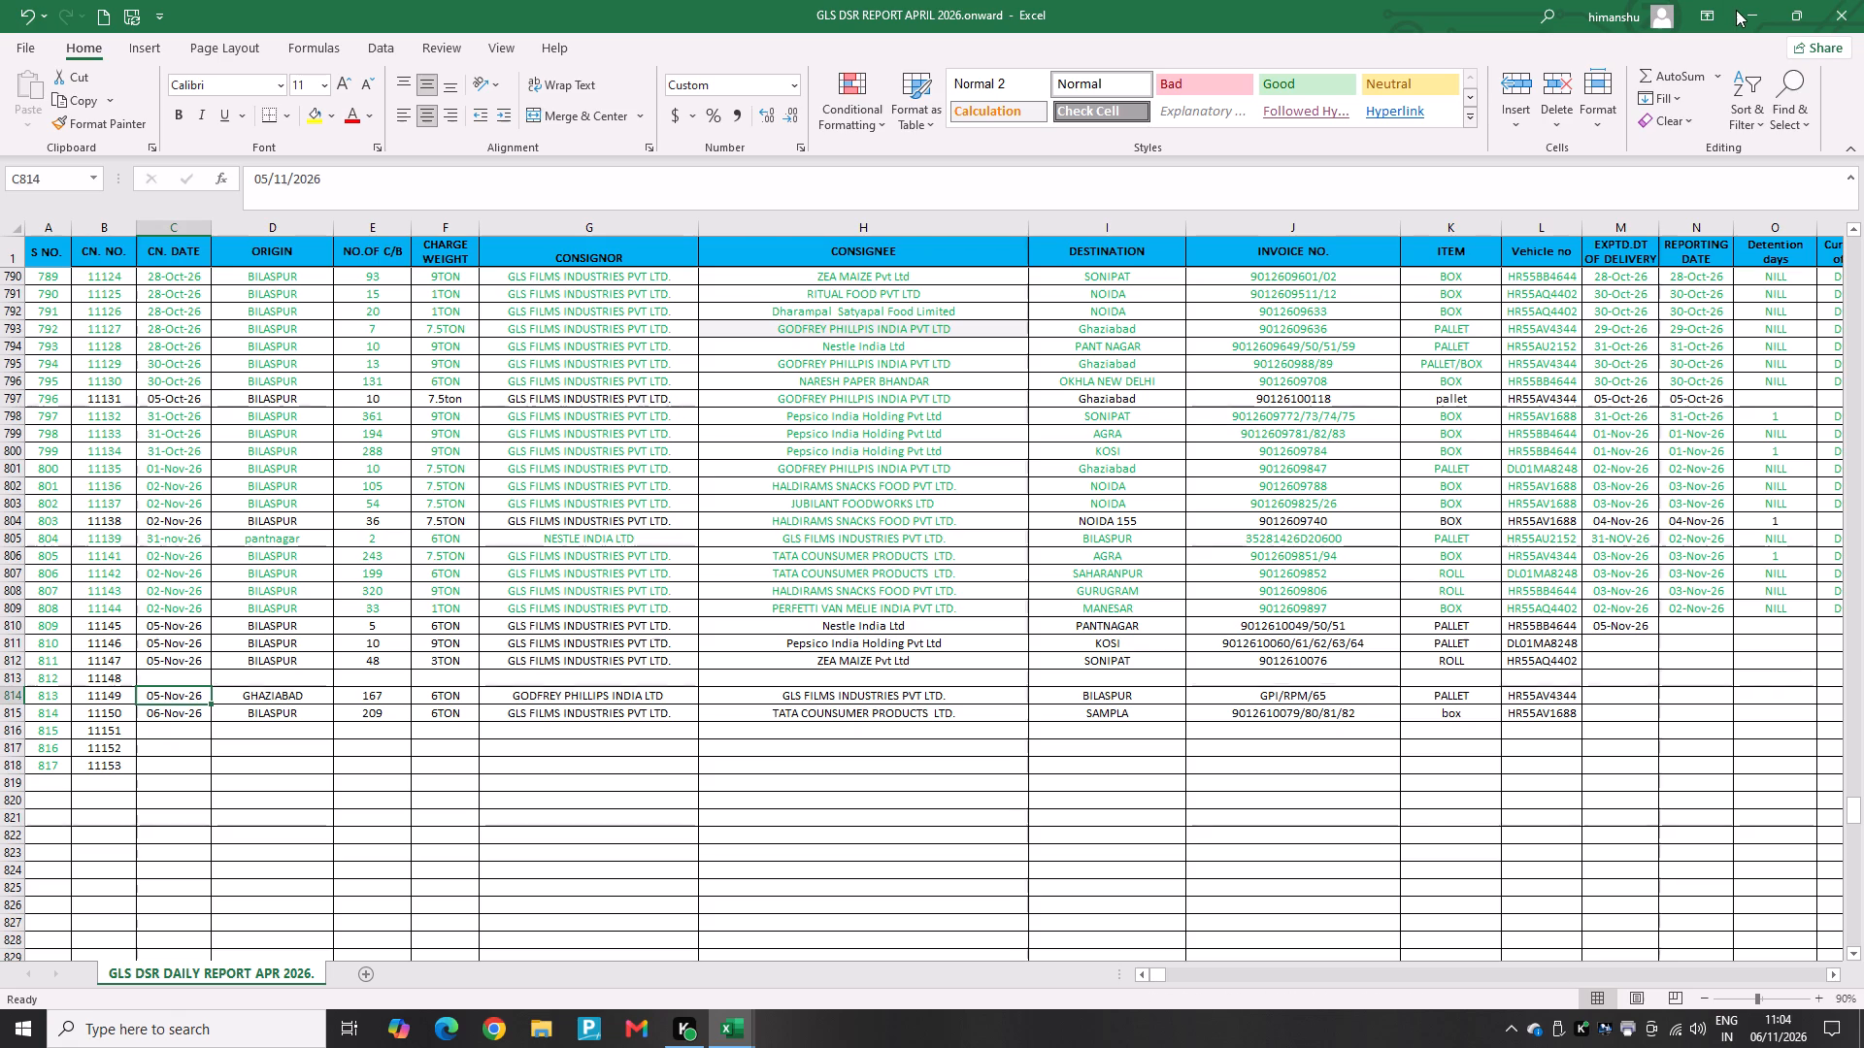
Minimise the GLS DSR report workbook to get to the attendance workbook behind it.
{"action": "left_click", "coordinate": [1737, 11]}
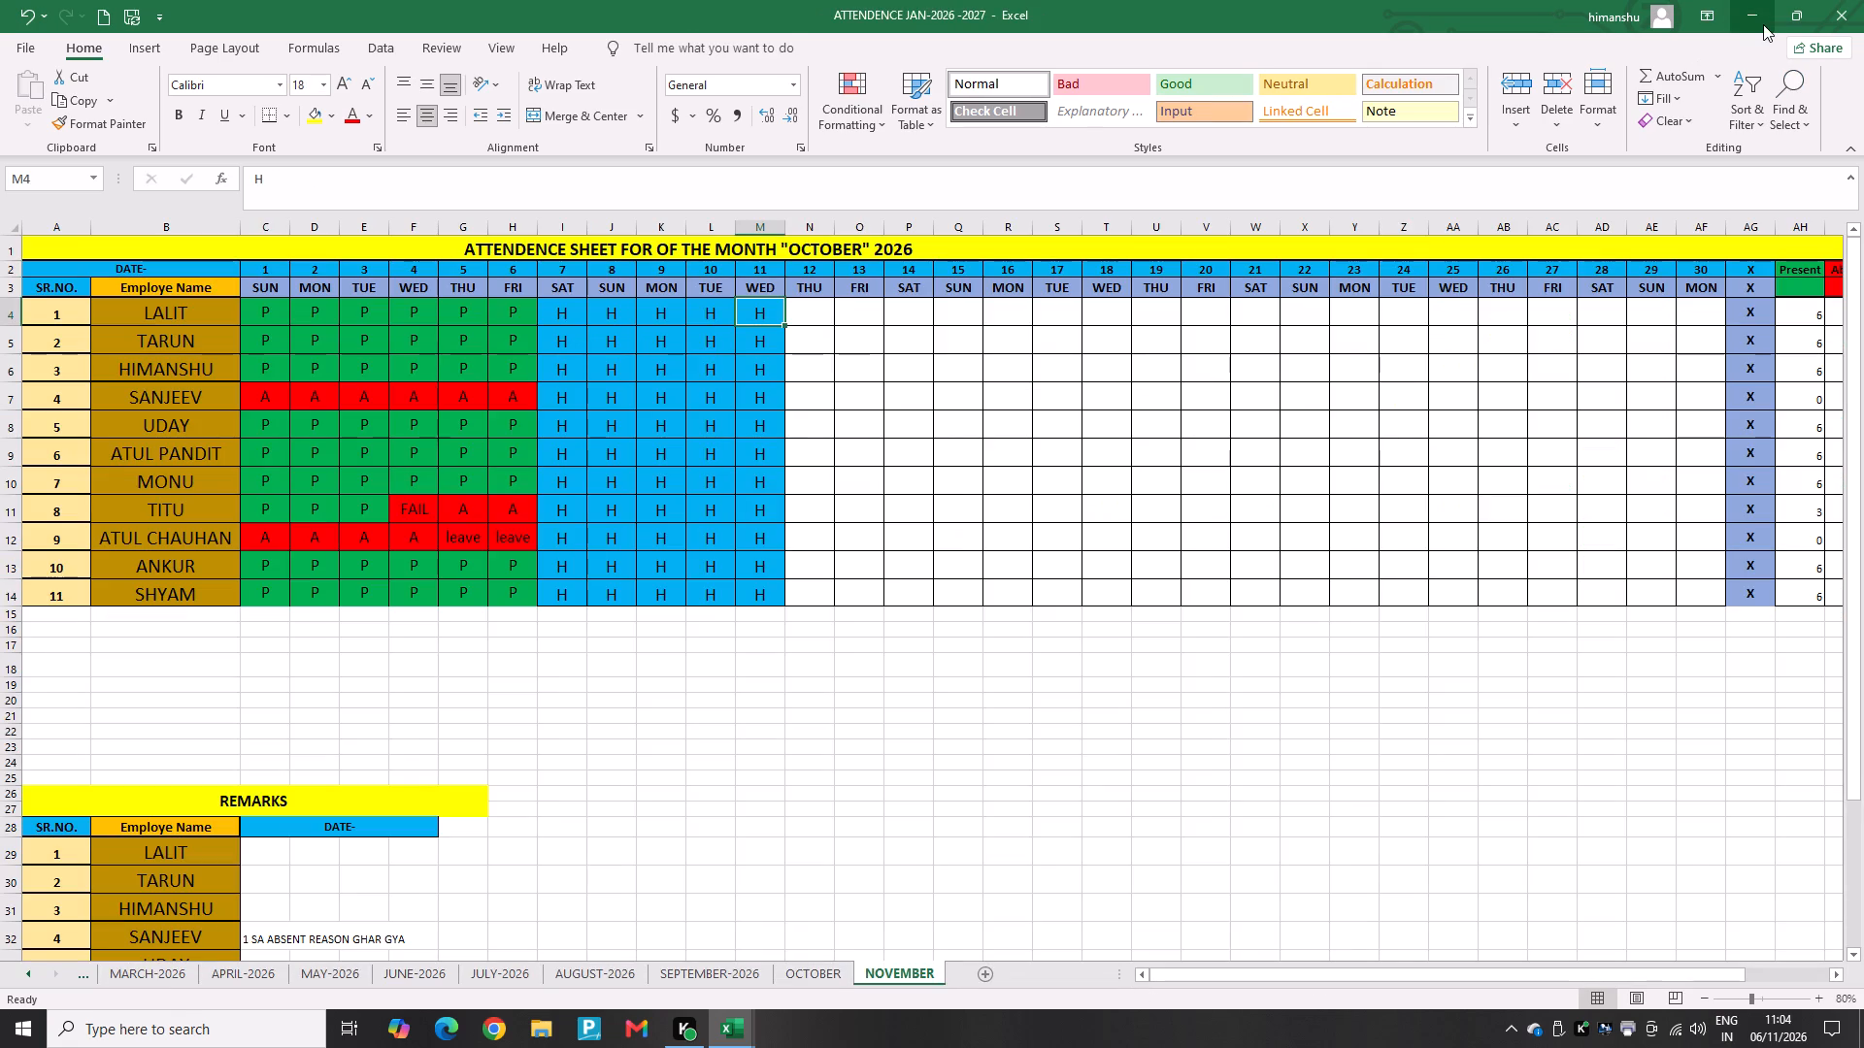